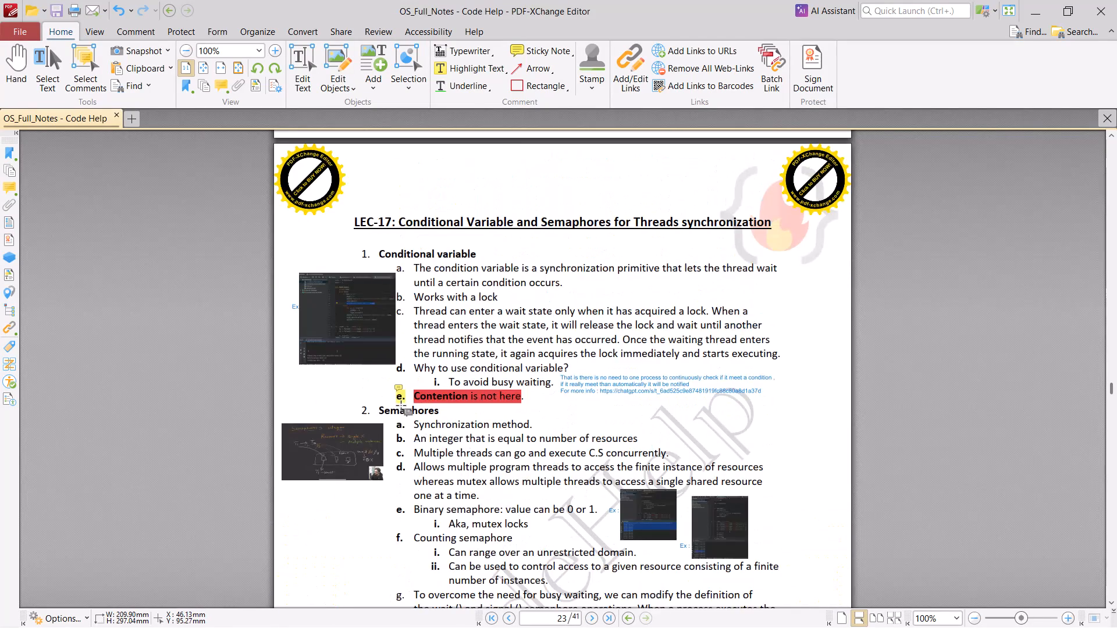
pyautogui.scroll(-3, 401, 405)
pyautogui.scroll(4, 401, 405)
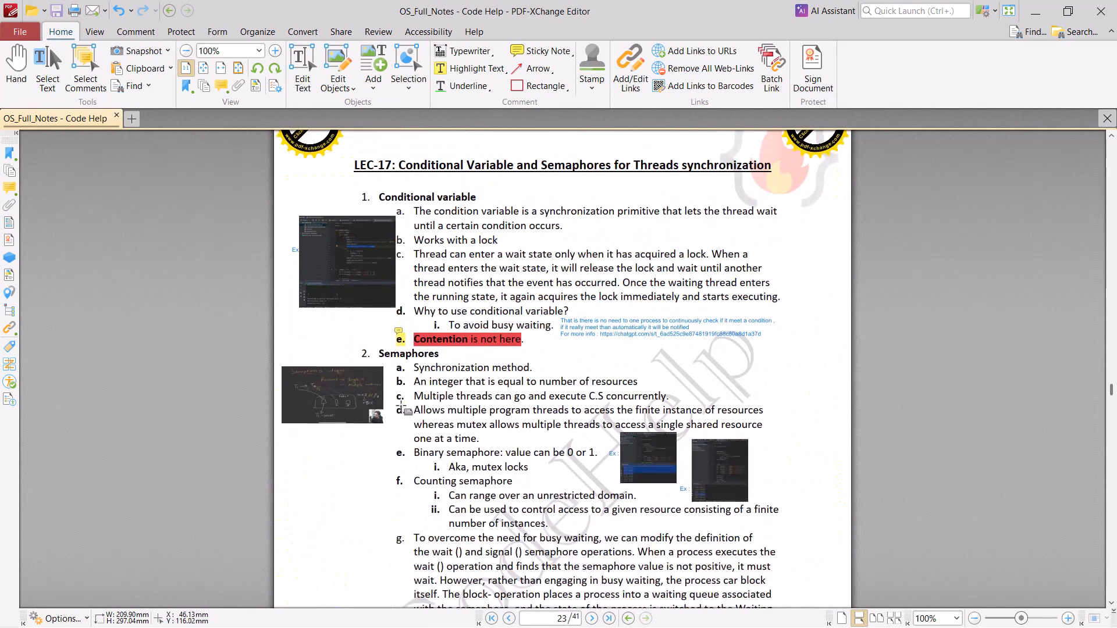
pyautogui.scroll(-3, 401, 405)
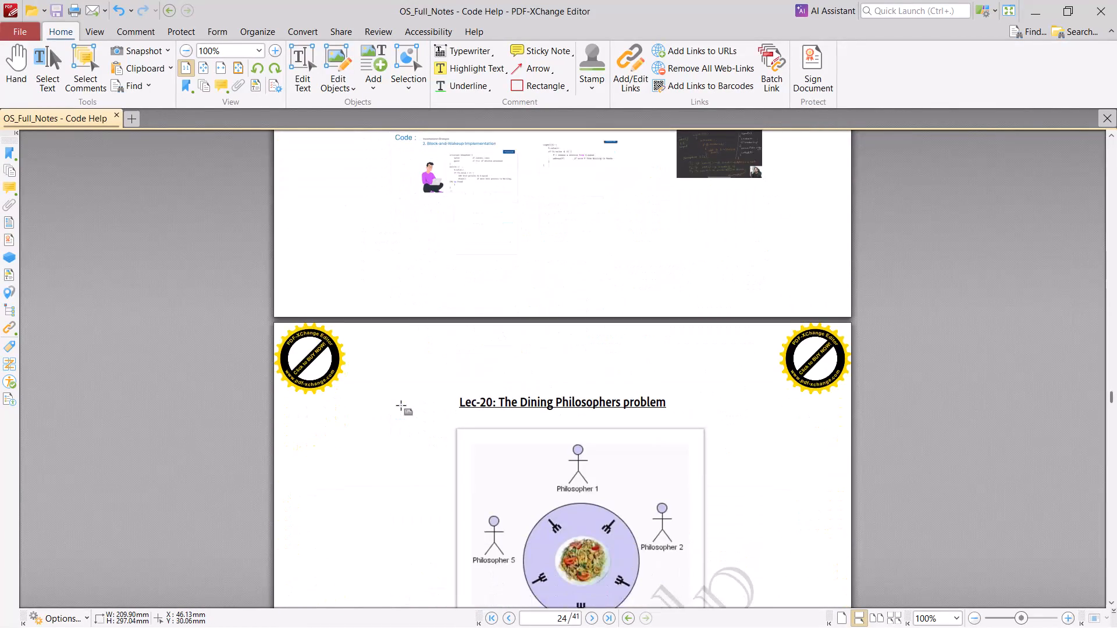
pyautogui.scroll(-2, 401, 405)
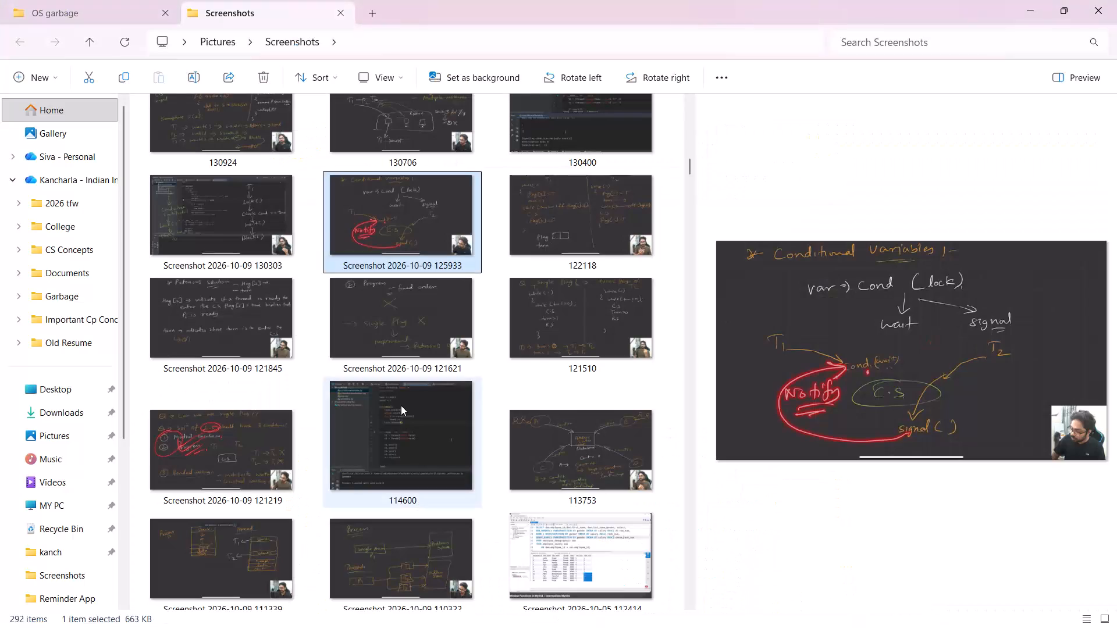
# In File Explorer, move the seven consecutive lecture screenshots 113753 through 122118 from the Screenshots folder into OS garbage.
pyautogui.scroll(1, 444, 304)
pyautogui.click(254, 306)
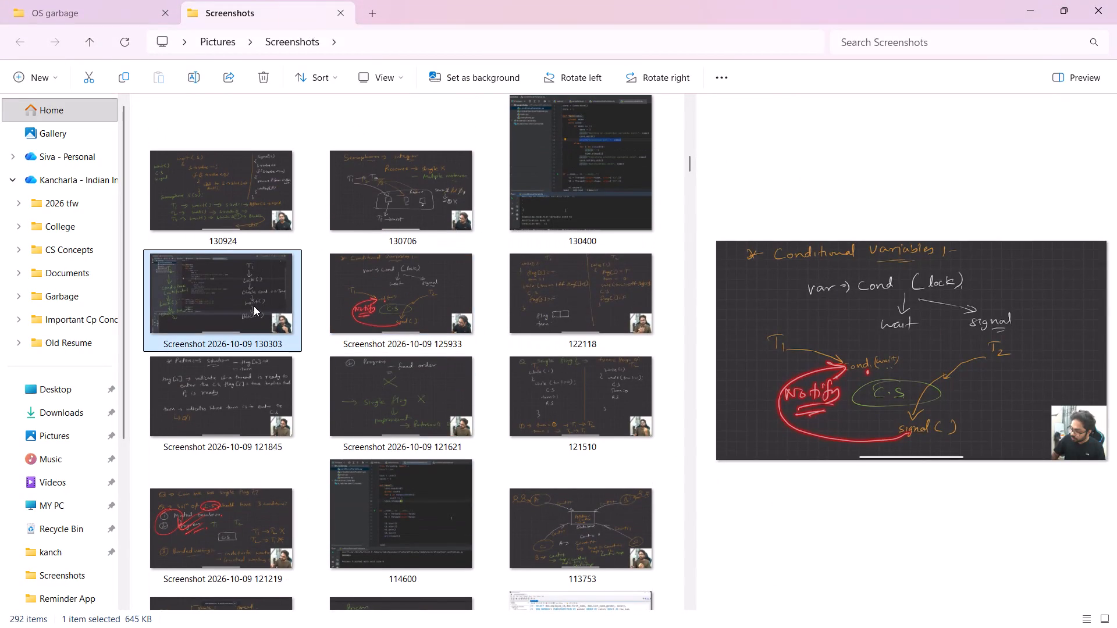
pyautogui.scroll(-1, 559, 439)
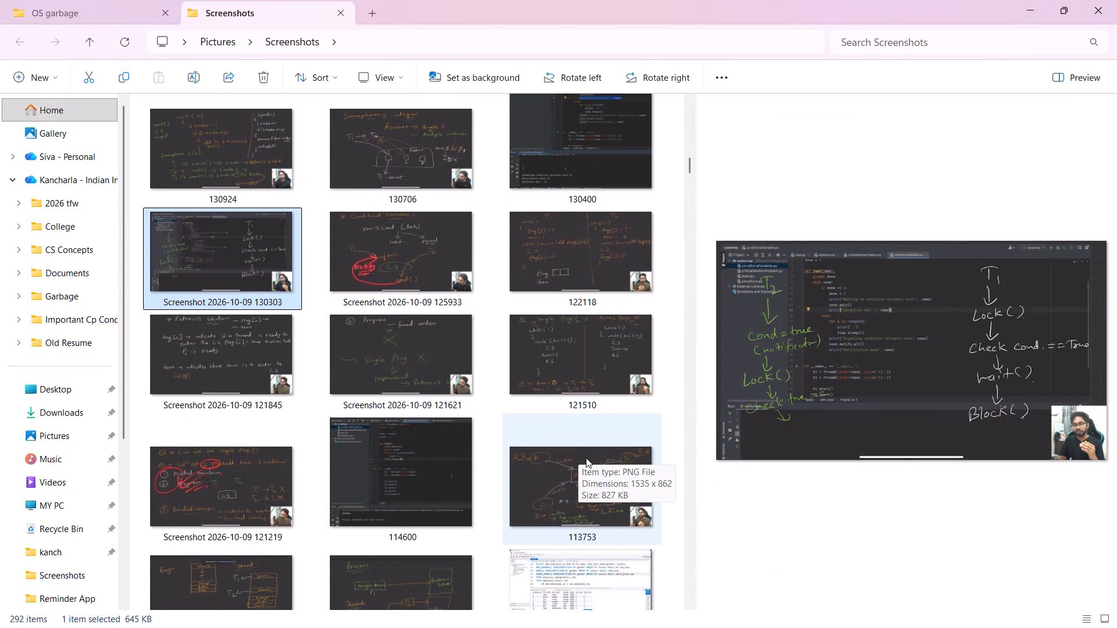
pyautogui.scroll(-1, 586, 458)
pyautogui.click(574, 420)
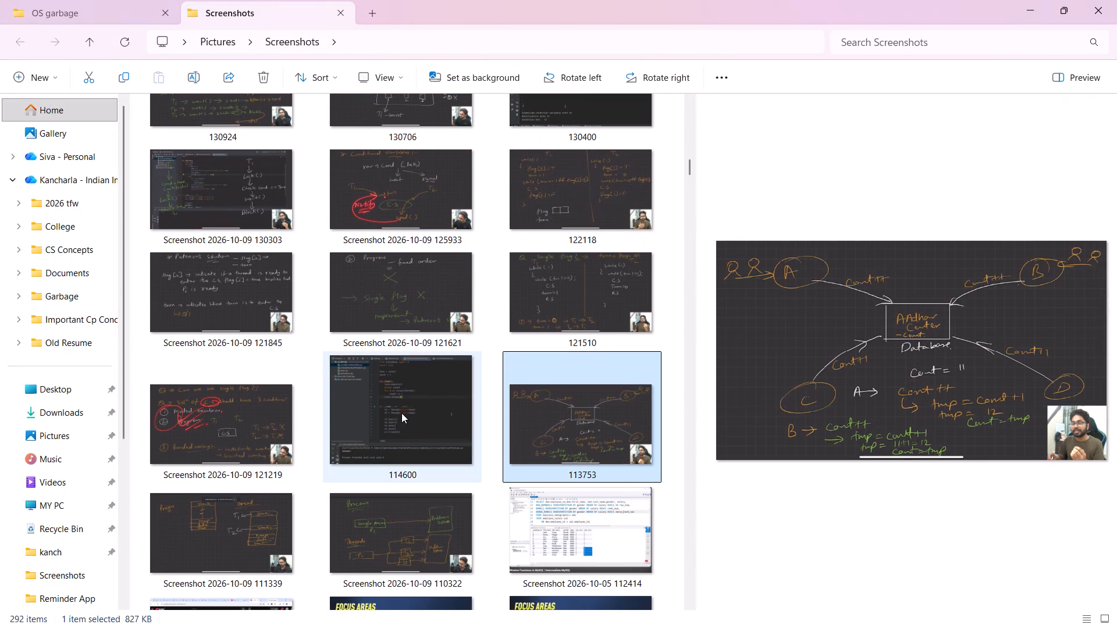
pyautogui.keyDown('ctrl'); pyautogui.click(401, 413); pyautogui.keyUp('ctrl')
pyautogui.keyDown('ctrl'); pyautogui.click(243, 436); pyautogui.keyUp('ctrl')
pyautogui.keyDown('ctrl'); pyautogui.click(563, 285); pyautogui.keyUp('ctrl')
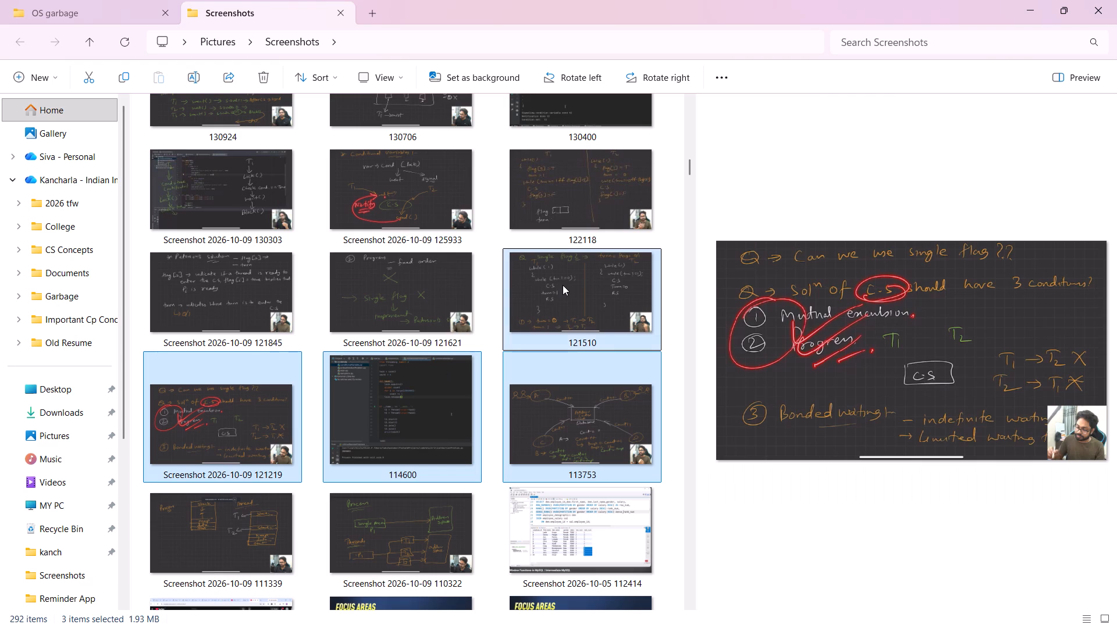
pyautogui.keyDown('ctrl'); pyautogui.click(417, 294); pyautogui.keyUp('ctrl')
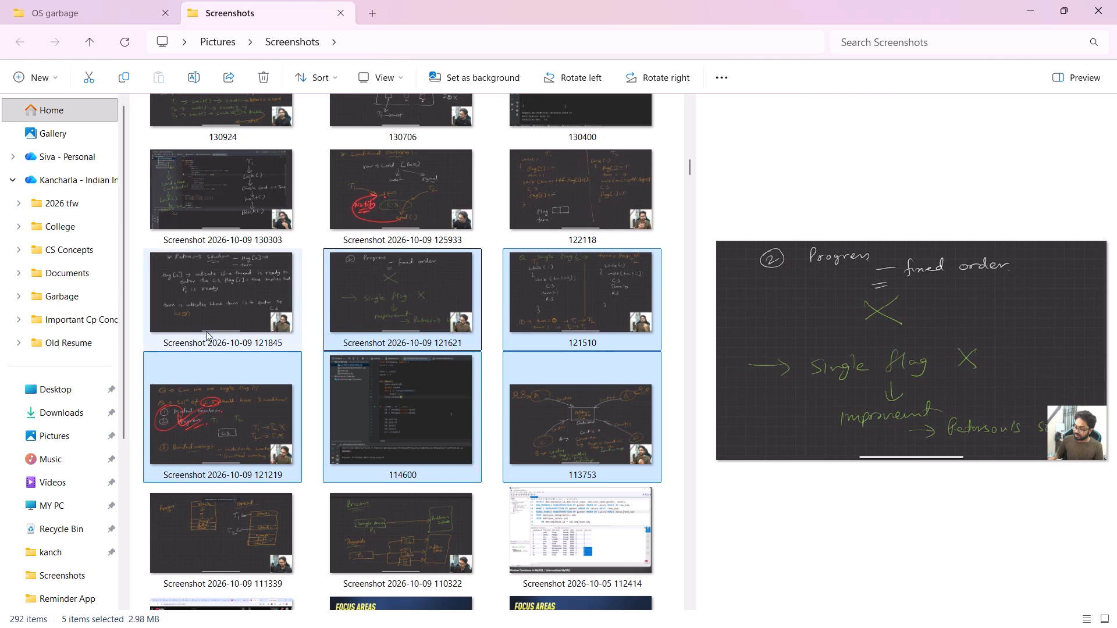
pyautogui.keyDown('ctrl'); pyautogui.click(206, 331); pyautogui.keyUp('ctrl')
pyautogui.keyDown('ctrl'); pyautogui.click(565, 197); pyautogui.keyUp('ctrl')
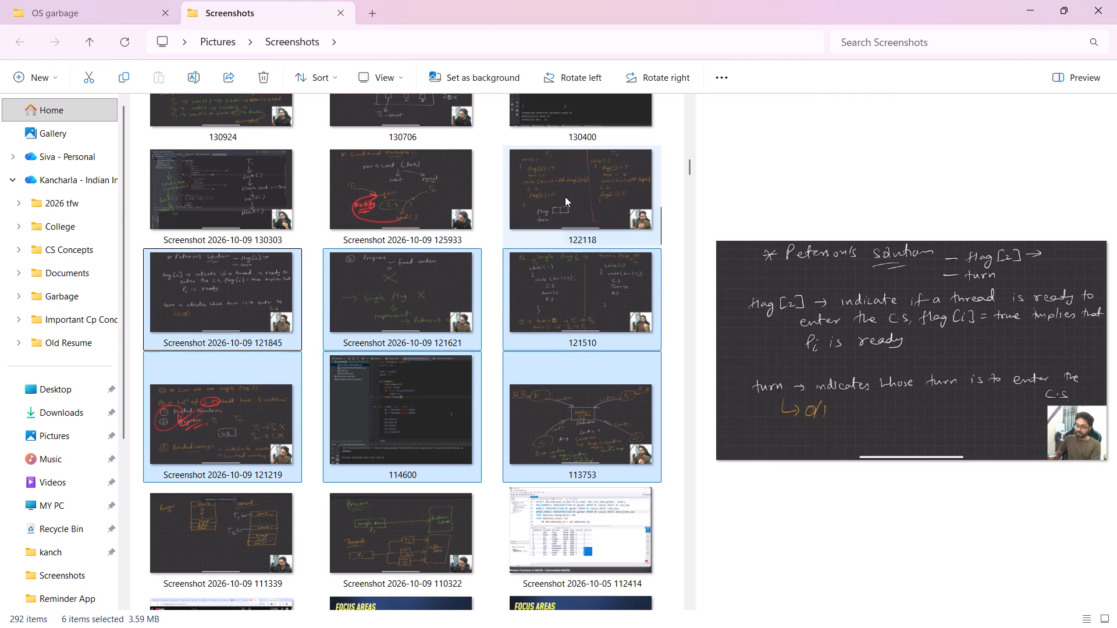
pyautogui.hotkey('ctrl', 'x')
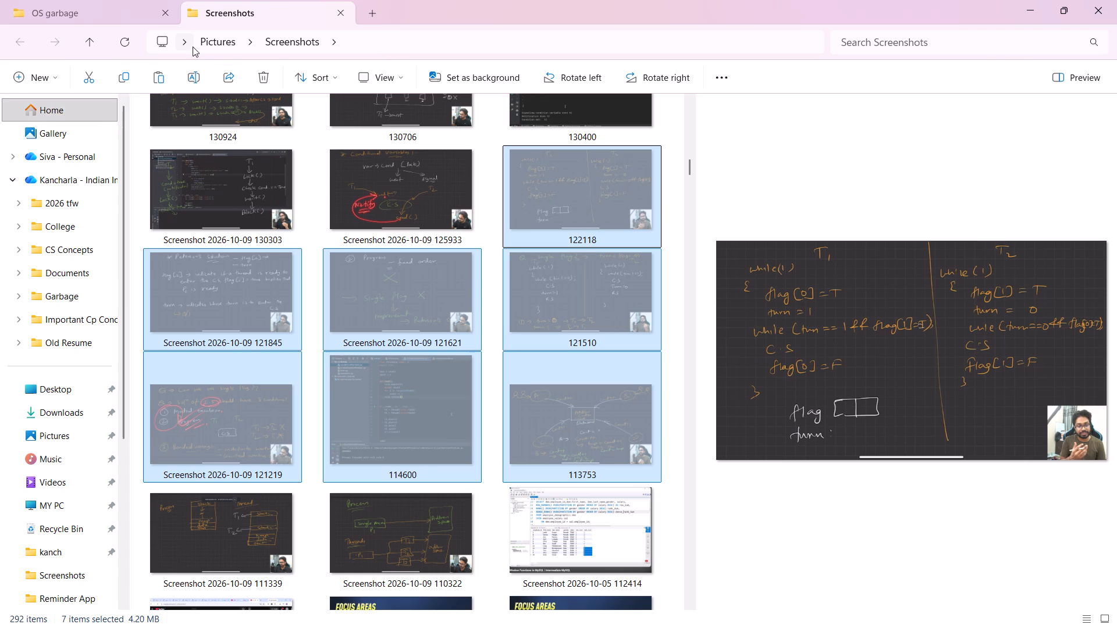
pyautogui.hotkey('ctrl', '1')
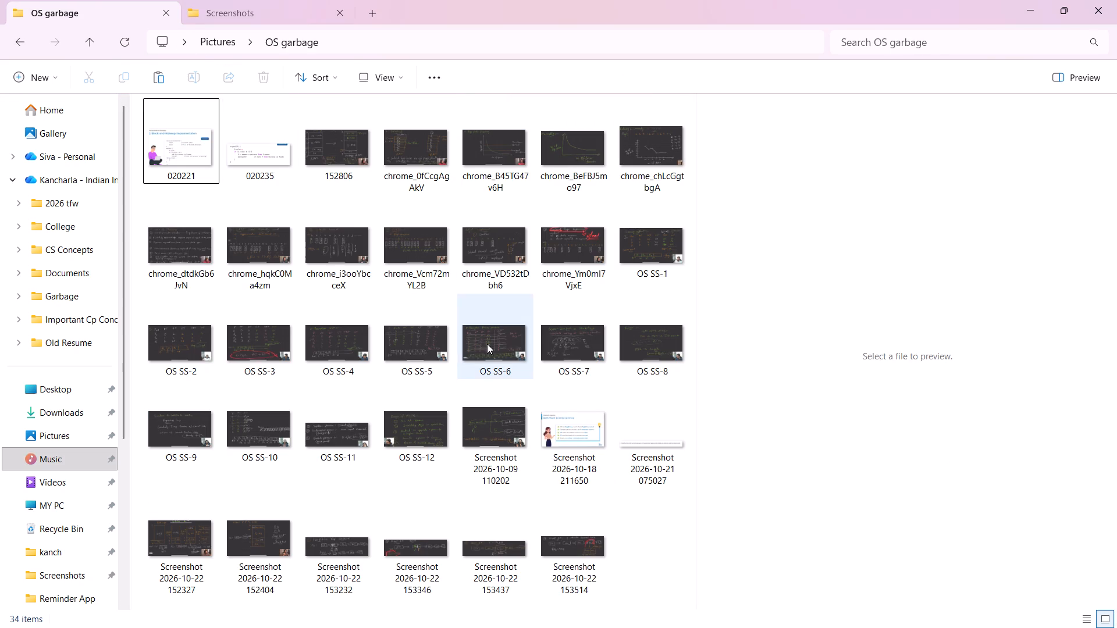
pyautogui.click(634, 543)
pyautogui.hotkey('ctrl', 'v')
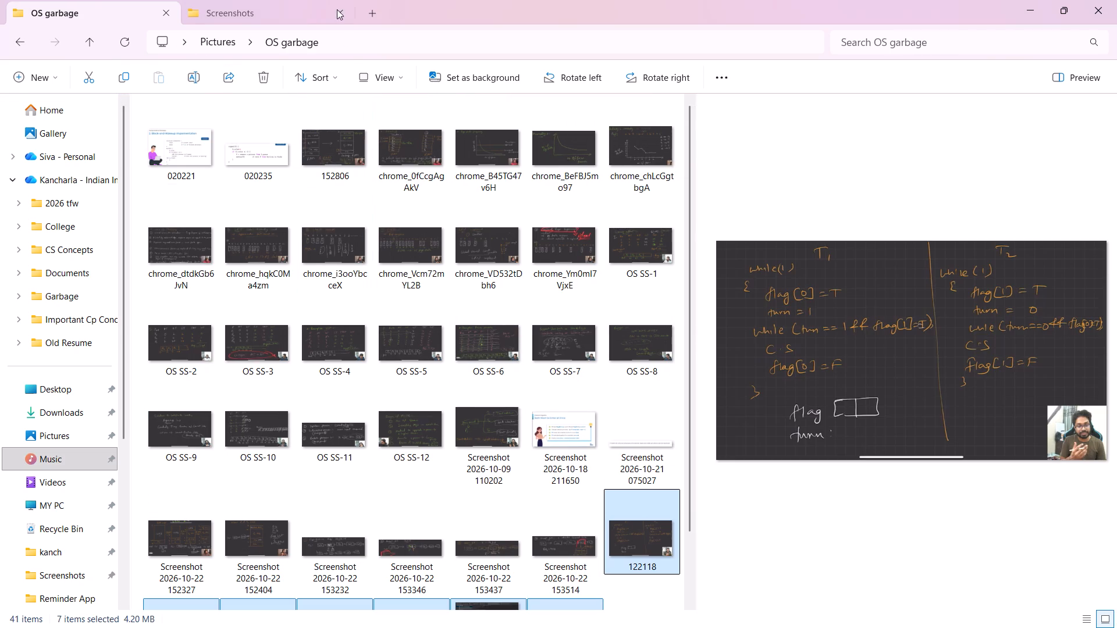
# Preview screenshots 125933, 130303 and 130400 in the Screenshots folder and compare them with the conditional variable notes in the PDF.
pyautogui.hotkey('ctrl', '2')
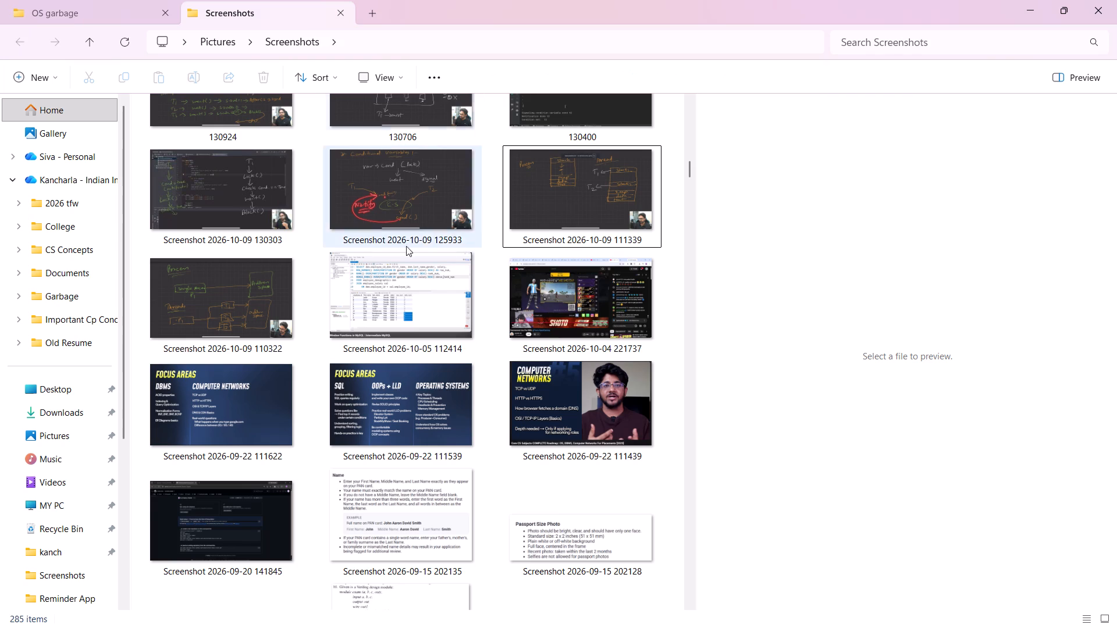
pyautogui.scroll(2, 432, 289)
pyautogui.click(437, 372)
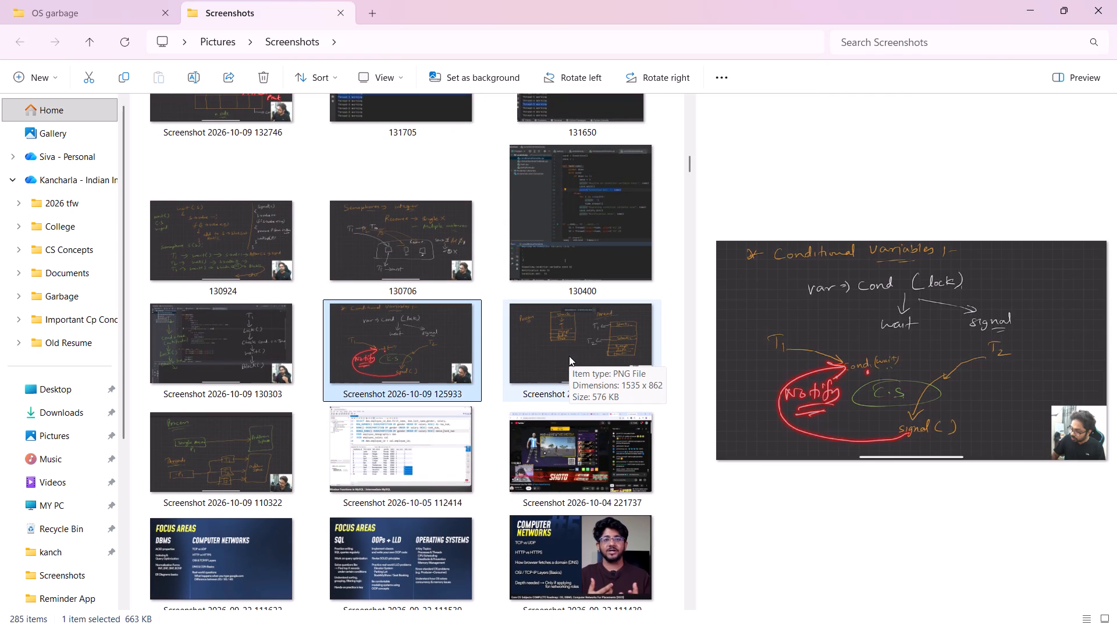
pyautogui.scroll(1, 569, 356)
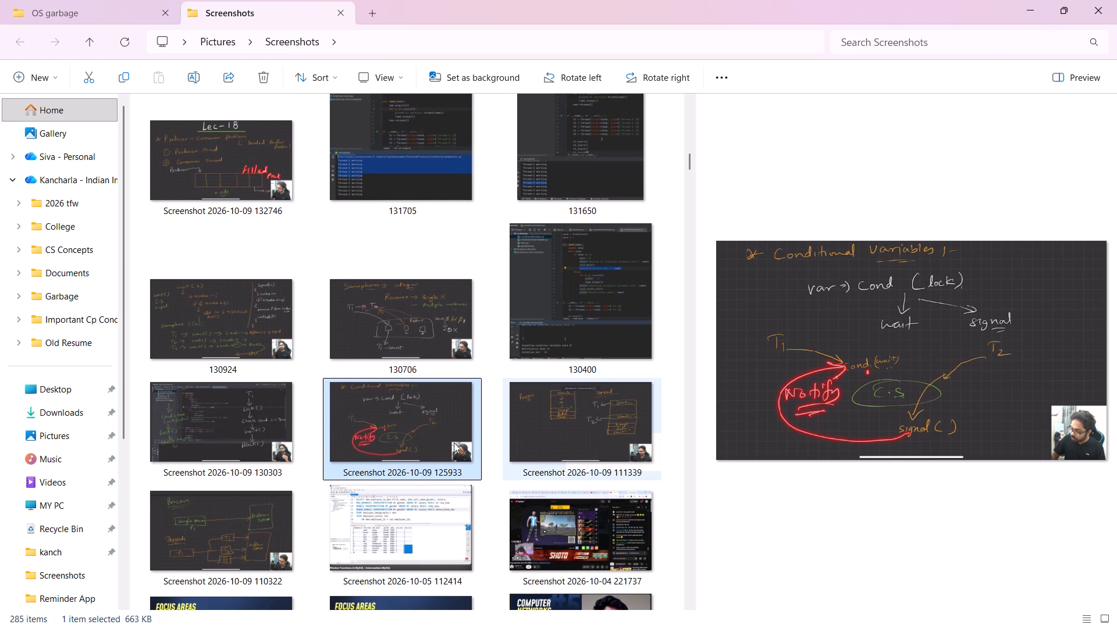
pyautogui.click(265, 420)
pyautogui.click(397, 421)
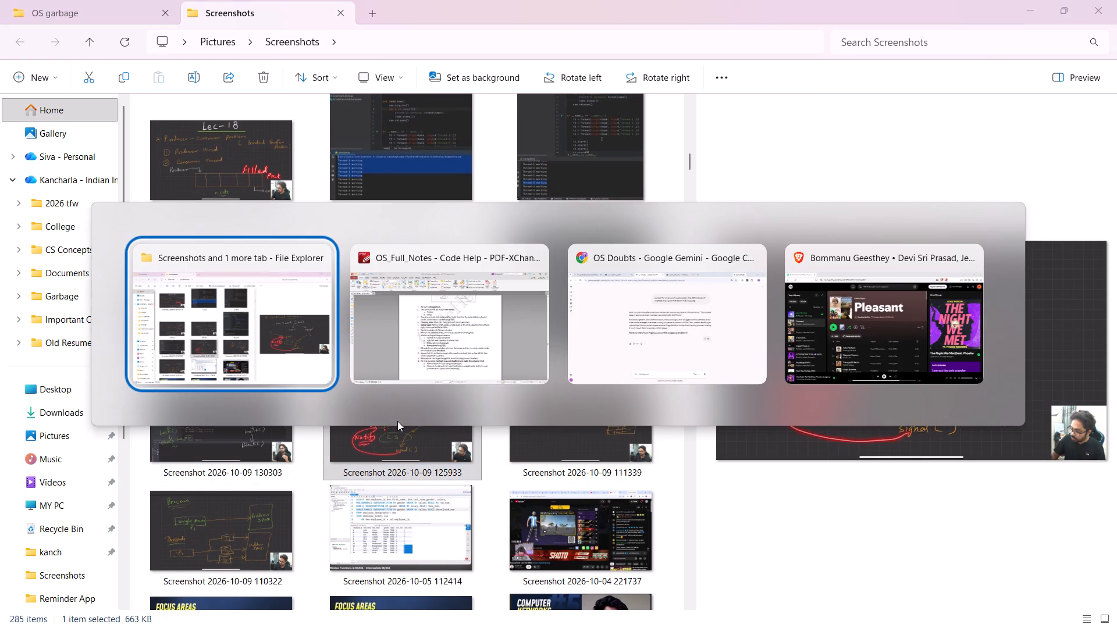
pyautogui.scroll(5, 397, 421)
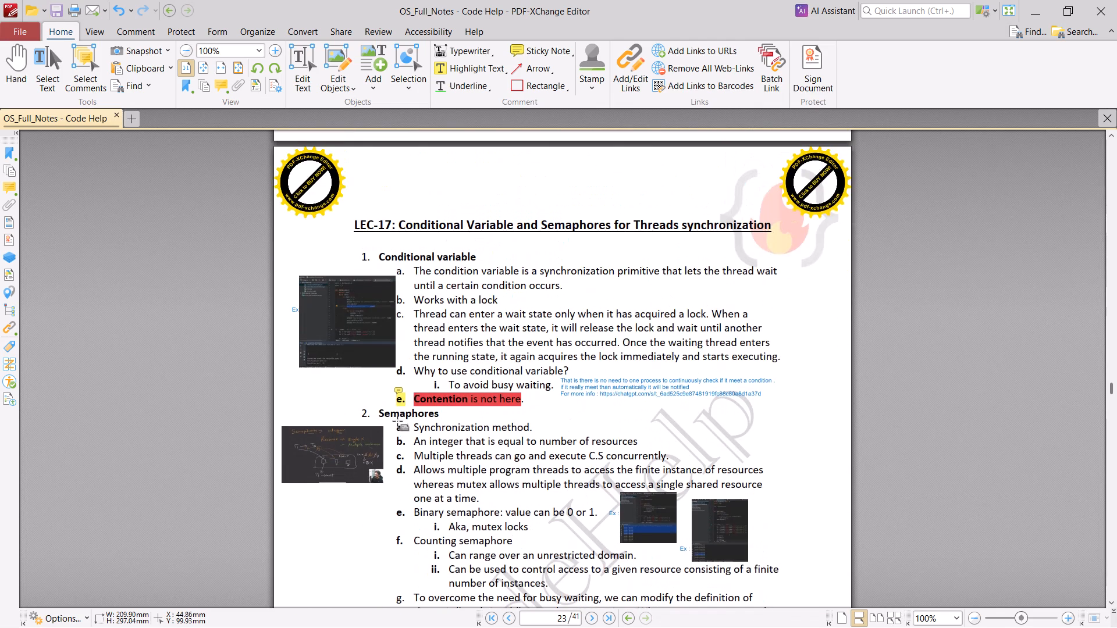
pyautogui.keyDown('ctrl'); pyautogui.scroll(2, 397, 421); pyautogui.keyUp('ctrl')
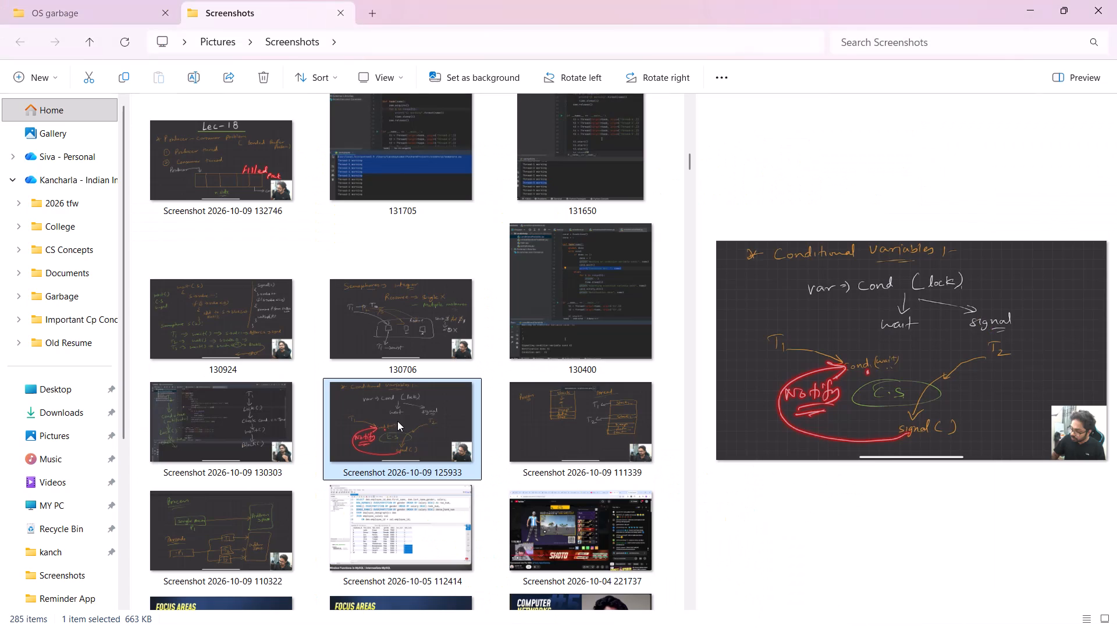
pyautogui.click(525, 313)
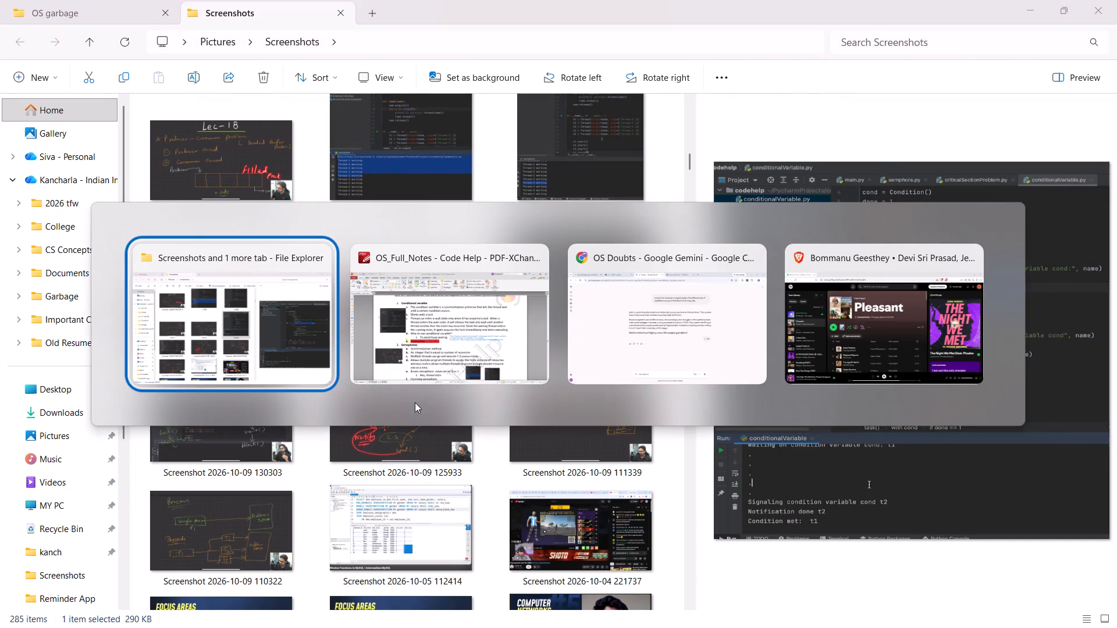
# In PDF-XChange Editor, read the Semaphores section of the LEC-17 notes.
pyautogui.scroll(-1, 454, 513)
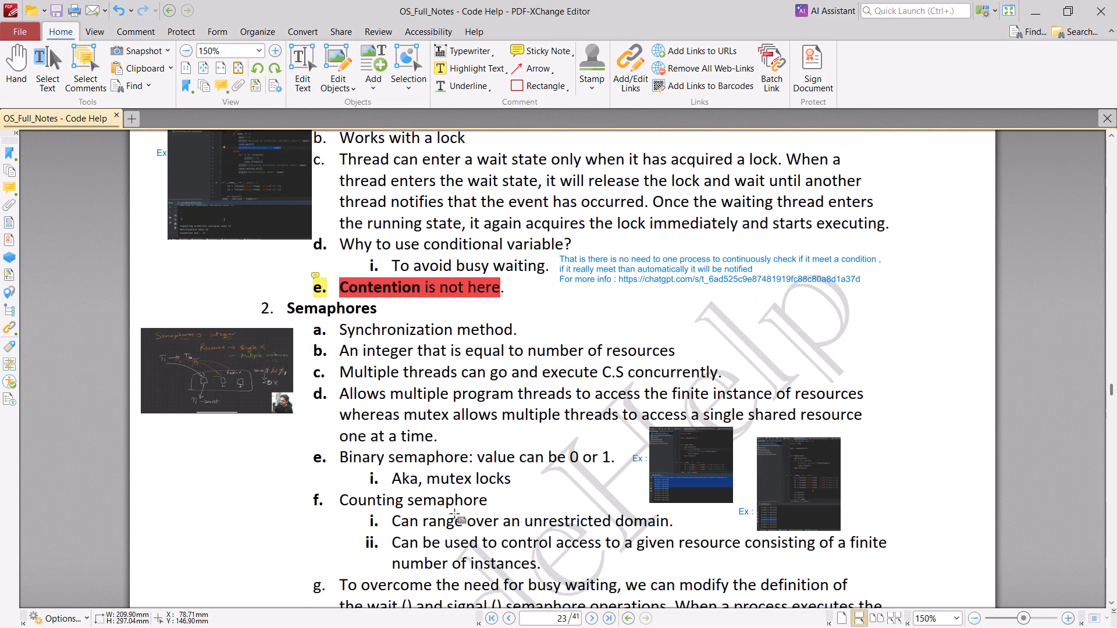
pyautogui.scroll(-3, 454, 513)
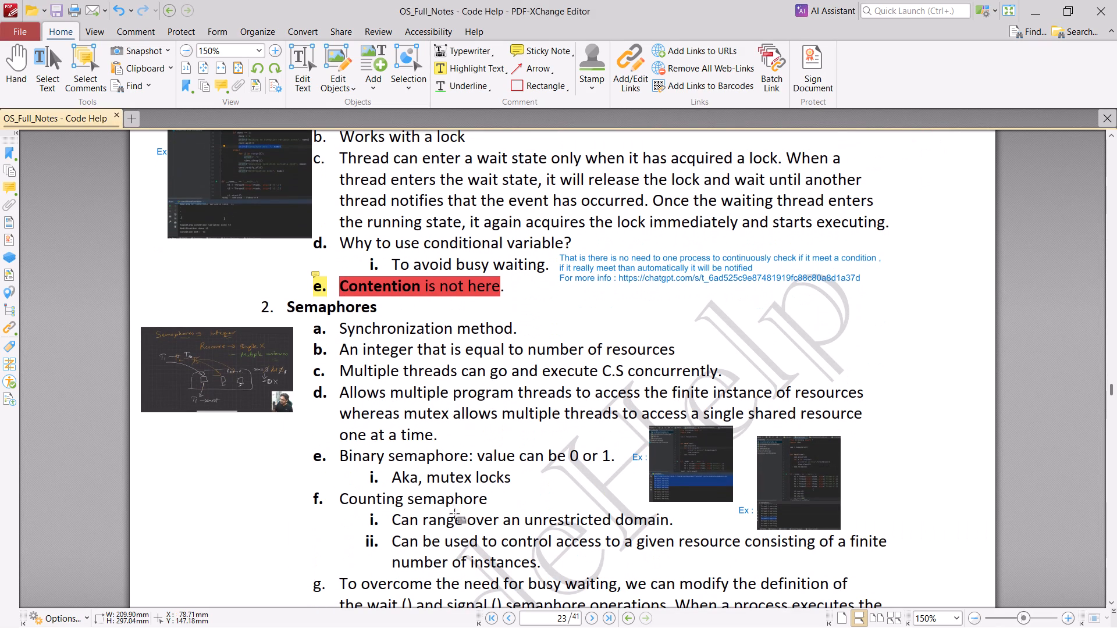
pyautogui.scroll(-5, 454, 513)
# Examine the two Python code screenshots embedded beside the binary and counting semaphore notes up close.
pyautogui.keyDown('ctrl'); pyautogui.scroll(6, 805, 434); pyautogui.keyUp('ctrl')
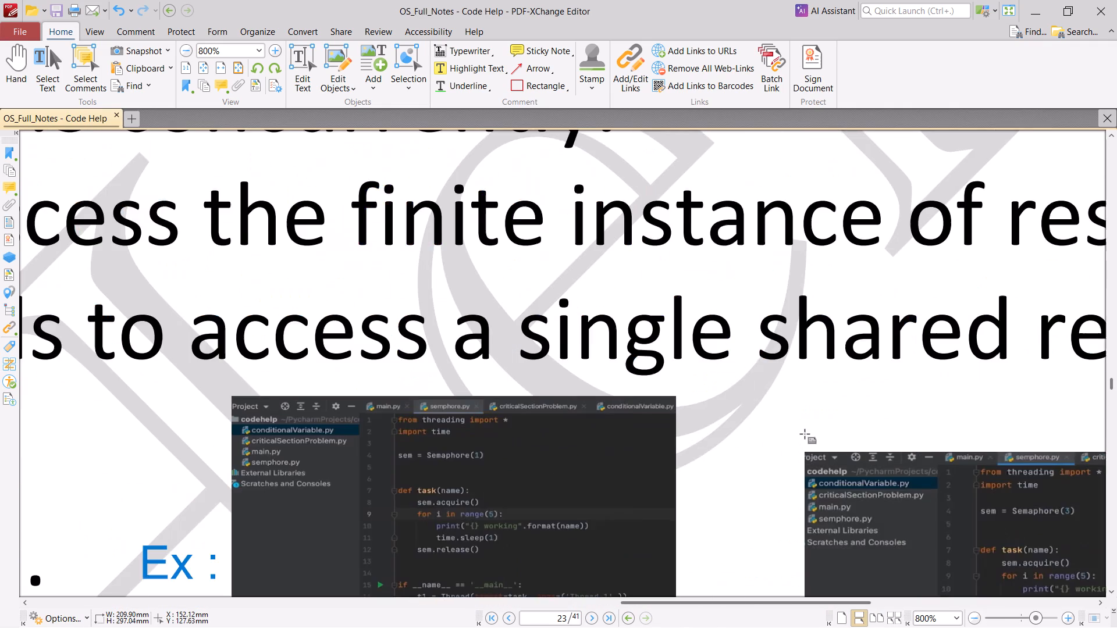
pyautogui.scroll(-3, 805, 434)
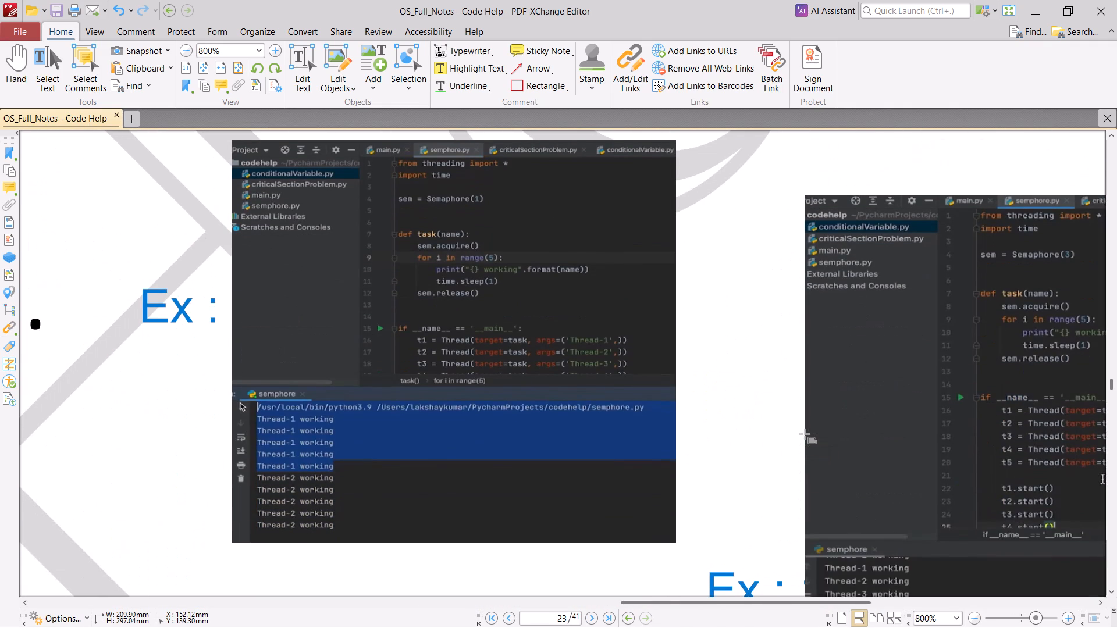
pyautogui.scroll(-1, 805, 434)
pyautogui.keyDown('ctrl'); pyautogui.scroll(-2, 805, 434); pyautogui.keyUp('ctrl')
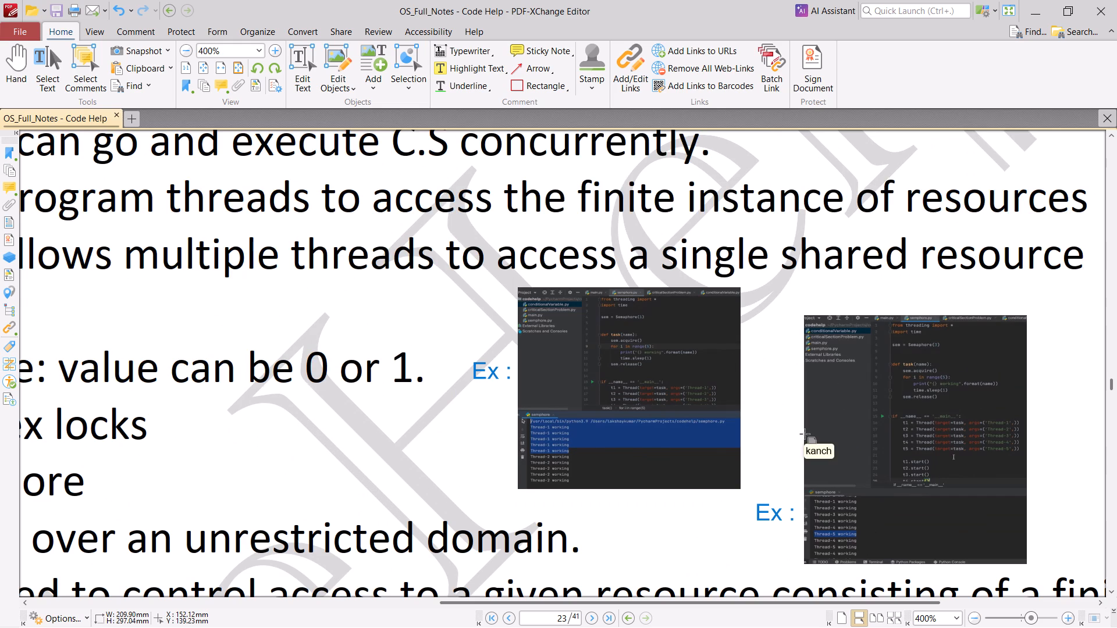
pyautogui.hscroll(1, 805, 434)
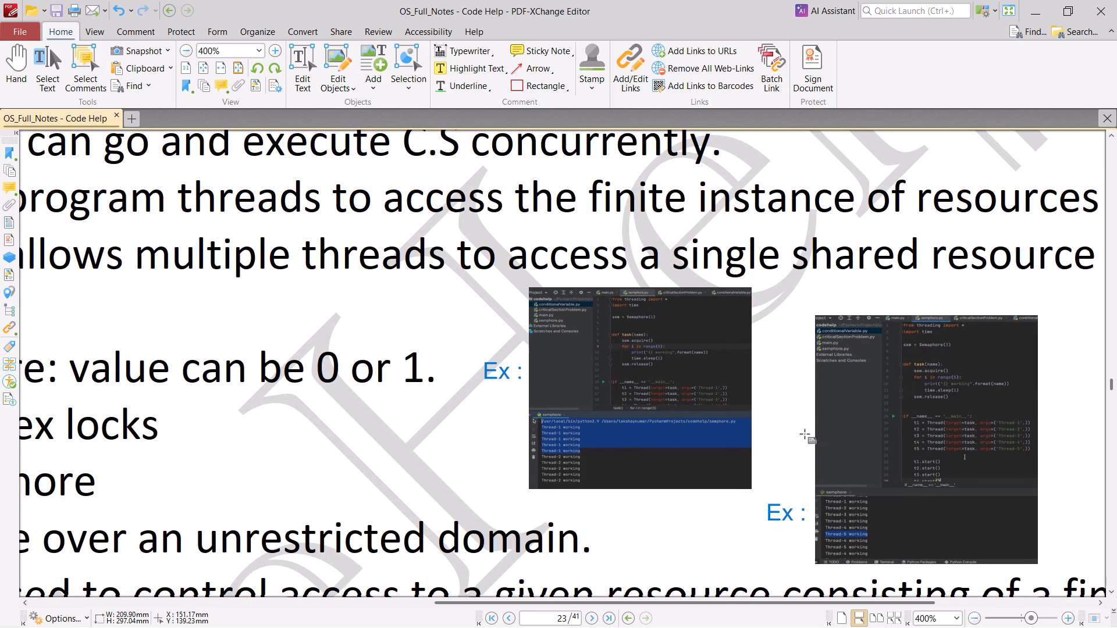
pyautogui.hscroll(2, 805, 434)
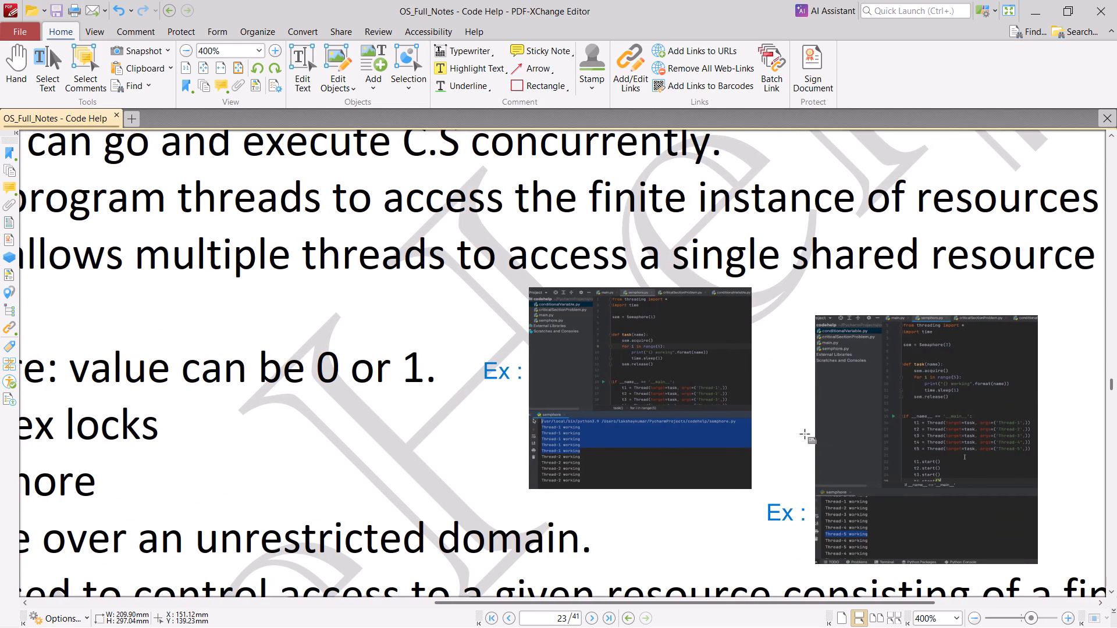
pyautogui.hscroll(3, 805, 434)
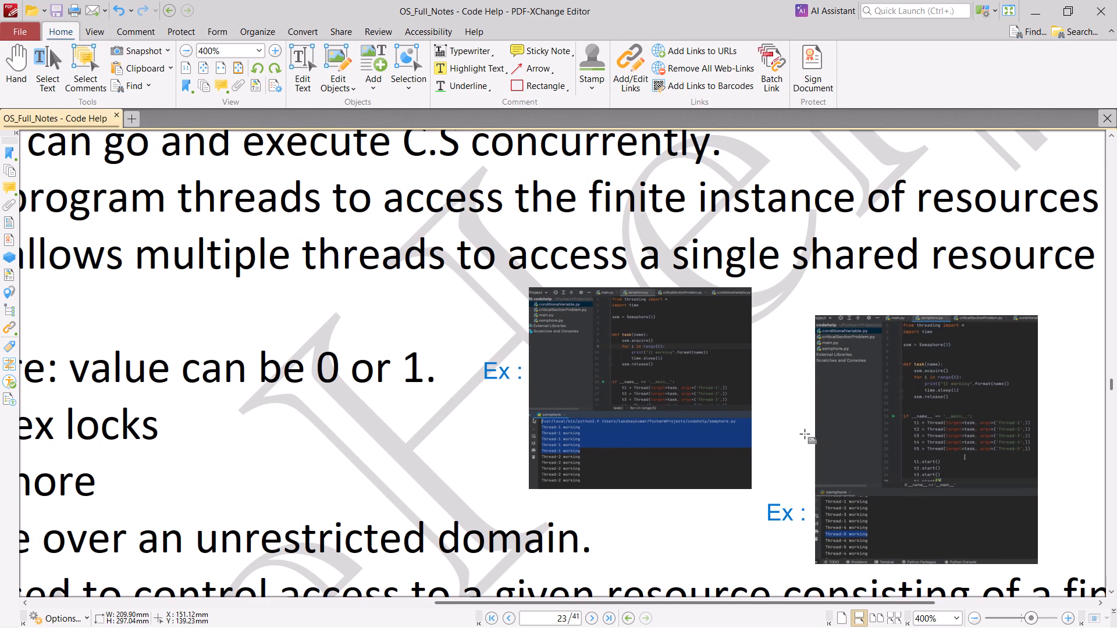
pyautogui.hscroll(1, 805, 434)
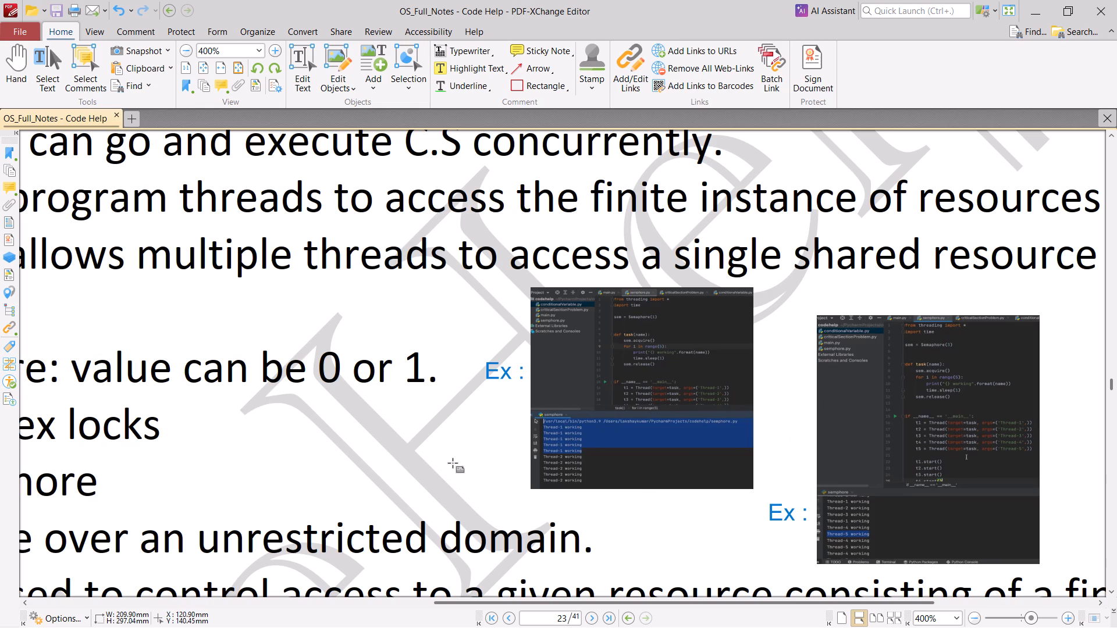
pyautogui.keyDown('ctrl'); pyautogui.scroll(-2, 453, 463); pyautogui.keyUp('ctrl')
pyautogui.hscroll(1, 453, 463)
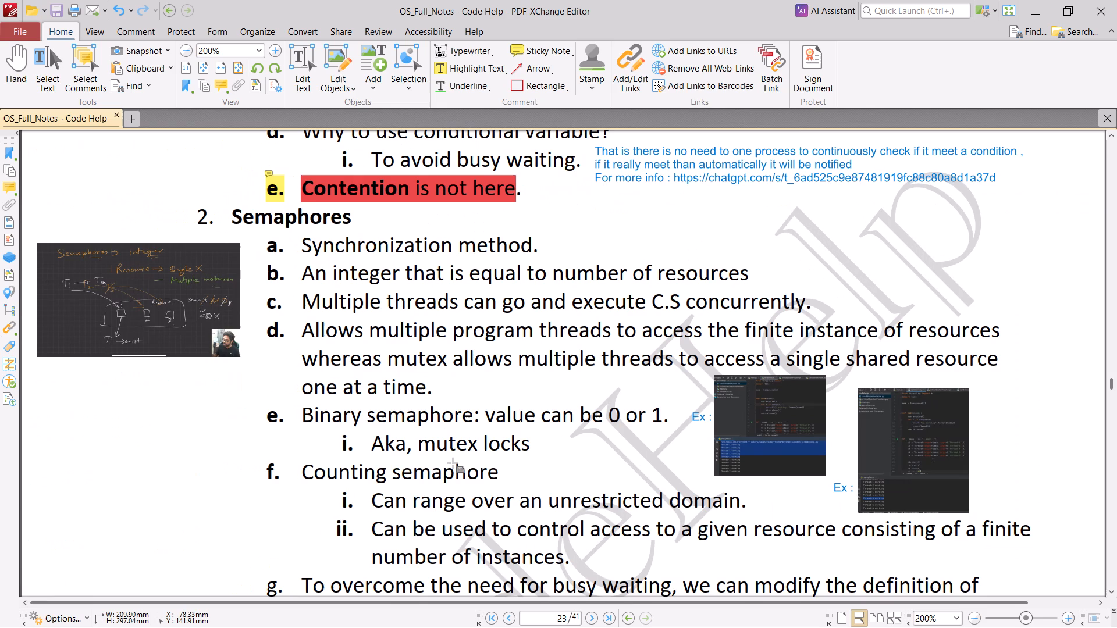
pyautogui.keyDown('ctrl'); pyautogui.scroll(-1, 453, 463); pyautogui.keyUp('ctrl')
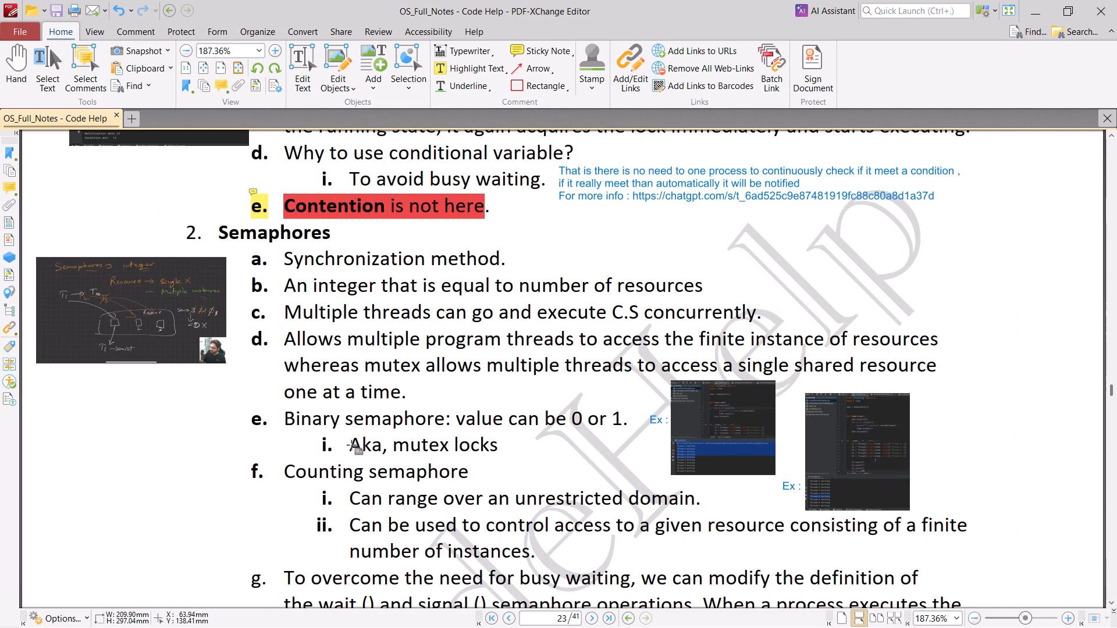
# Review the LEC-17 page from the conditional variable notes down to the code images after the semaphore notes.
pyautogui.keyDown('ctrl'); pyautogui.scroll(-2, 351, 445); pyautogui.keyUp('ctrl')
pyautogui.scroll(1, 351, 445)
pyautogui.scroll(-1, 351, 445)
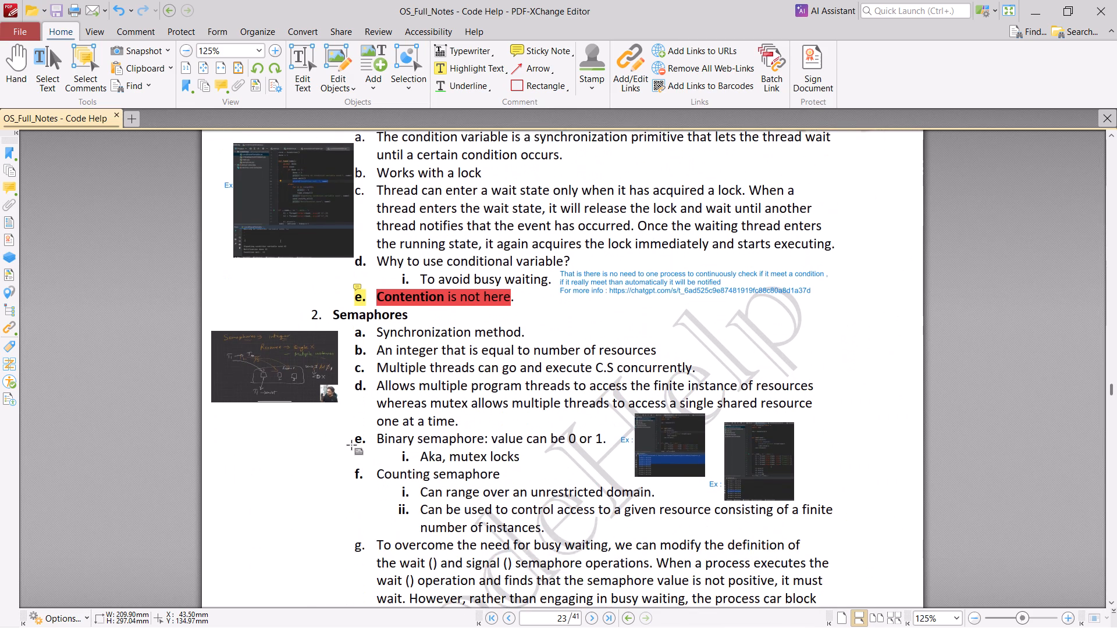
pyautogui.scroll(1, 351, 445)
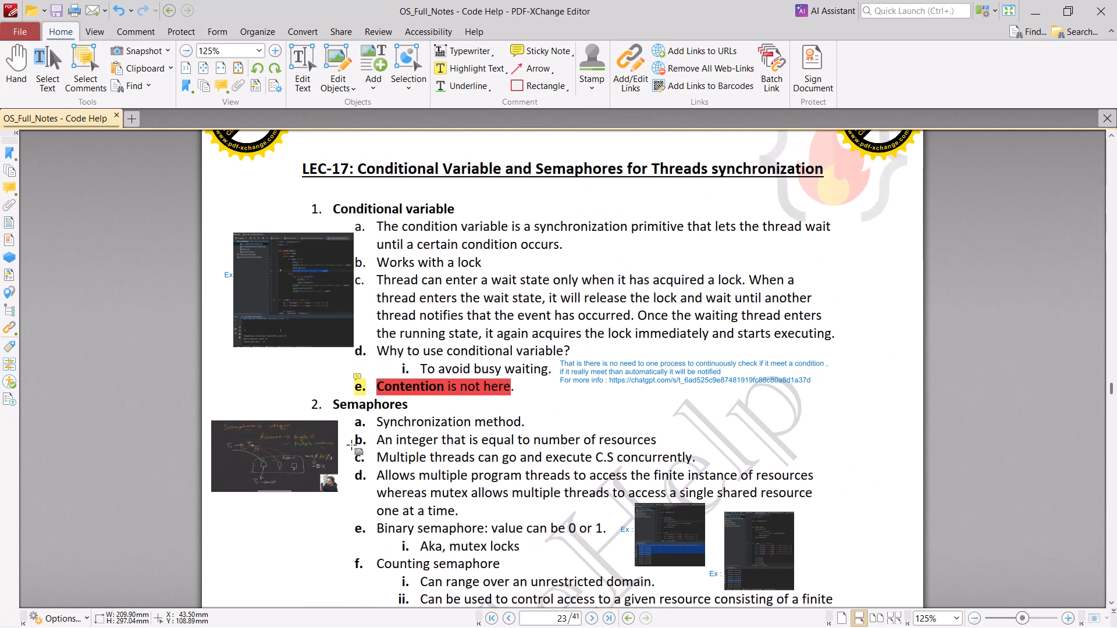
pyautogui.scroll(-3, 436, 460)
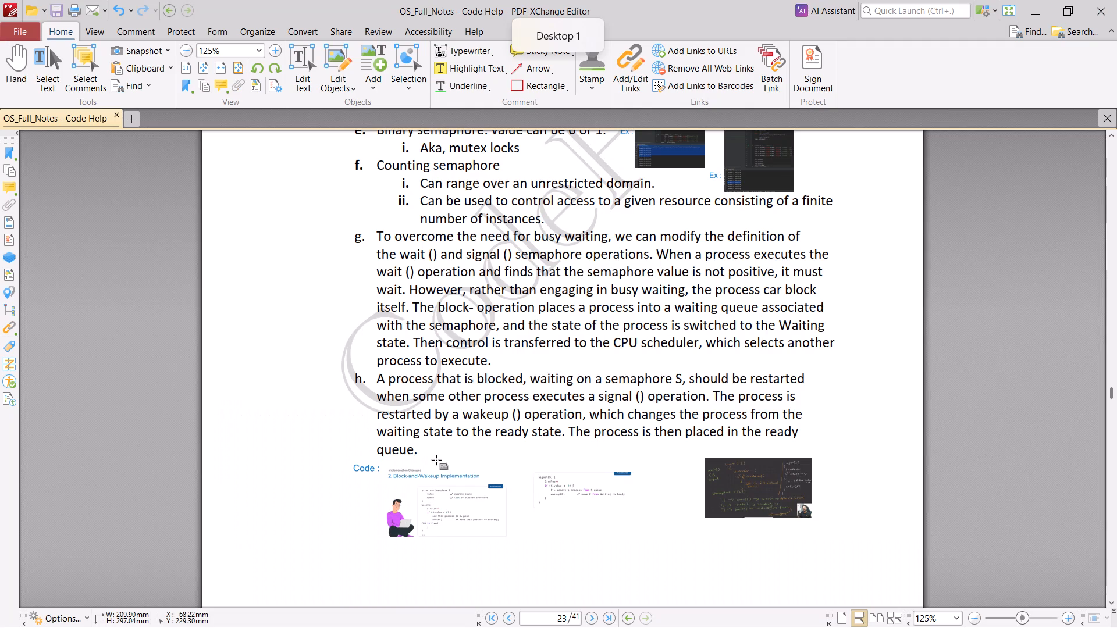
# In File Explorer, preview screenshots 131650, 131705 and 130400 and compare them with the images embedded in the LEC-17 PDF notes.
pyautogui.scroll(4, 436, 460)
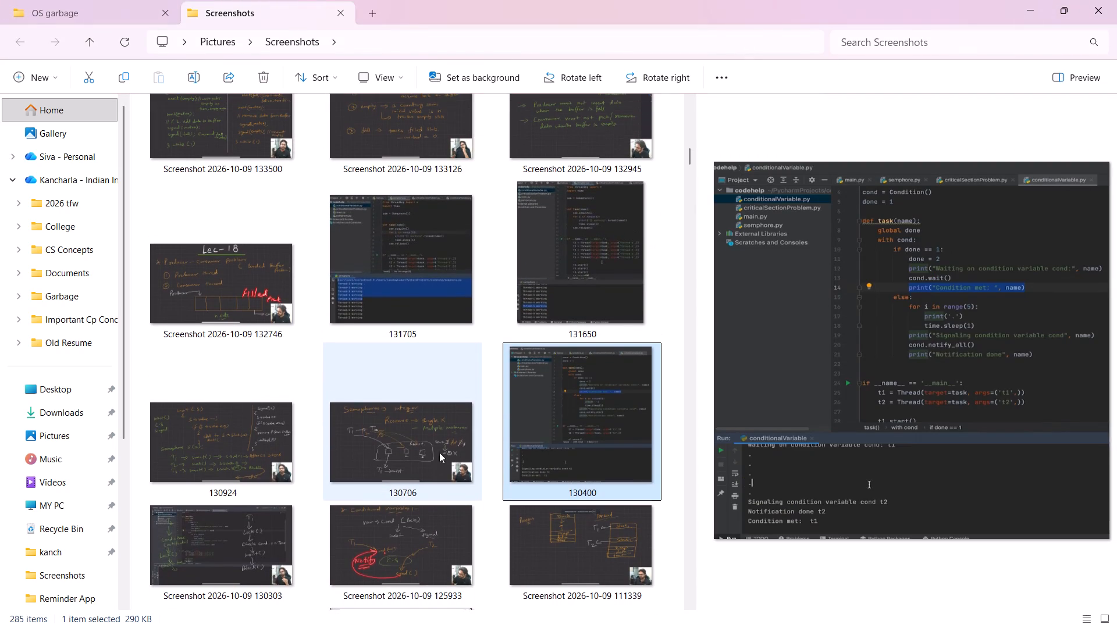
pyautogui.click(561, 255)
pyautogui.click(447, 271)
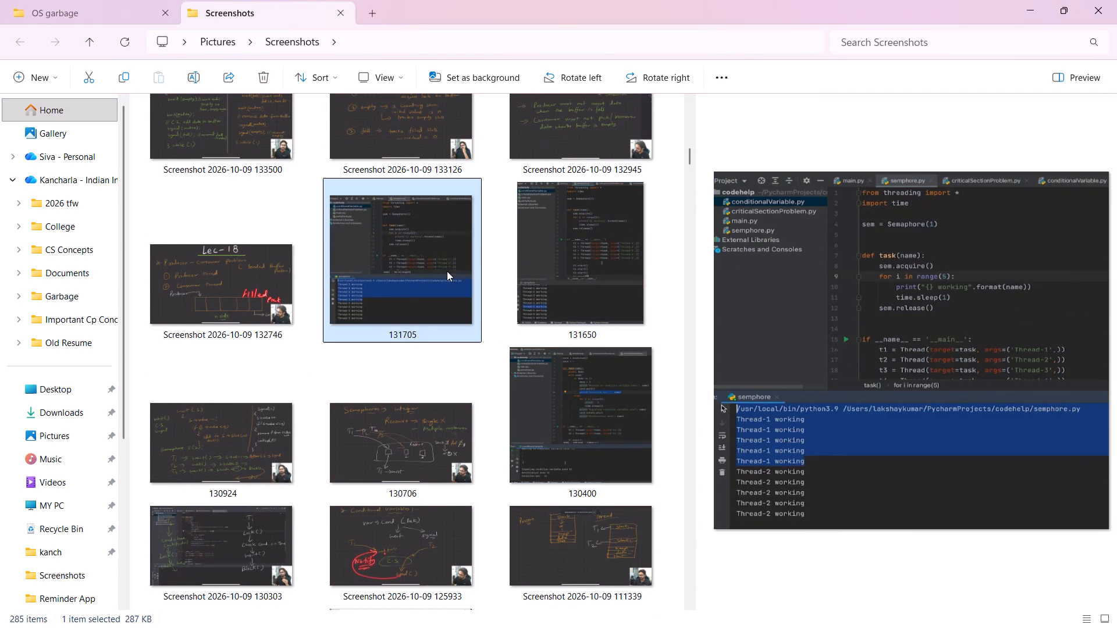
pyautogui.click(553, 263)
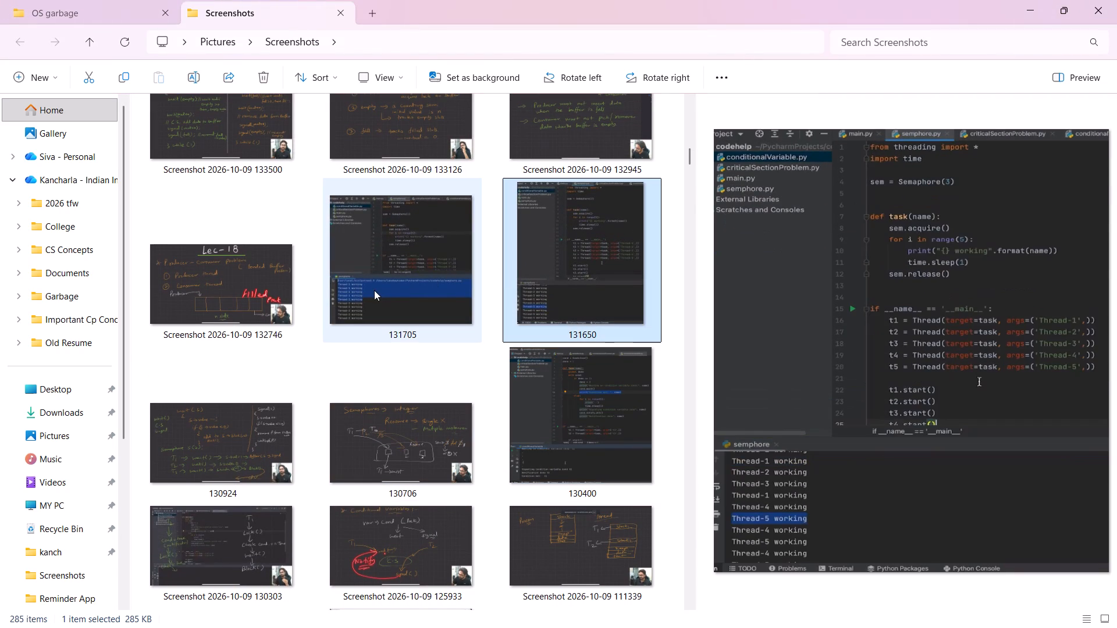
pyautogui.click(548, 420)
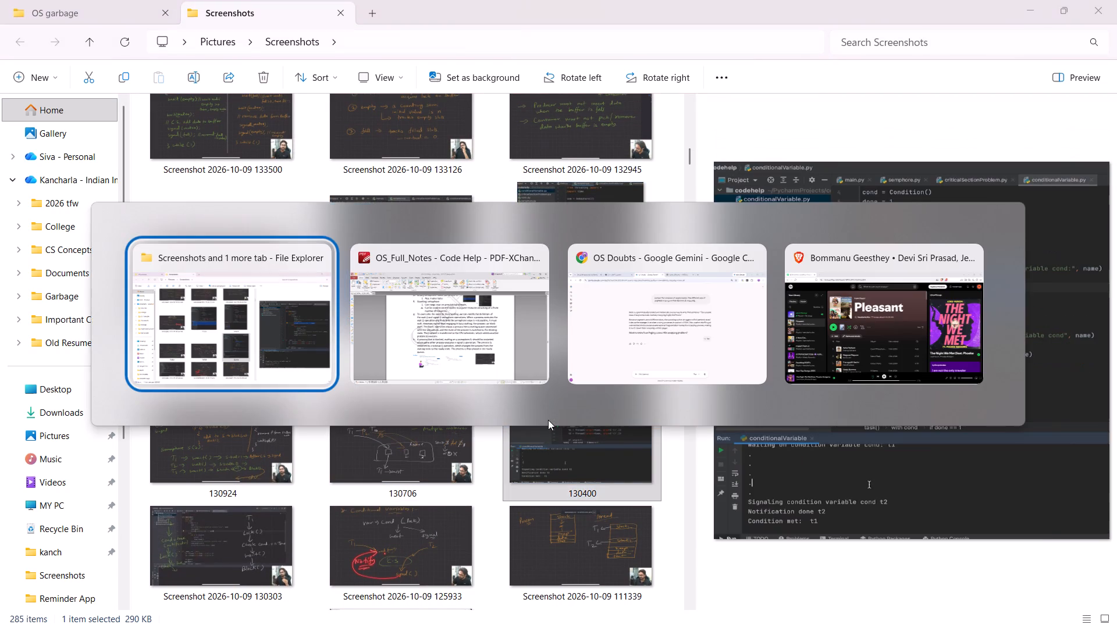
pyautogui.scroll(2, 548, 420)
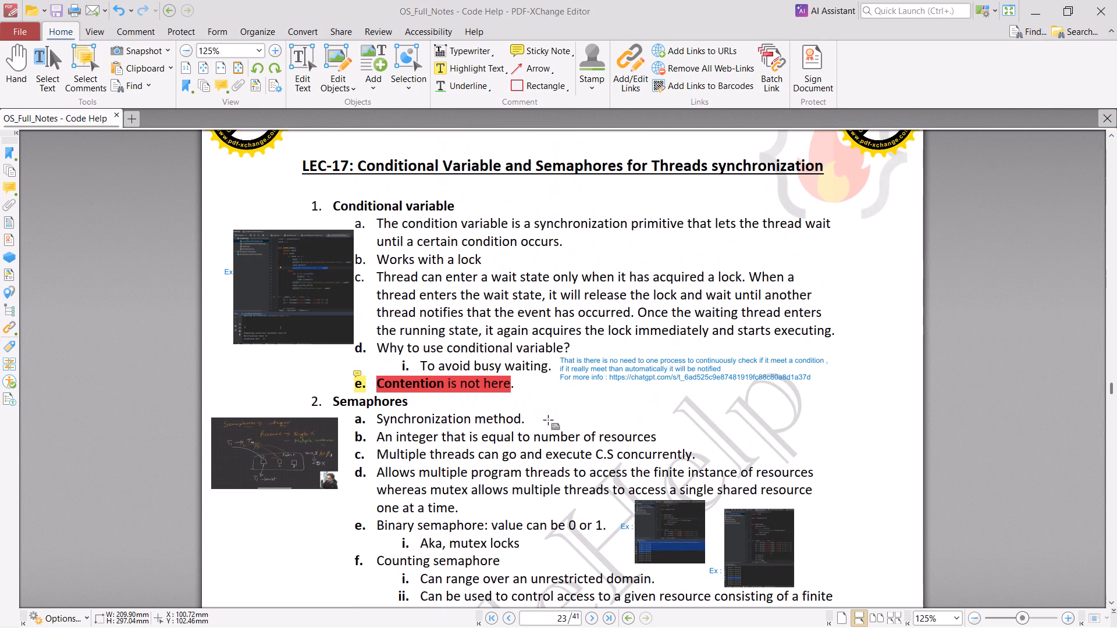
# In File Explorer, check screenshots 130303 and 125933 against the conditional variable section of the LEC-17 PDF notes.
pyautogui.scroll(-2, 548, 420)
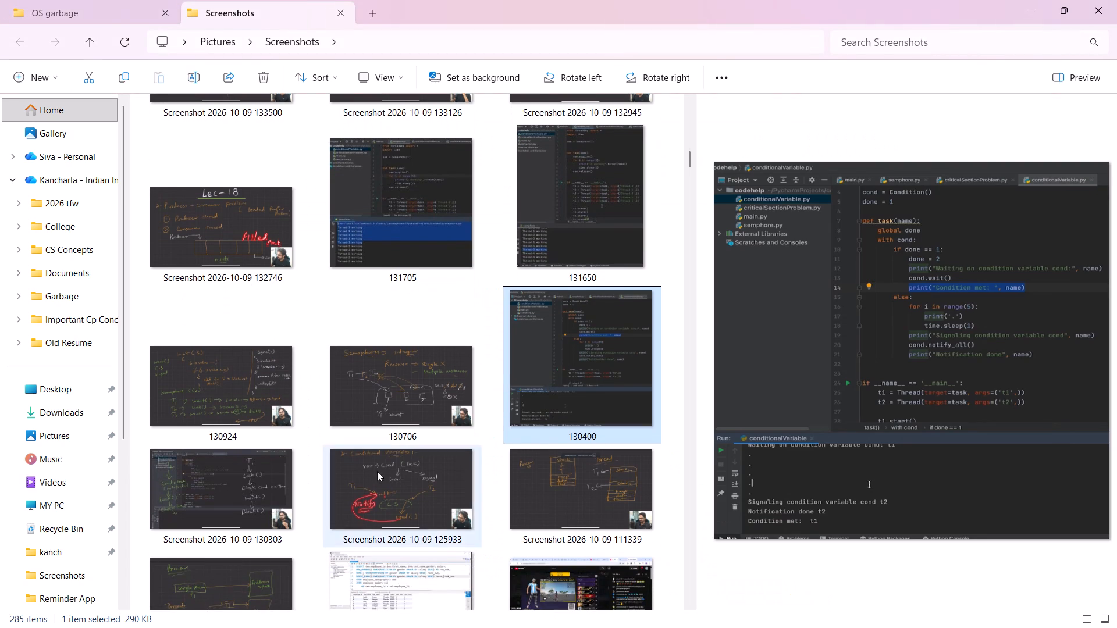
pyautogui.click(205, 500)
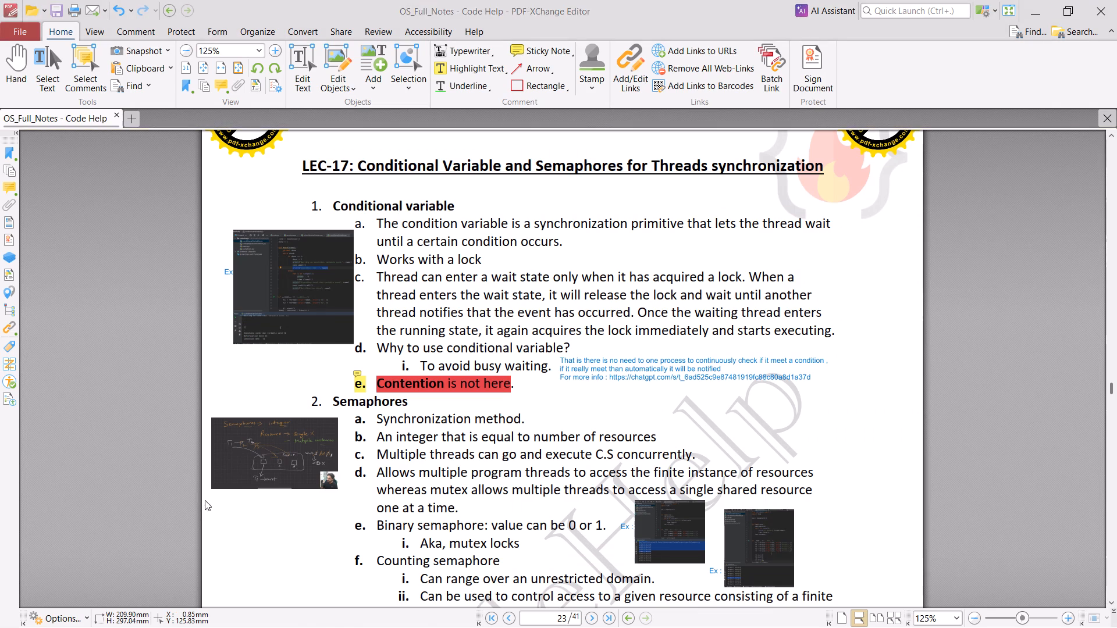
pyautogui.click(310, 493)
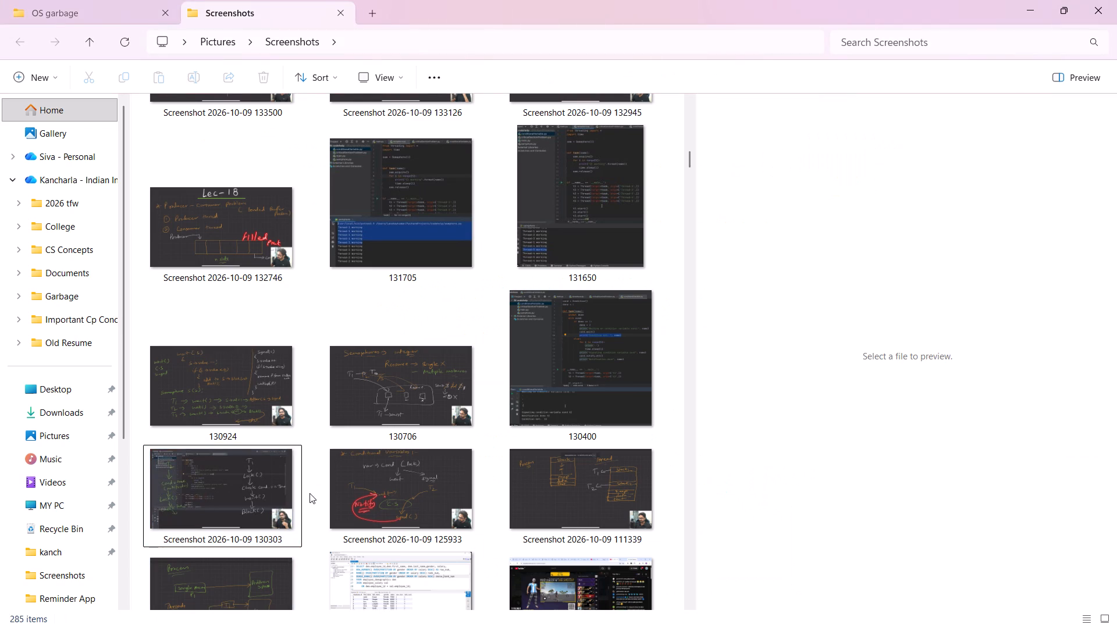
pyautogui.click(394, 473)
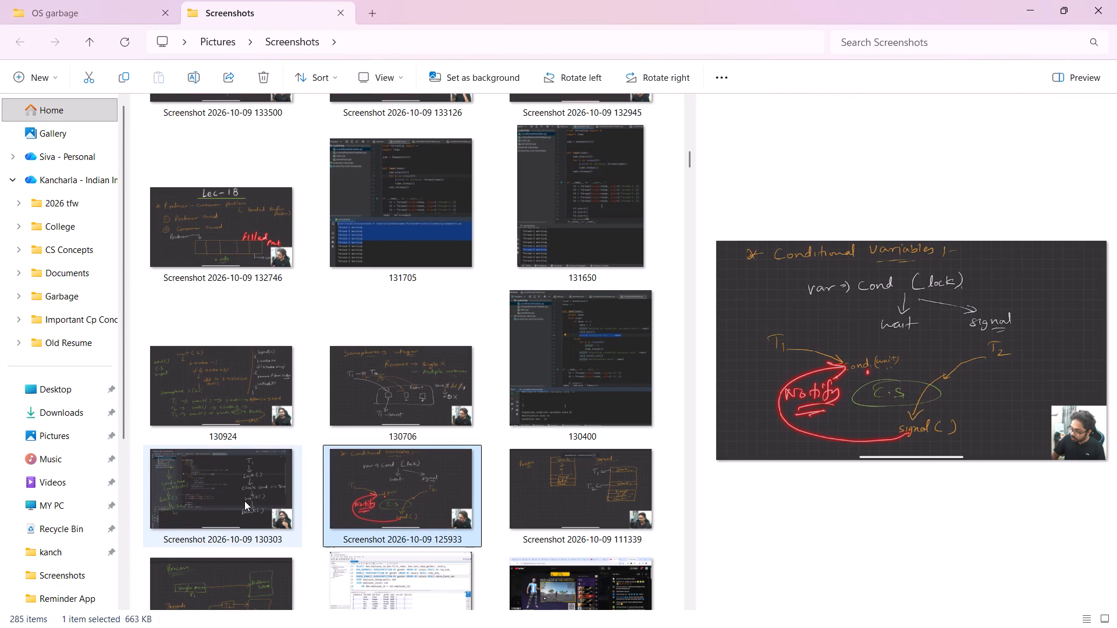
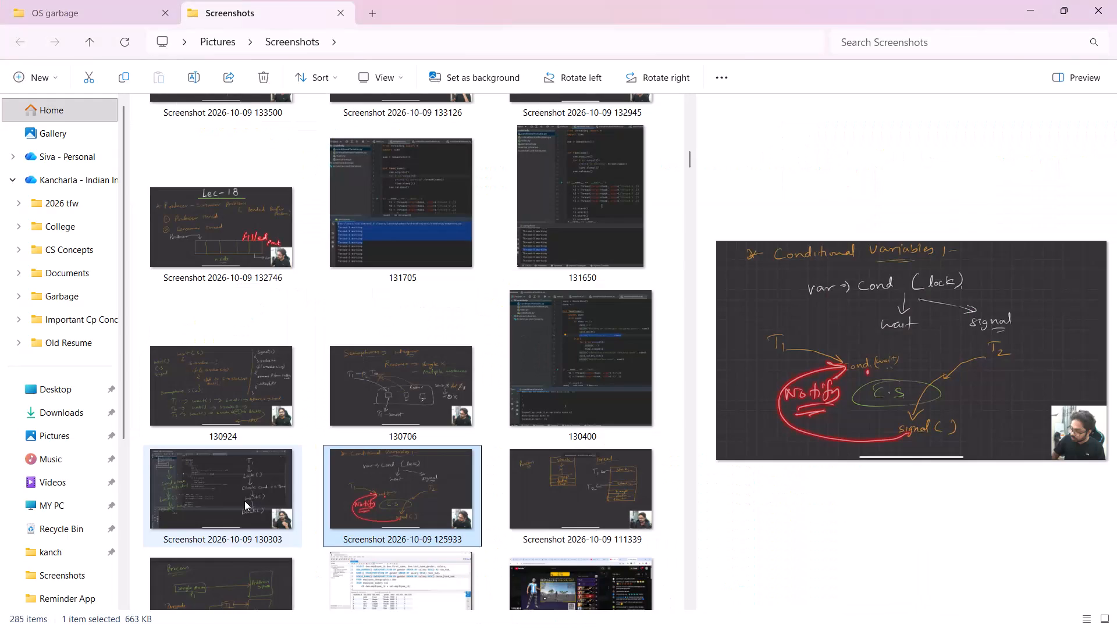
# Compare the previews of screenshots 130303 and 125933 on conditional variables in the Screenshots folder.
pyautogui.click(241, 479)
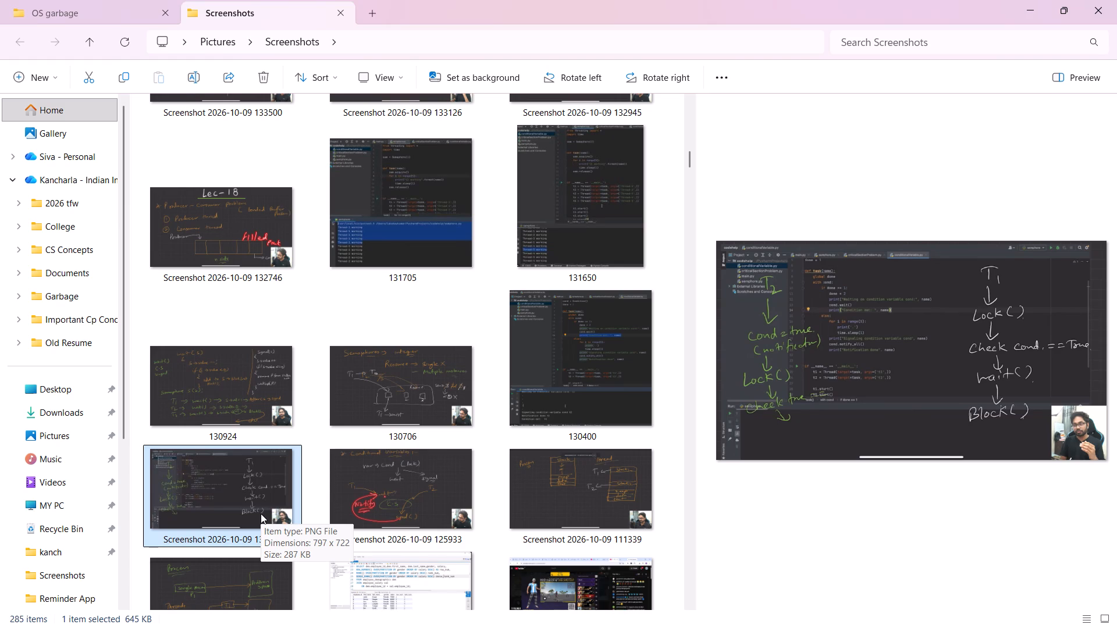
pyautogui.click(393, 468)
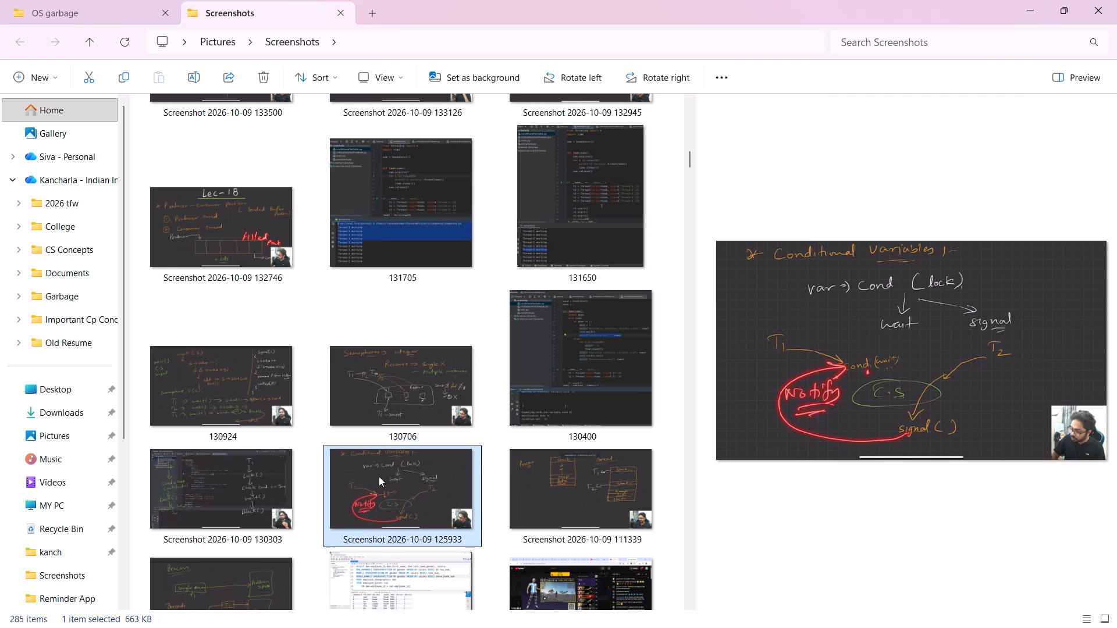
pyautogui.click(277, 488)
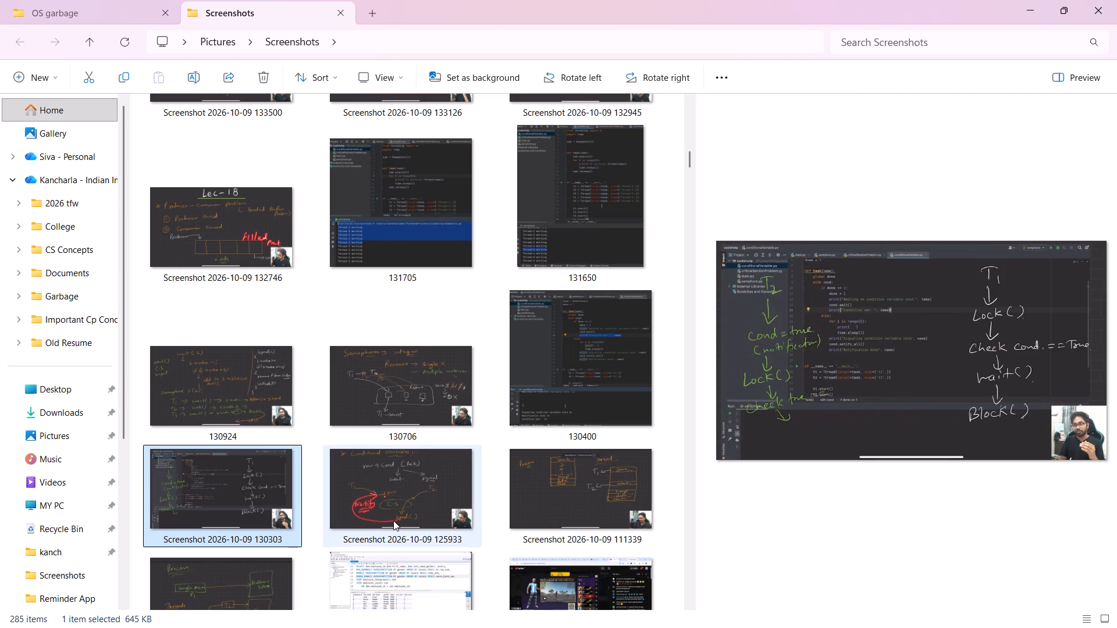
pyautogui.click(393, 520)
pyautogui.click(263, 513)
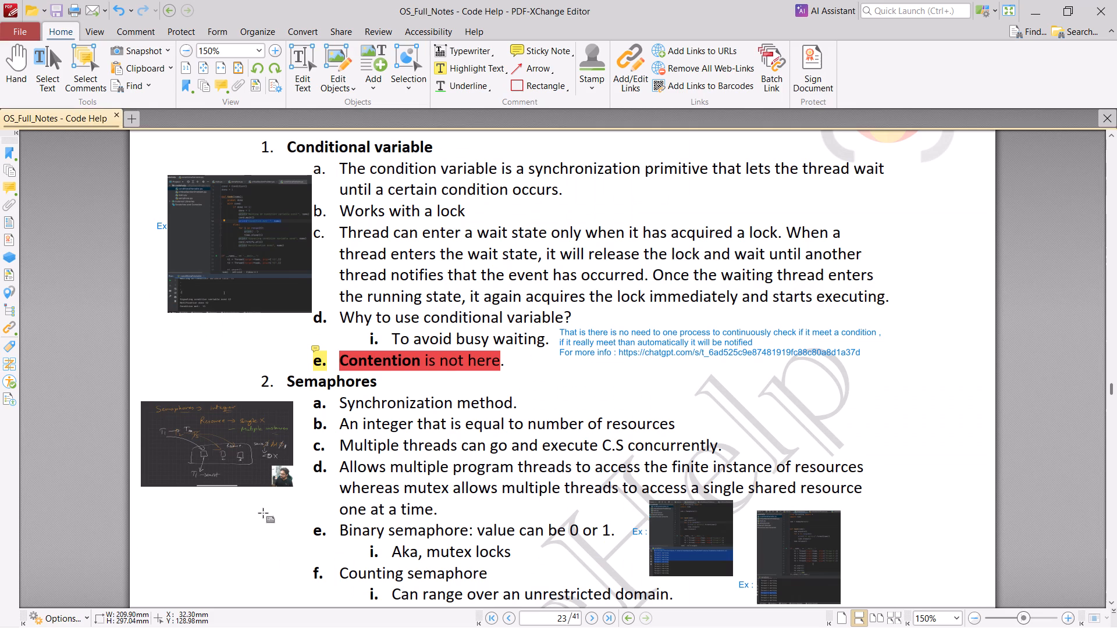
# In the OS_Full_Notes PDF, check the images embedded beside the LEC-17 conditional variable and semaphore notes against these screenshots.
pyautogui.keyDown('ctrl'); pyautogui.scroll(-1, 263, 513); pyautogui.keyUp('ctrl')
pyautogui.scroll(-1, 263, 513)
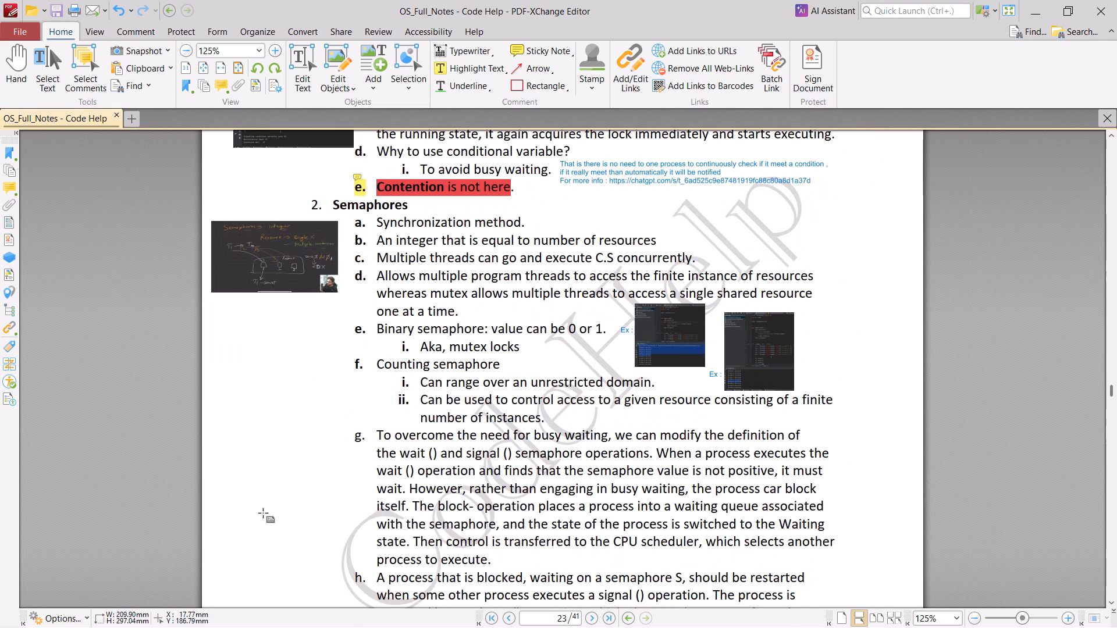
pyautogui.keyDown('ctrl'); pyautogui.scroll(1, 263, 513); pyautogui.keyUp('ctrl')
pyautogui.scroll(2, 263, 513)
pyautogui.scroll(-1, 263, 513)
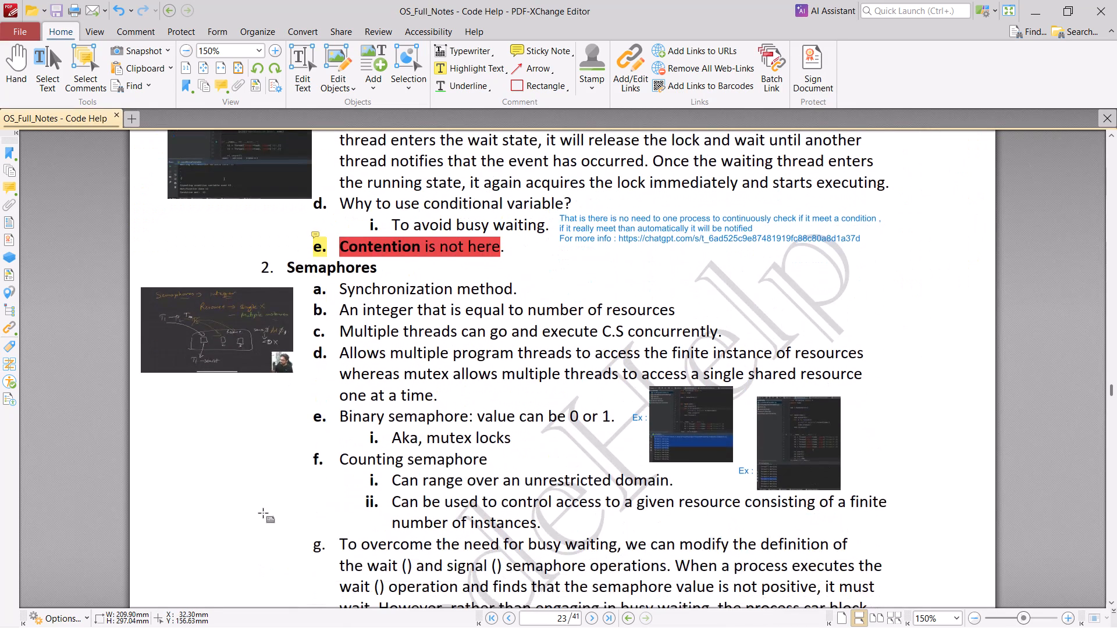
pyautogui.scroll(1, 263, 513)
pyautogui.scroll(-1, 263, 513)
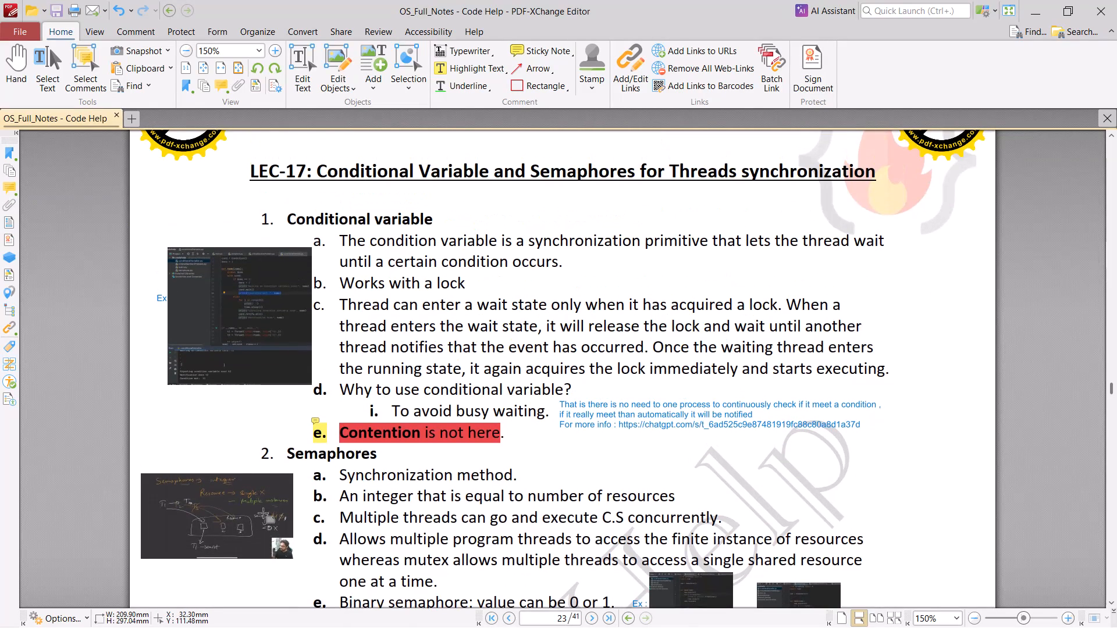
pyautogui.scroll(-1, 263, 513)
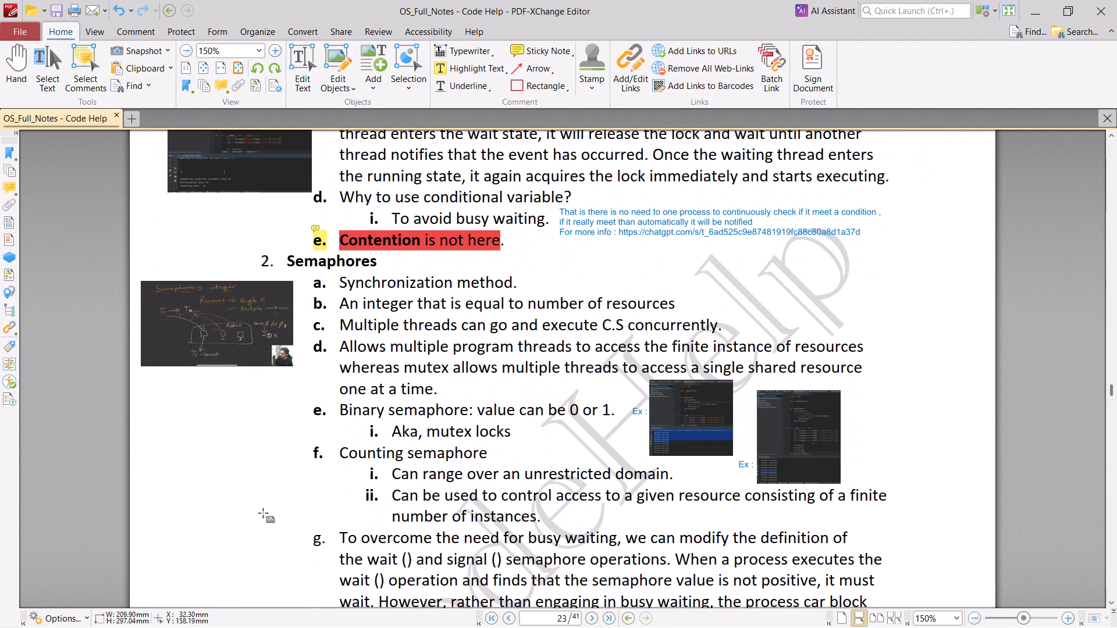
# Review the rest of the LEC-17 page, from the binary and counting semaphore notes down to the block-and-wakeup code images.
pyautogui.scroll(-3, 263, 513)
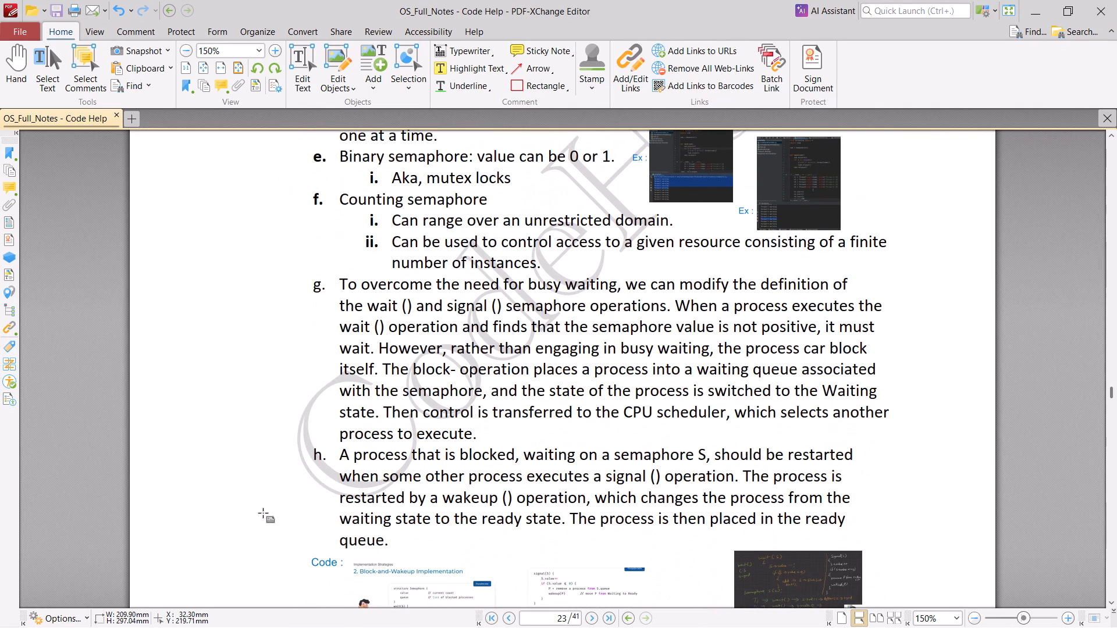
pyautogui.scroll(-3, 263, 513)
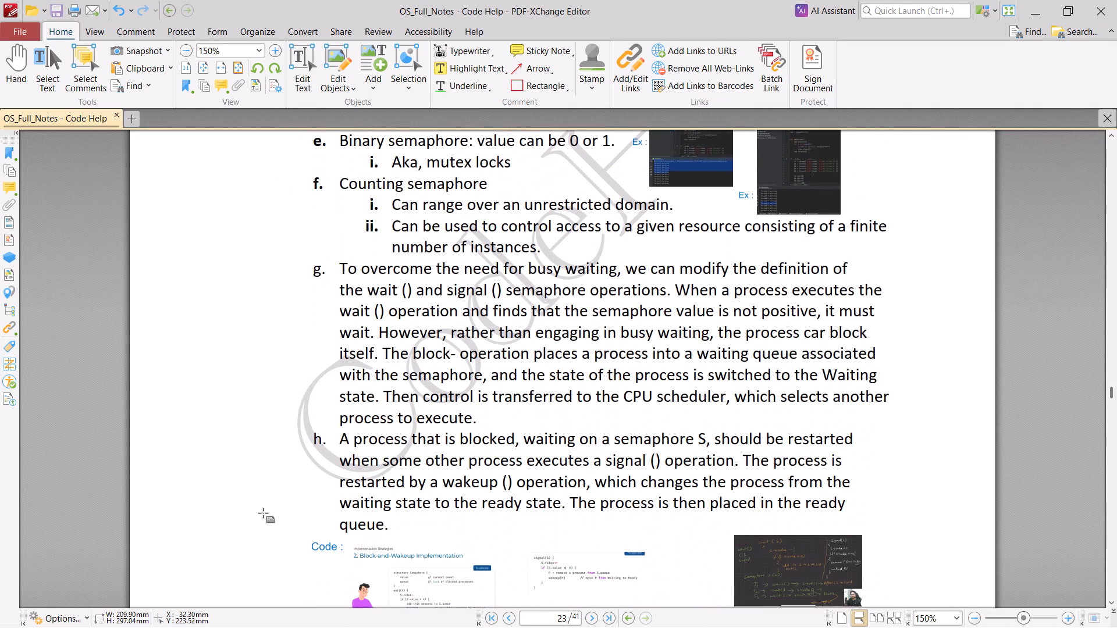
pyautogui.scroll(-2, 263, 513)
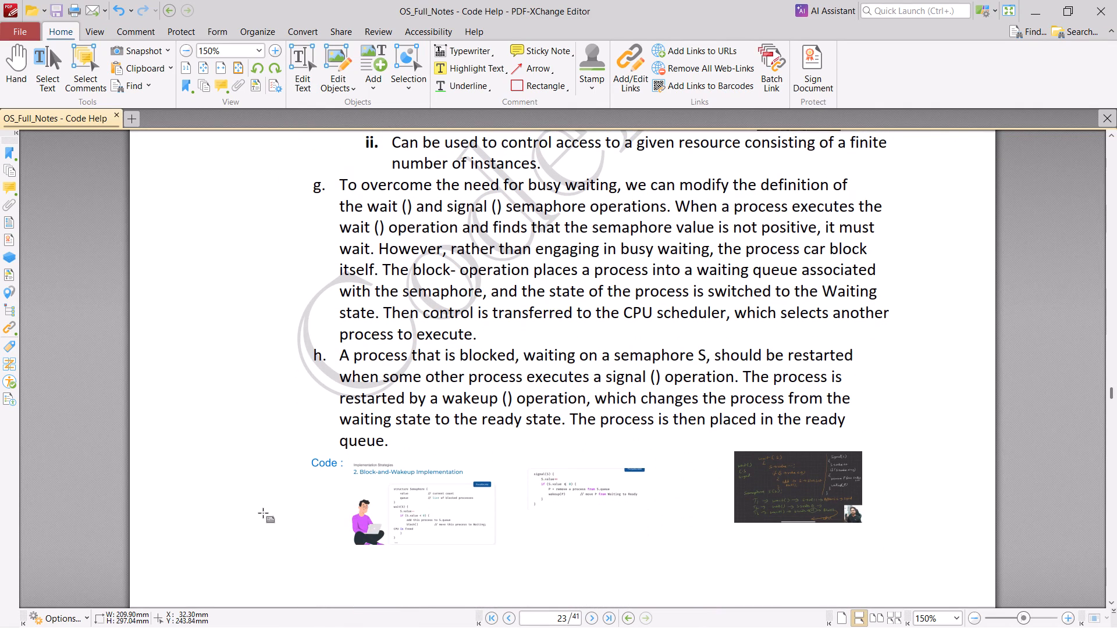
pyautogui.scroll(3, 263, 513)
pyautogui.scroll(-4, 263, 513)
pyautogui.scroll(5, 263, 513)
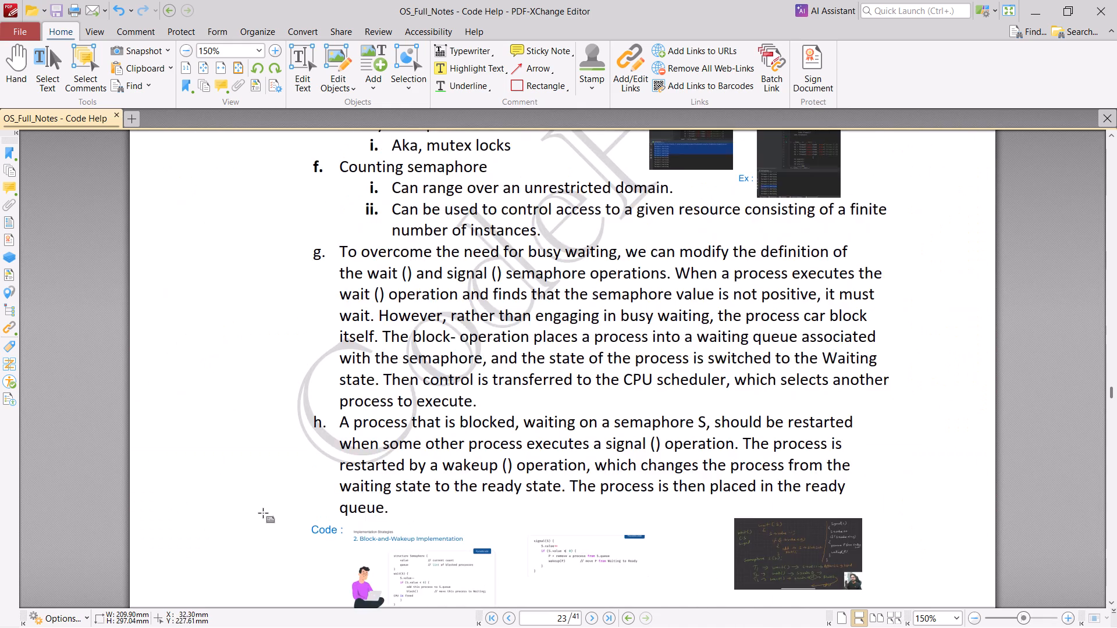
pyautogui.scroll(1, 263, 513)
pyautogui.scroll(-3, 263, 513)
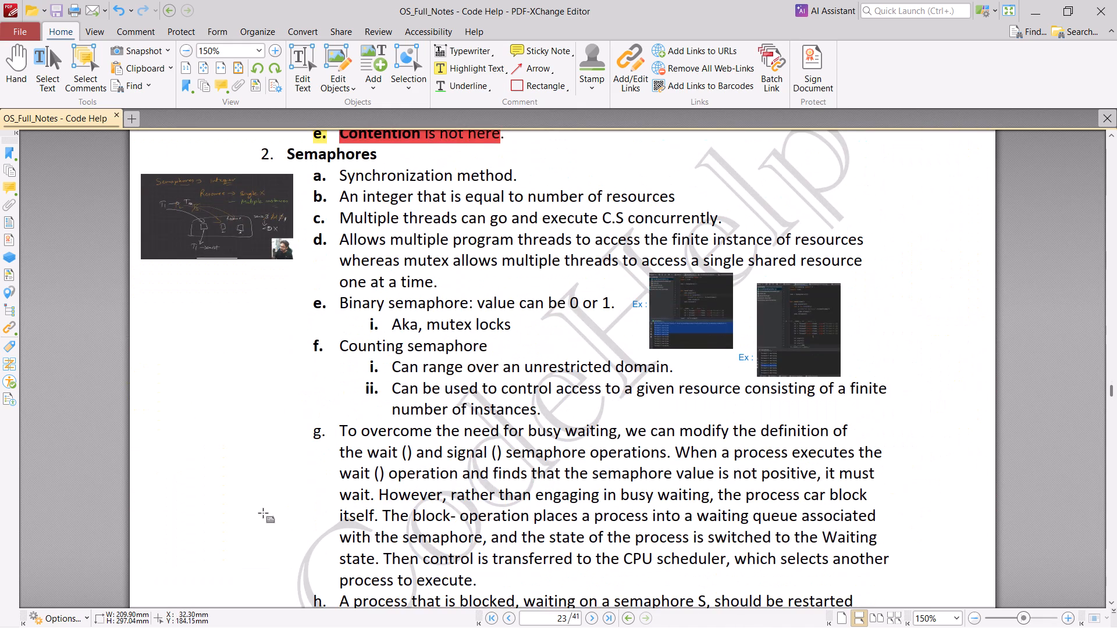
pyautogui.scroll(-1, 263, 513)
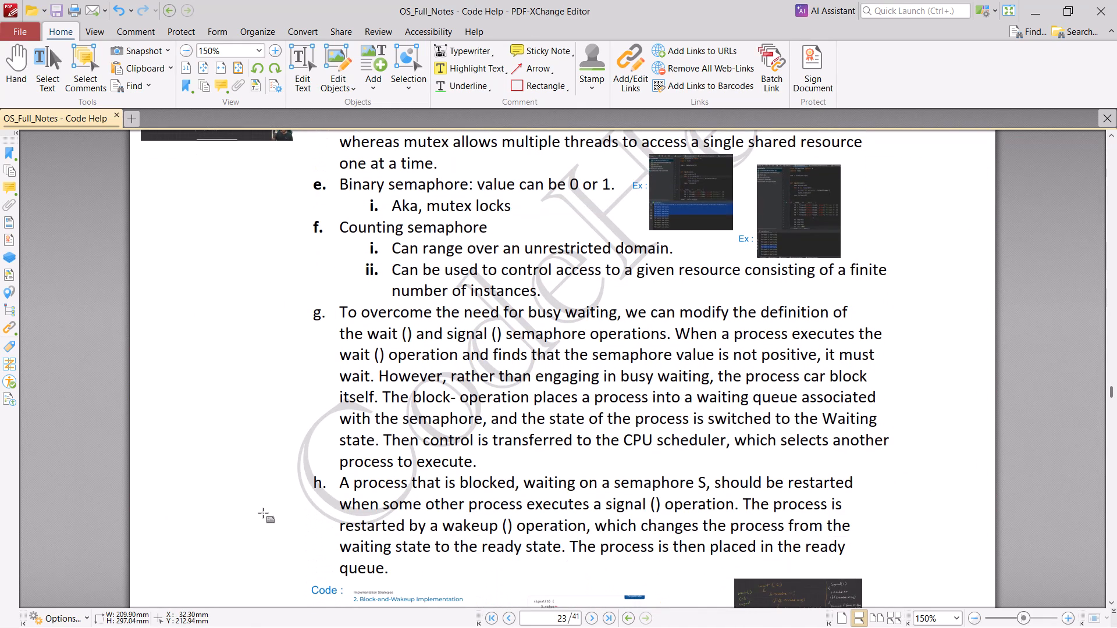
pyautogui.scroll(1, 263, 513)
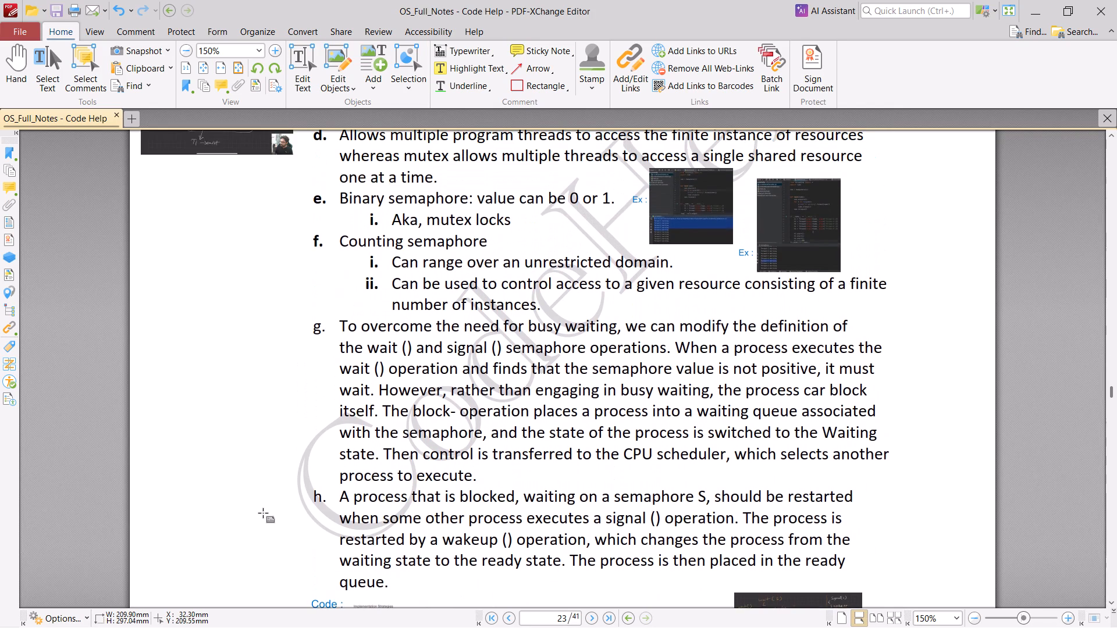
pyautogui.scroll(1, 263, 513)
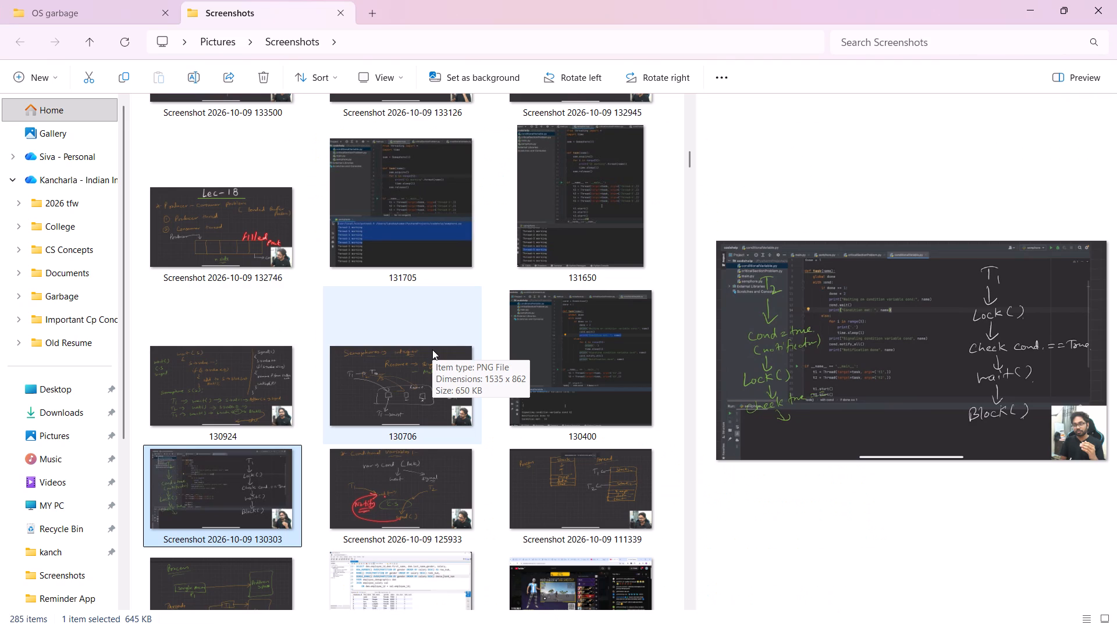
pyautogui.doubleClick(217, 512)
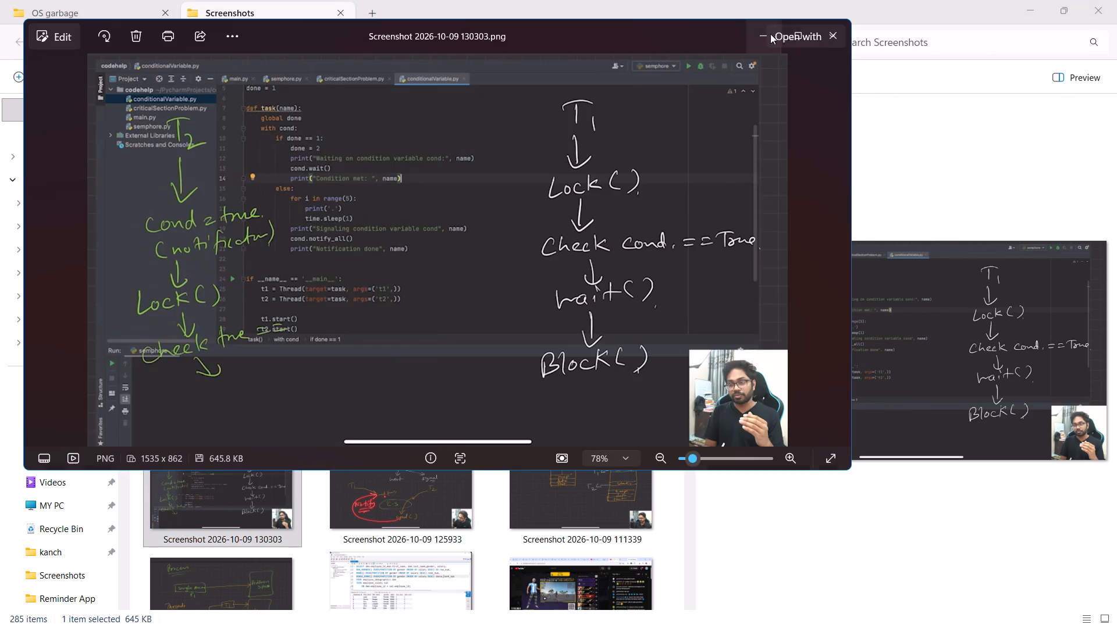
pyautogui.click(801, 36)
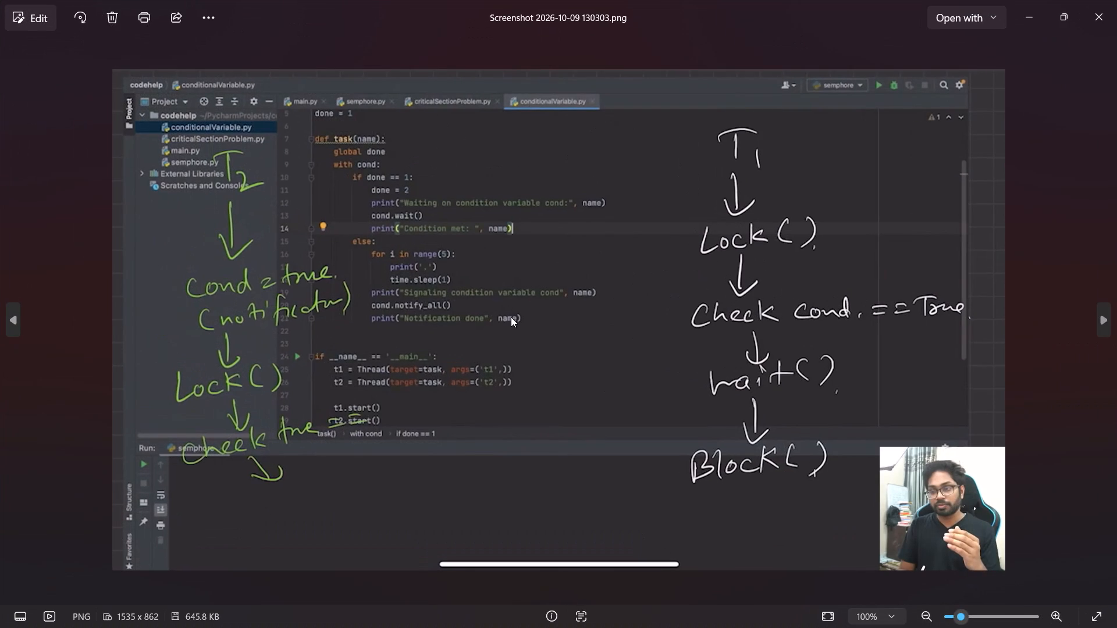
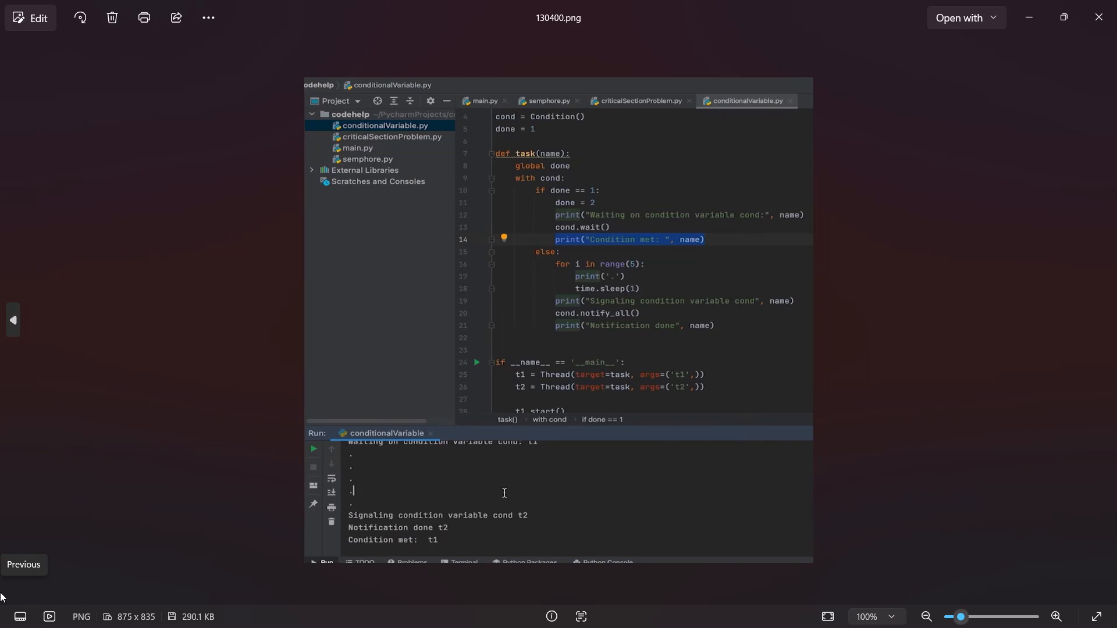
pyautogui.press('Left')
pyautogui.press('Right')
pyautogui.press('Right')
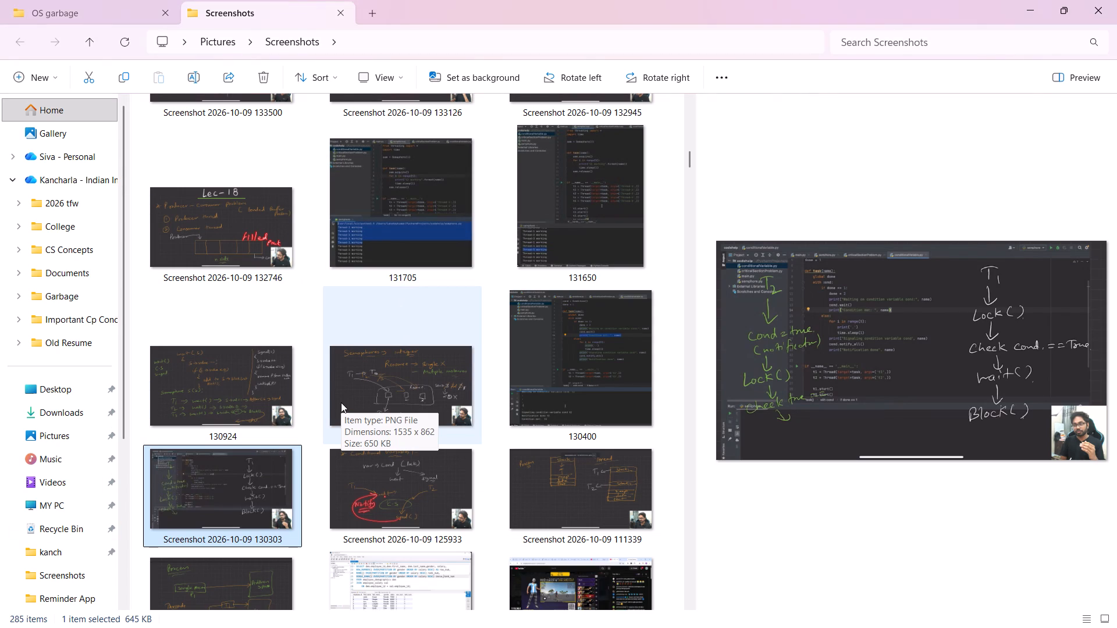
# In the OS_Full_Notes PDF, examine up close the code image embedded beside the LEC-17 Conditional variable notes.
pyautogui.scroll(1, 341, 402)
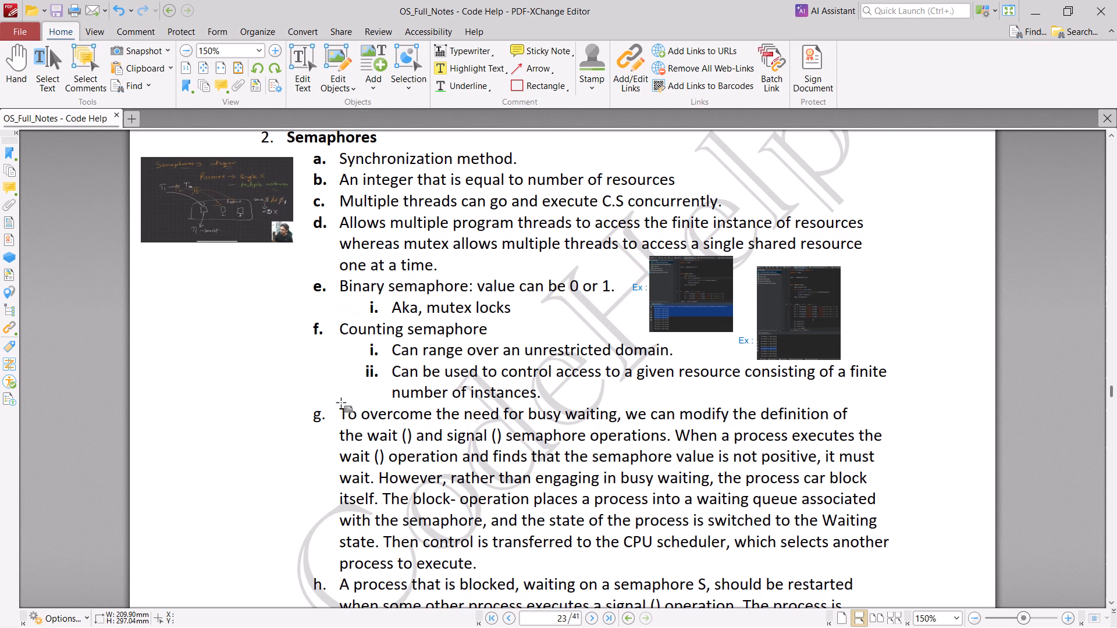
pyautogui.scroll(2, 341, 402)
pyautogui.keyDown('ctrl'); pyautogui.scroll(2, 341, 402); pyautogui.keyUp('ctrl')
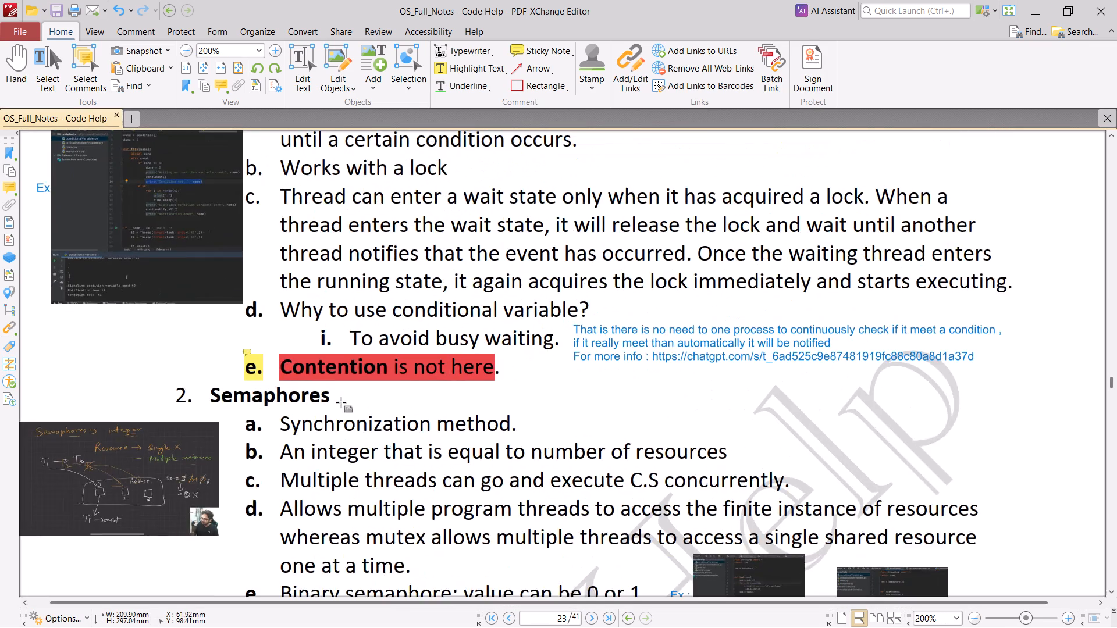
pyautogui.scroll(1, 341, 402)
pyautogui.keyDown('ctrl'); pyautogui.scroll(1, 341, 402); pyautogui.keyUp('ctrl')
pyautogui.hscroll(1, 341, 402)
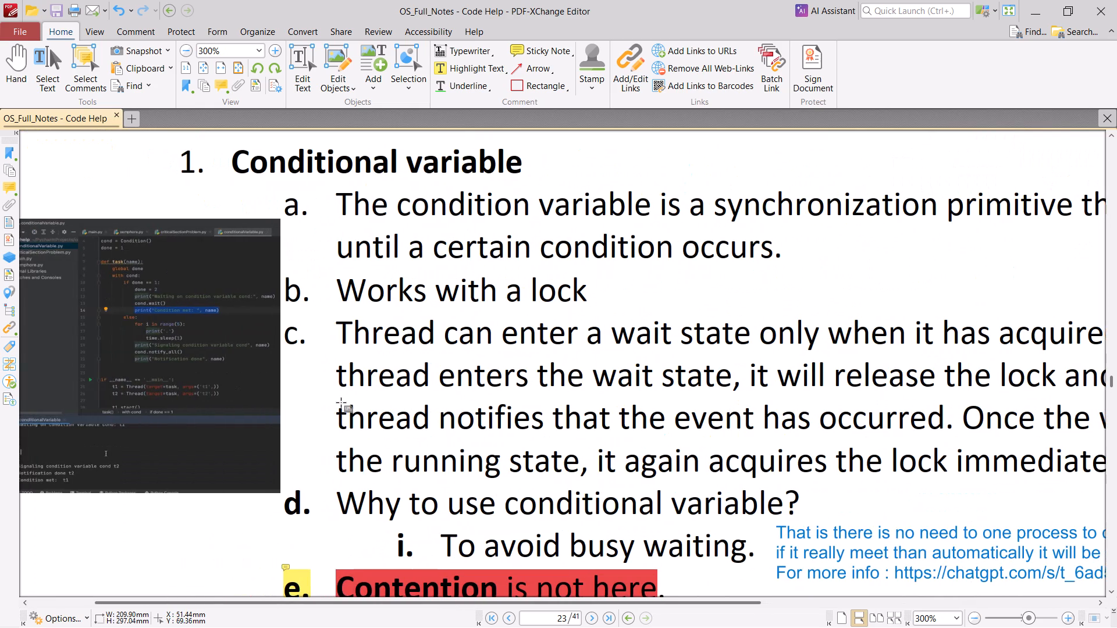
pyautogui.keyDown('ctrl'); pyautogui.scroll(-1, 341, 402); pyautogui.keyUp('ctrl')
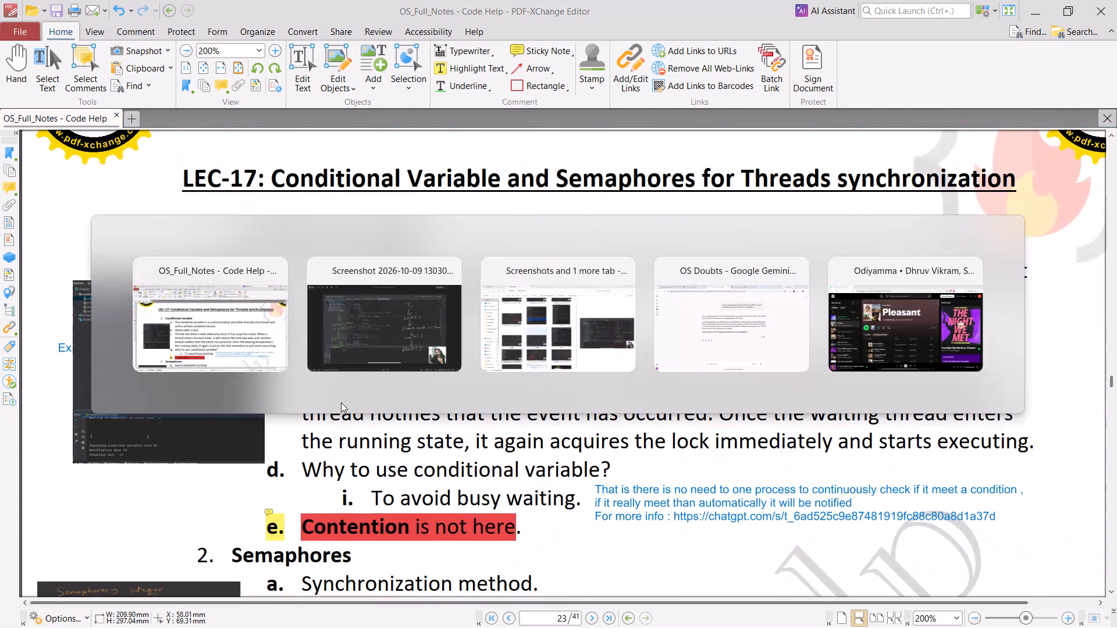
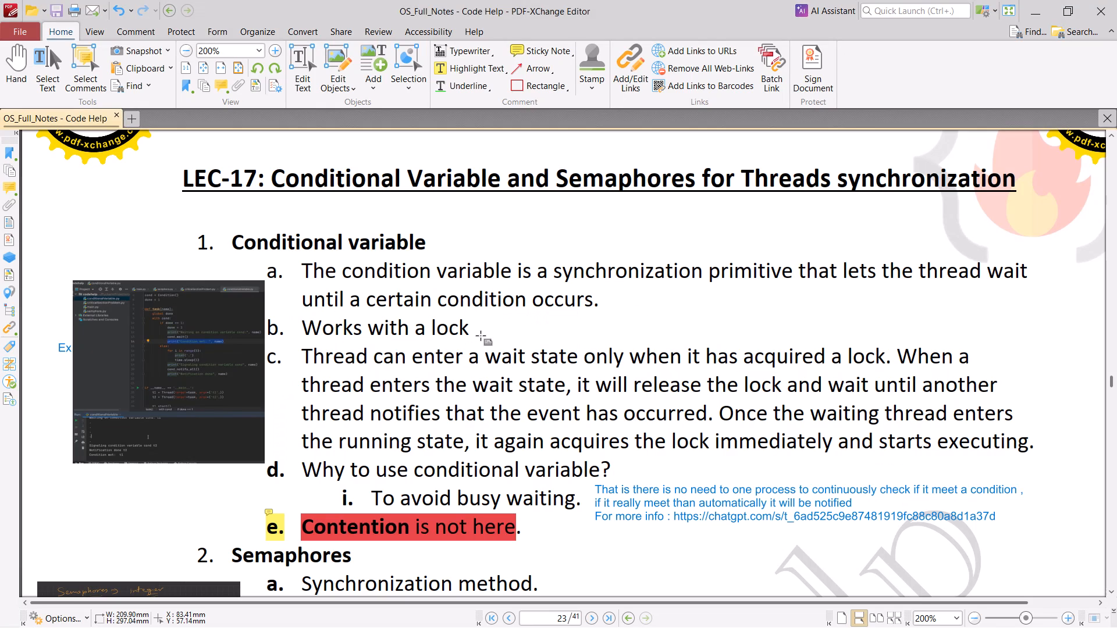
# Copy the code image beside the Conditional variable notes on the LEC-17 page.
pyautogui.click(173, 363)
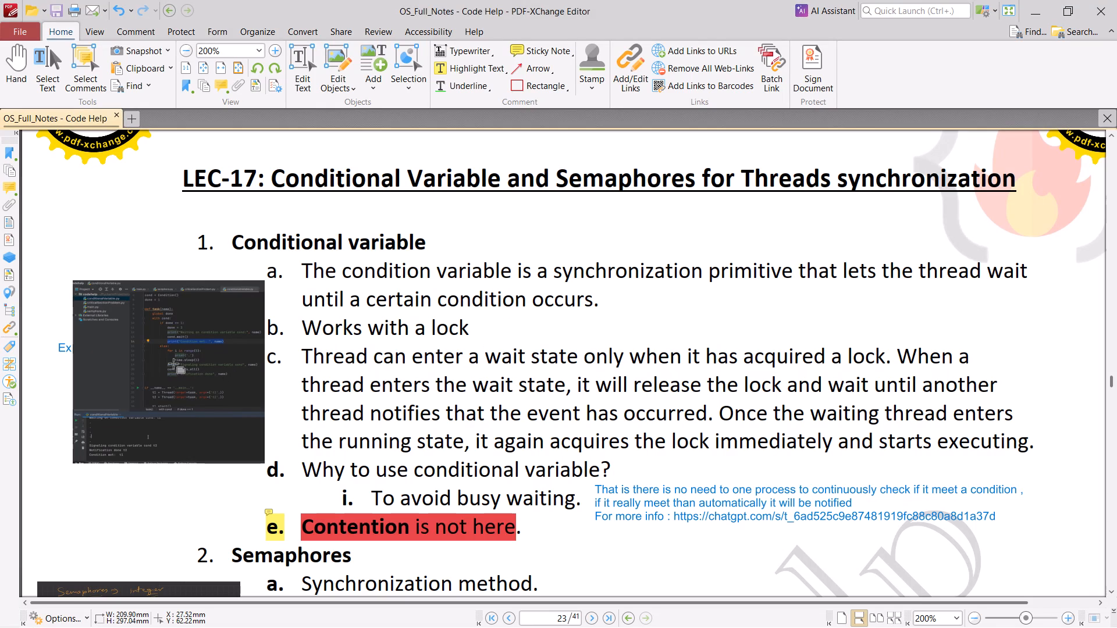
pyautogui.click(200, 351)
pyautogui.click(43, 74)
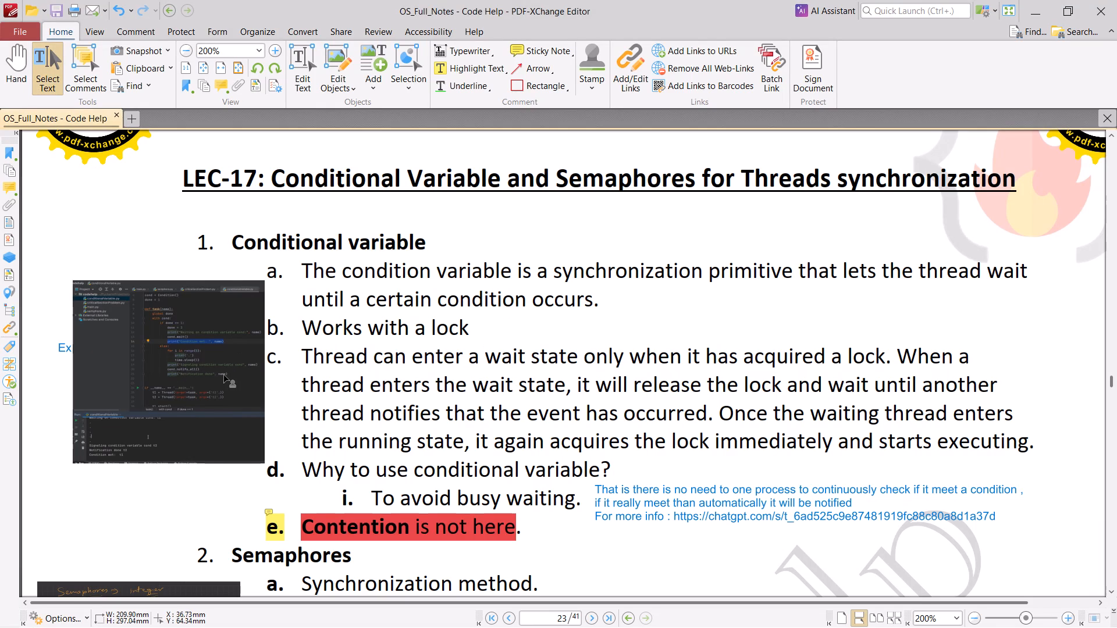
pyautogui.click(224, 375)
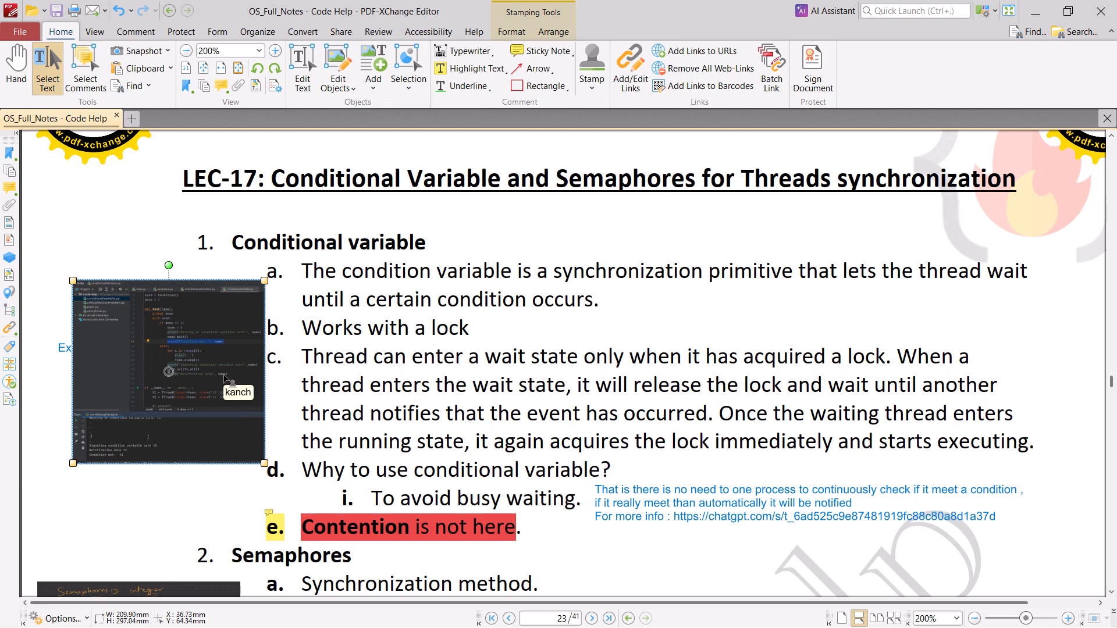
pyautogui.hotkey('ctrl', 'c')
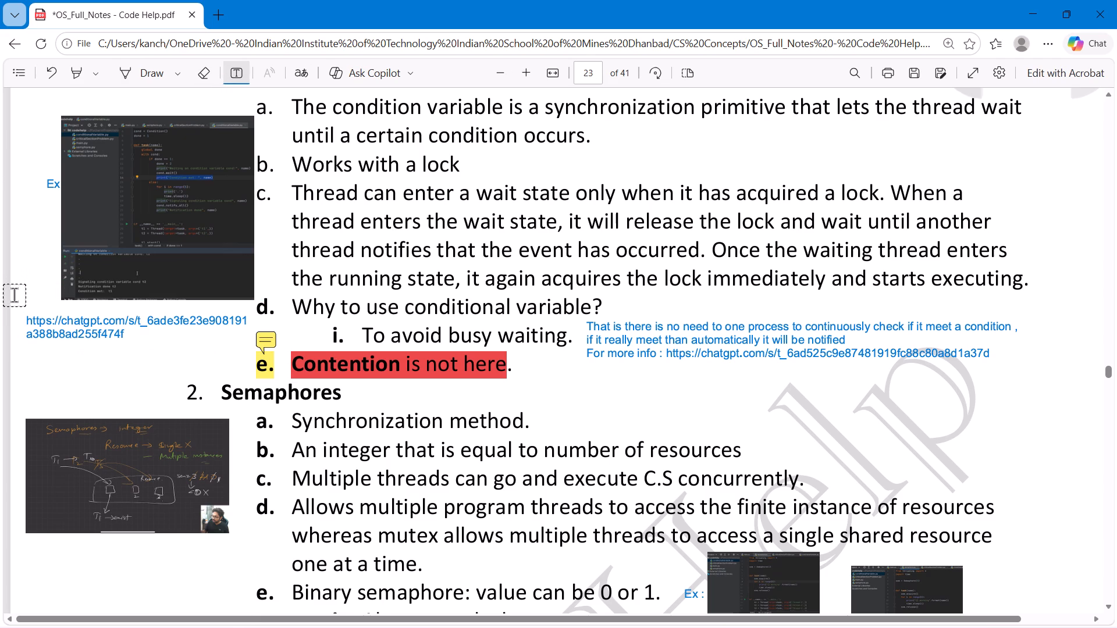
# Add a text box reading "Explanation:" directly above the share link under the code screenshot.
pyautogui.click(15, 295)
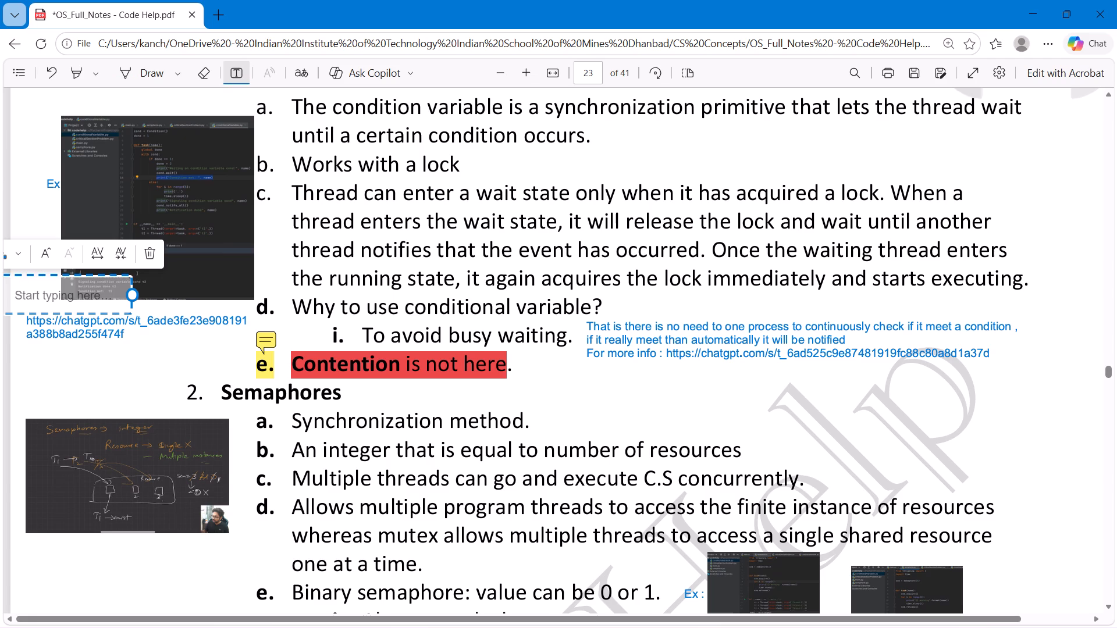
pyautogui.write('Ex')
pyautogui.press('p')
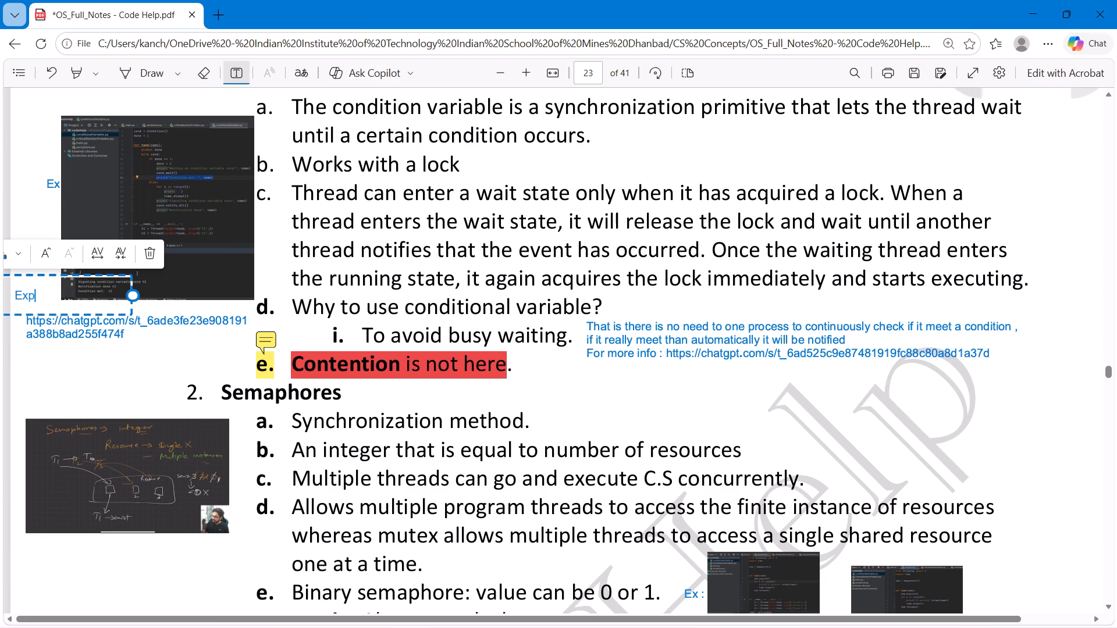
pyautogui.write('la')
pyautogui.write('nation')
pyautogui.hotkey('shift', ':')
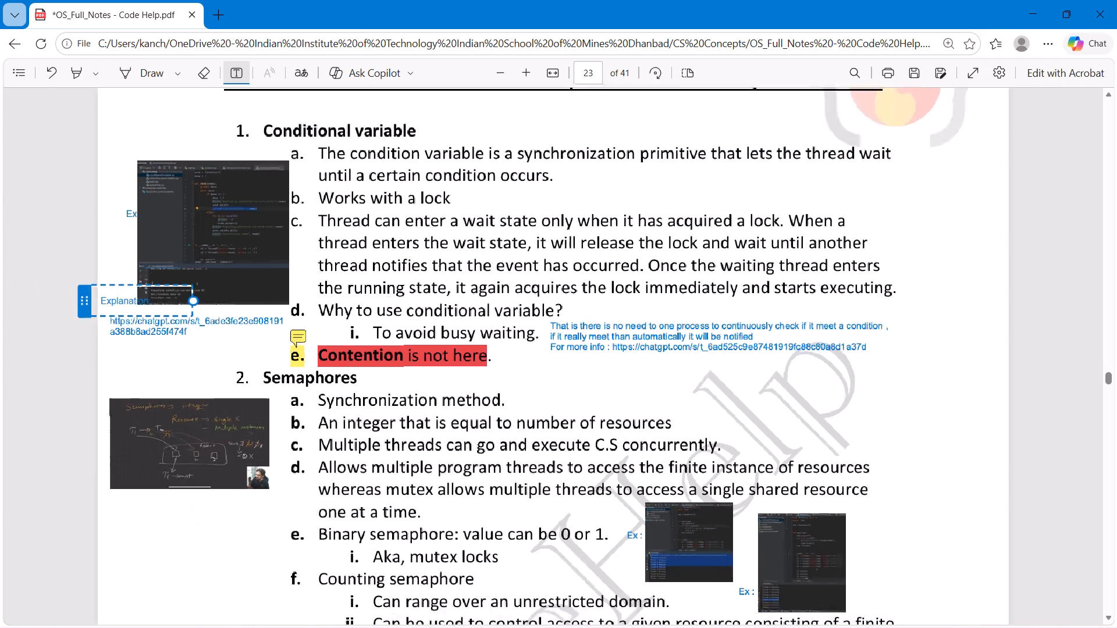
# Move the share link box slightly down so it clears the "Explanation:" label.
pyautogui.moveTo(299, 308); pyautogui.dragTo(289, 311)
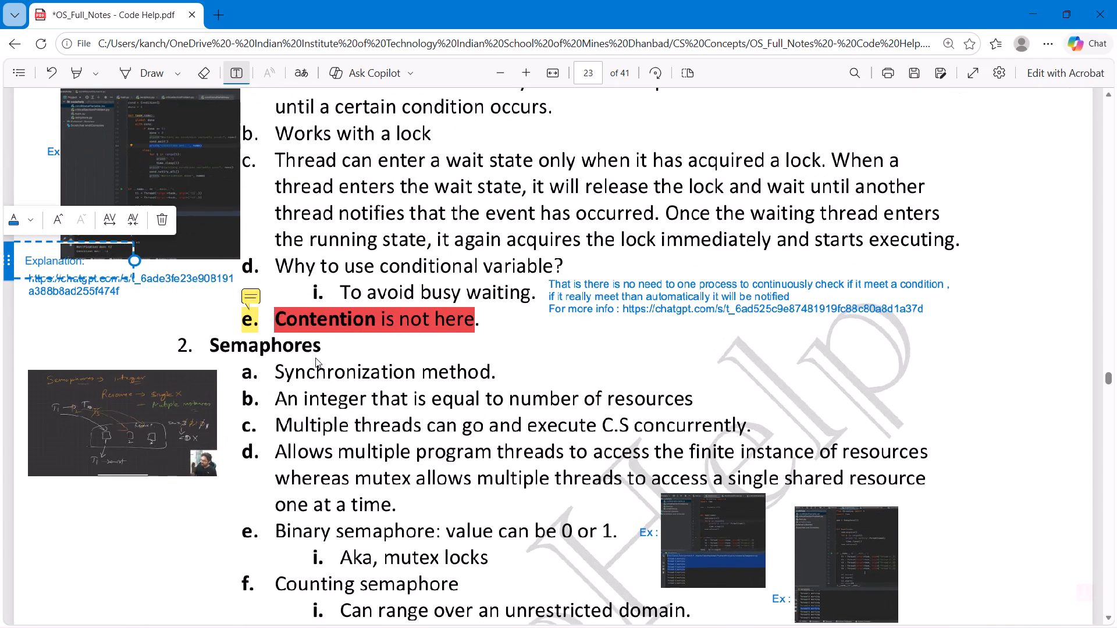
pyautogui.hscroll(1, 315, 358)
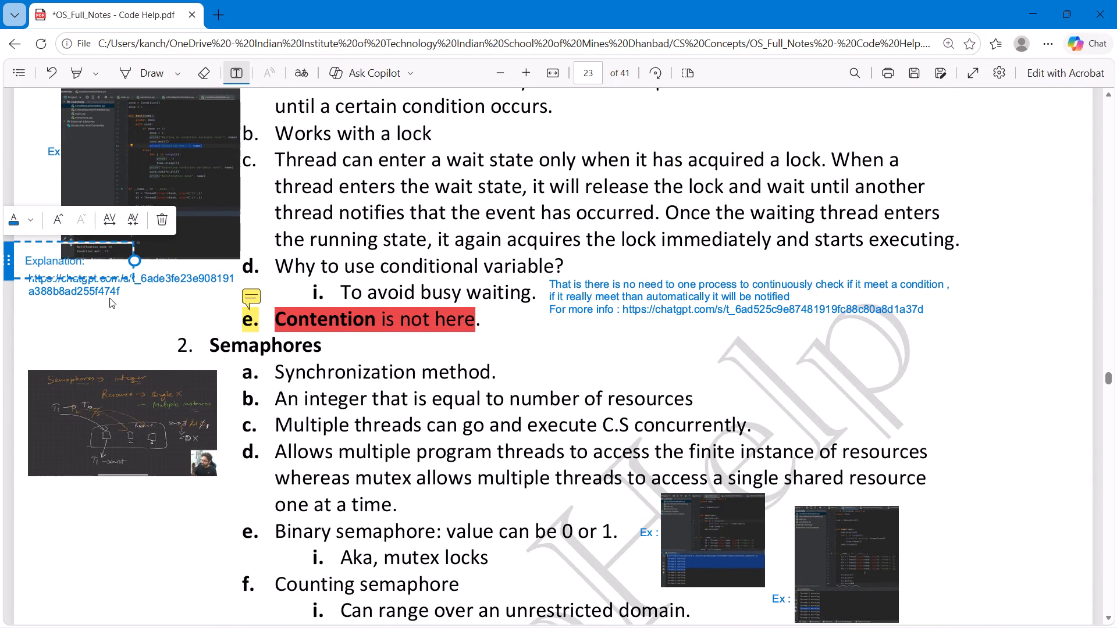
pyautogui.click(109, 298)
pyautogui.click(96, 286)
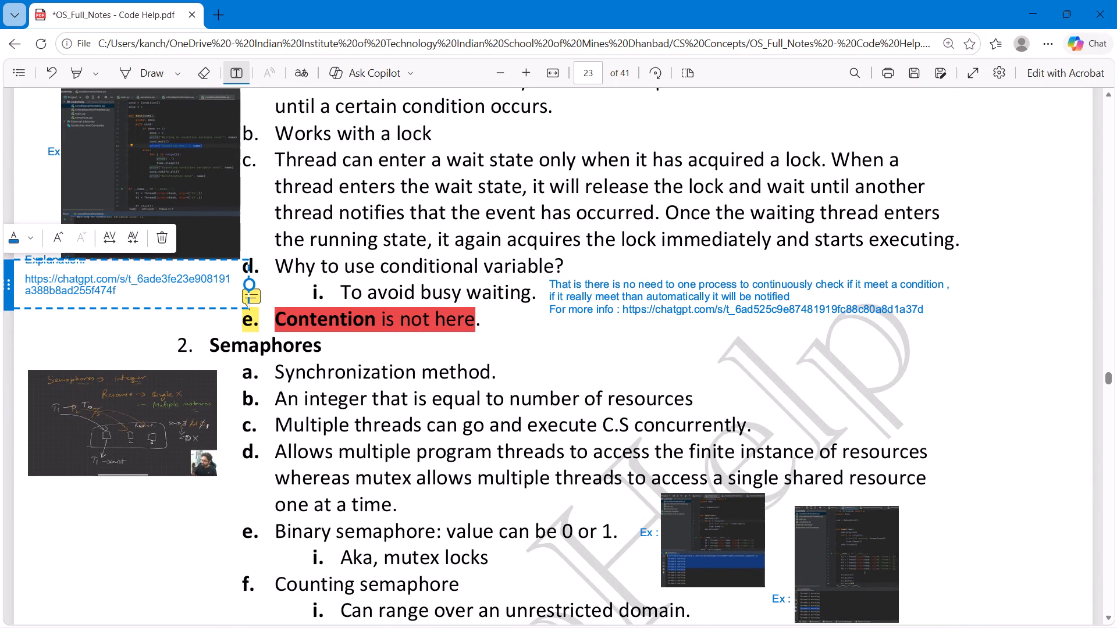
pyautogui.moveTo(8, 282); pyautogui.dragTo(0, 294)
pyautogui.click(63, 291)
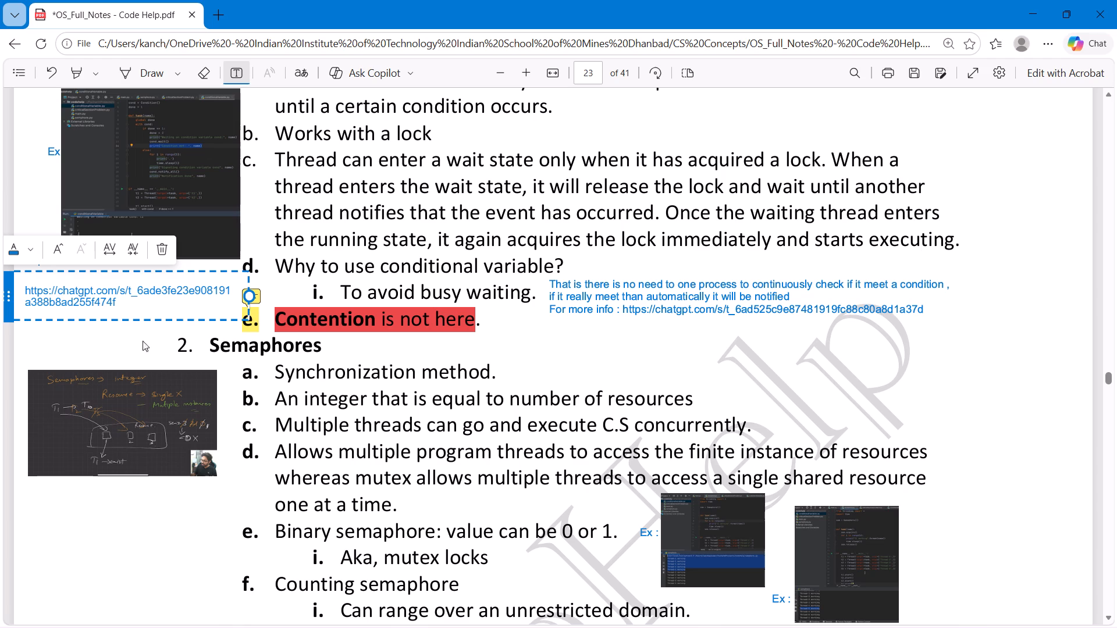
# Move the "Explanation:" label slightly down so it sits between the code screenshot and the share link.
pyautogui.click(131, 356)
pyautogui.click(66, 254)
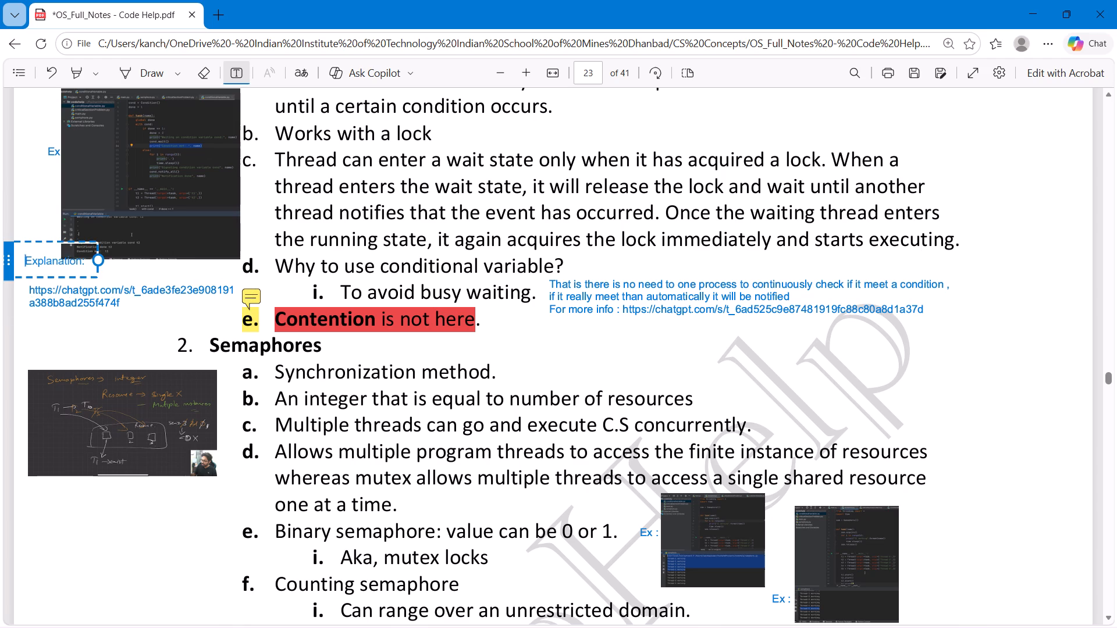
pyautogui.moveTo(8, 260); pyautogui.dragTo(6, 279)
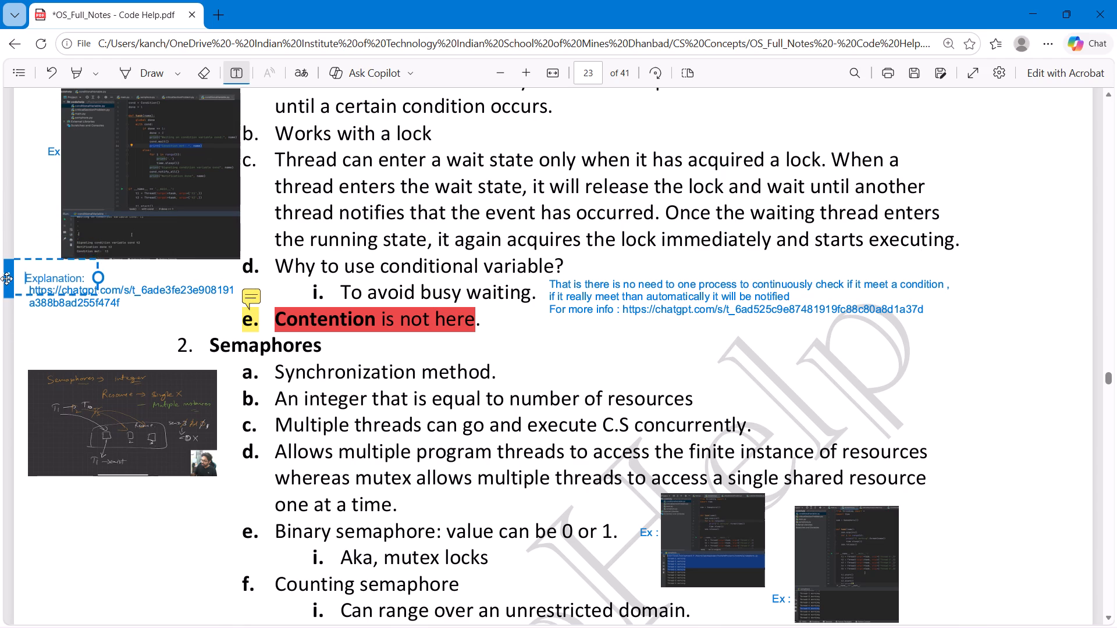
pyautogui.moveTo(6, 279); pyautogui.dragTo(6, 274)
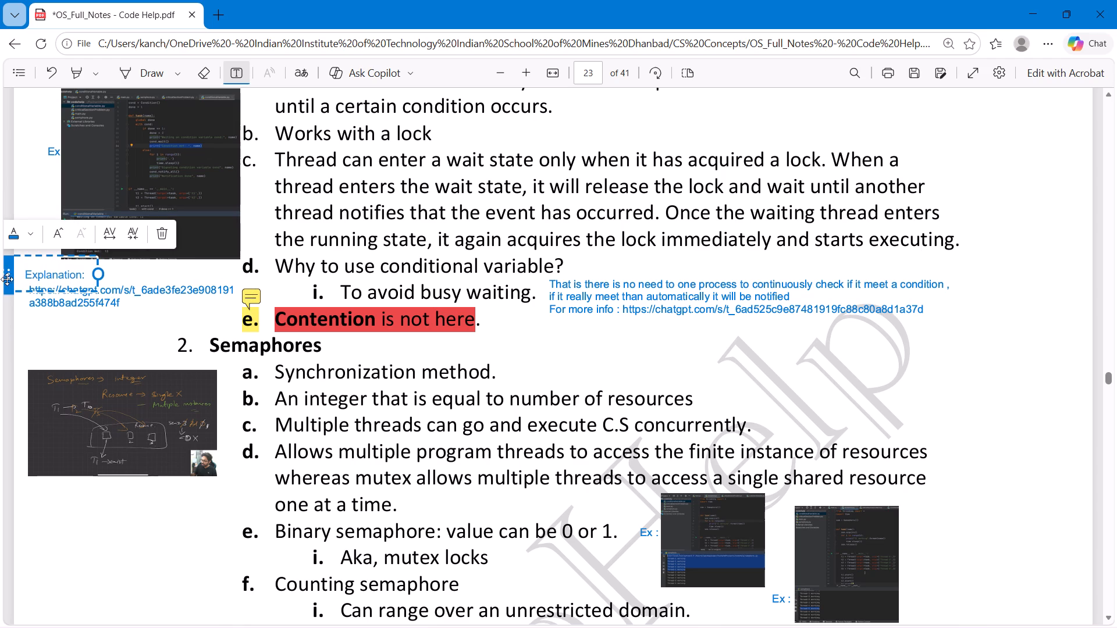
pyautogui.click(3, 279)
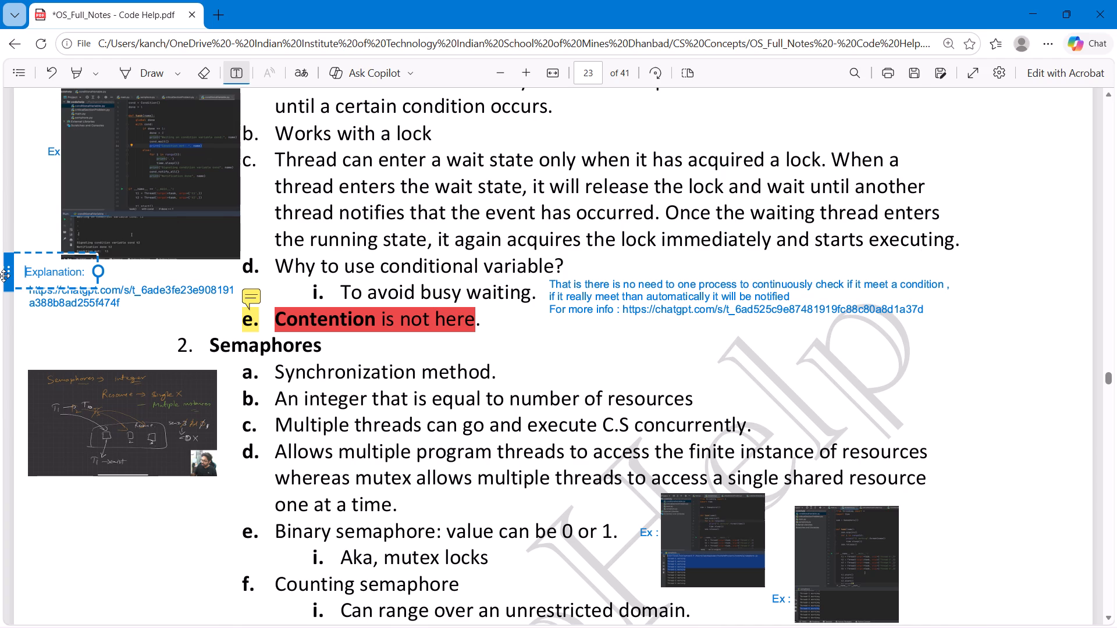
pyautogui.click(40, 188)
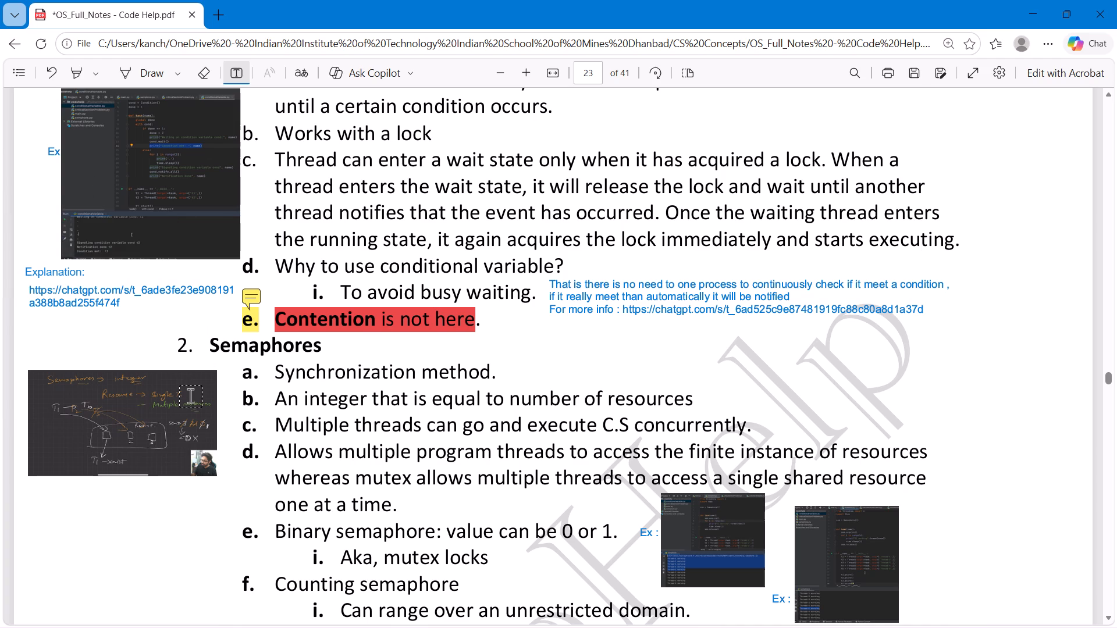
# Turn off the text annotation tool and save the annotated PDF.
pyautogui.click(247, 78)
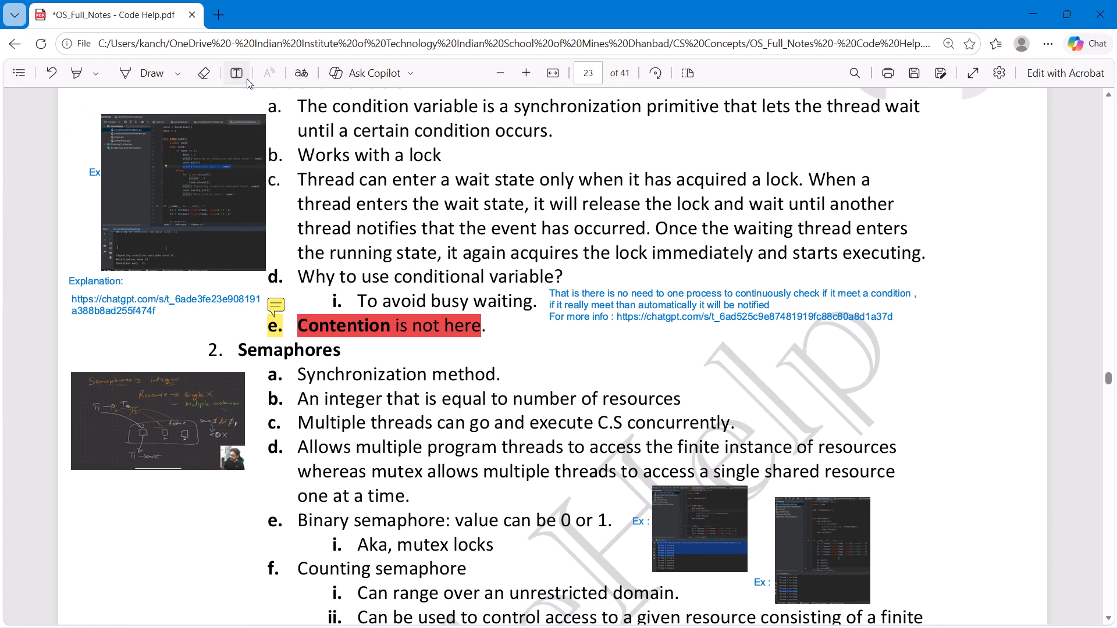
pyautogui.click(240, 348)
pyautogui.hotkey('ctrl', 's')
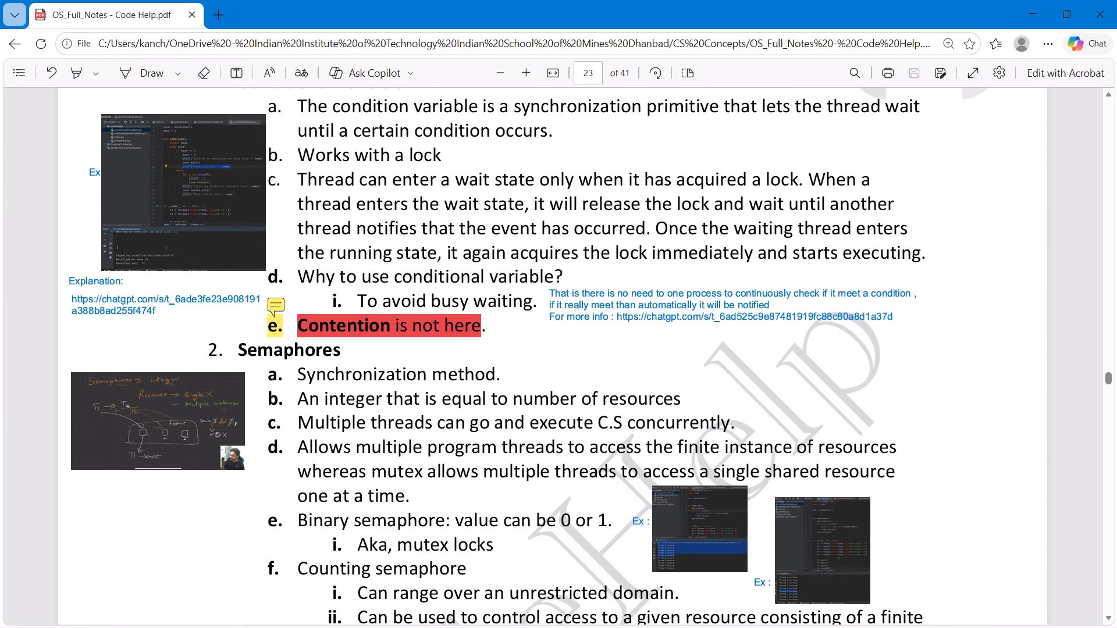
# Switch to File Explorer and preview the 2026-10-09 conditional variable and semaphore captures in the Screenshots folder.
pyautogui.scroll(1, 354, 337)
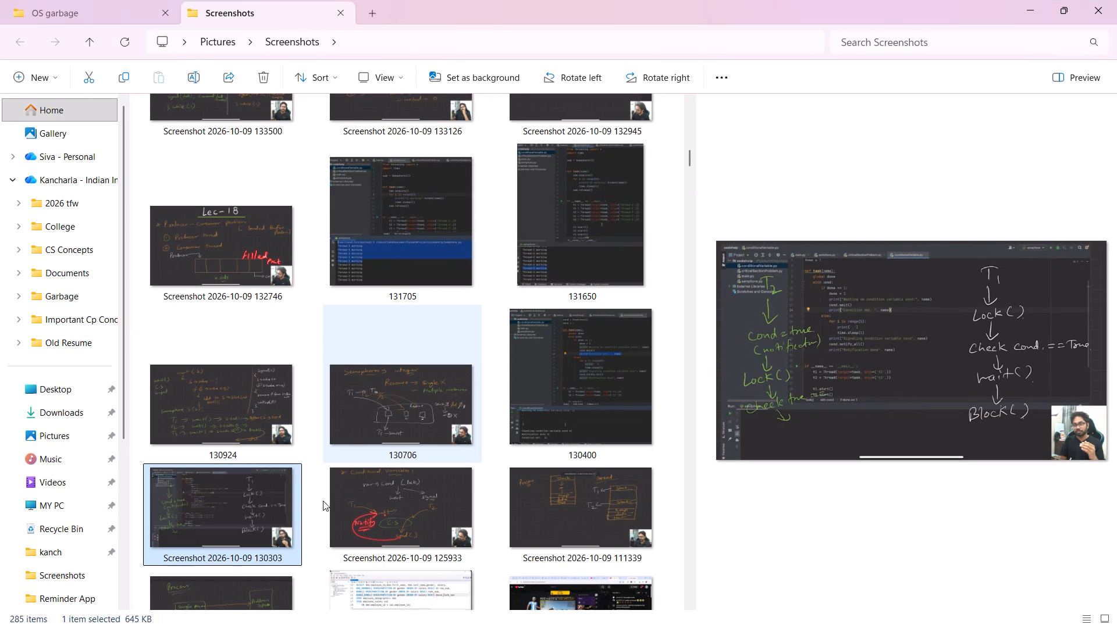
pyautogui.click(417, 499)
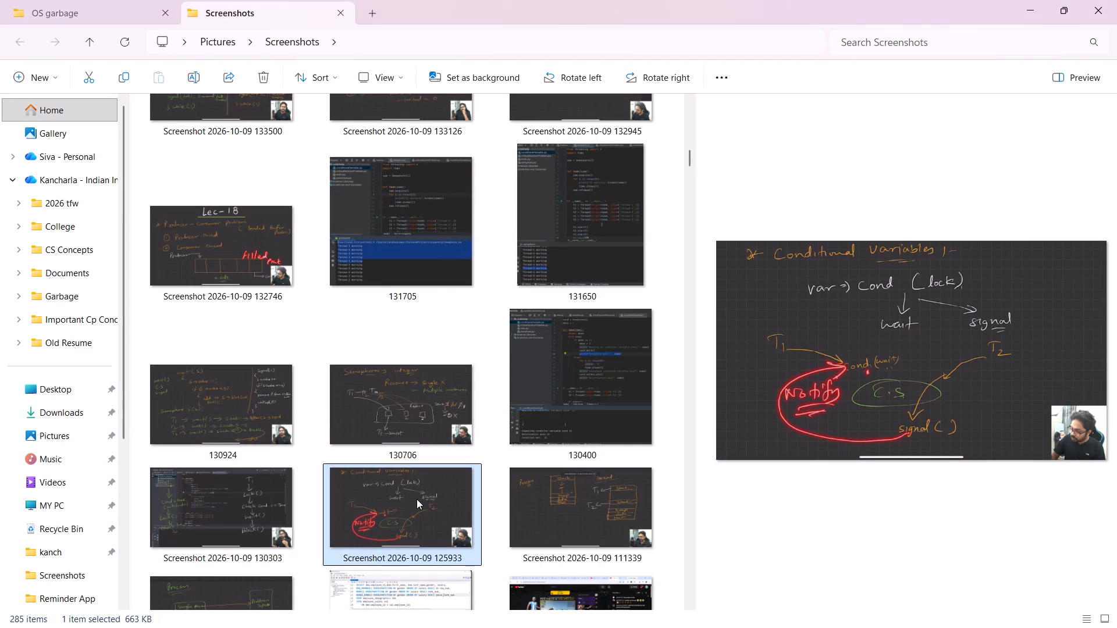
pyautogui.scroll(-3, 417, 499)
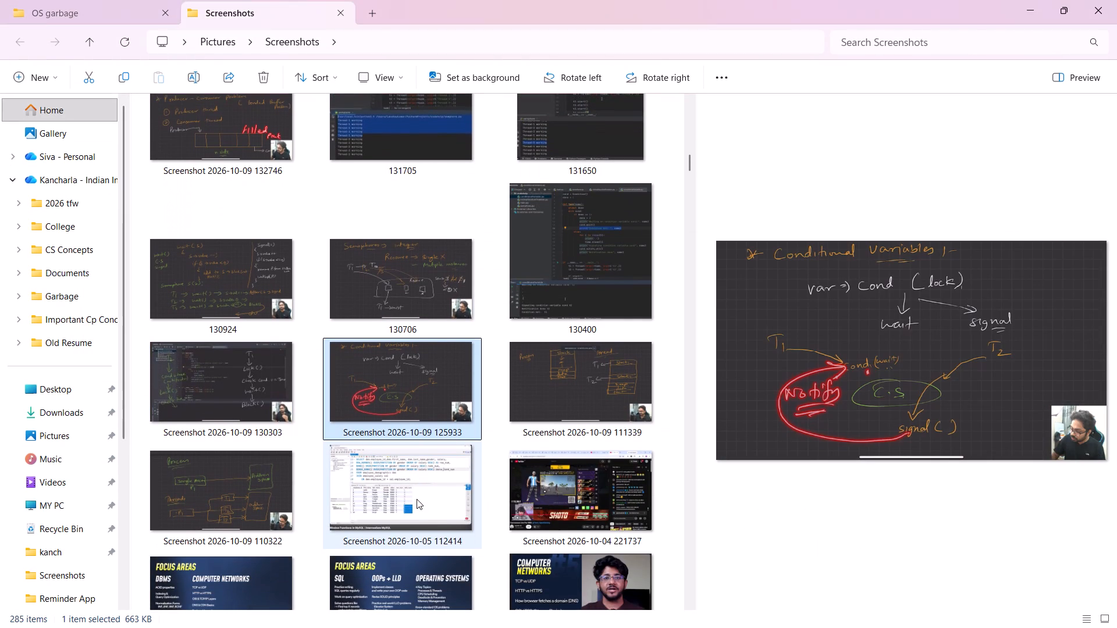
pyautogui.scroll(1, 440, 366)
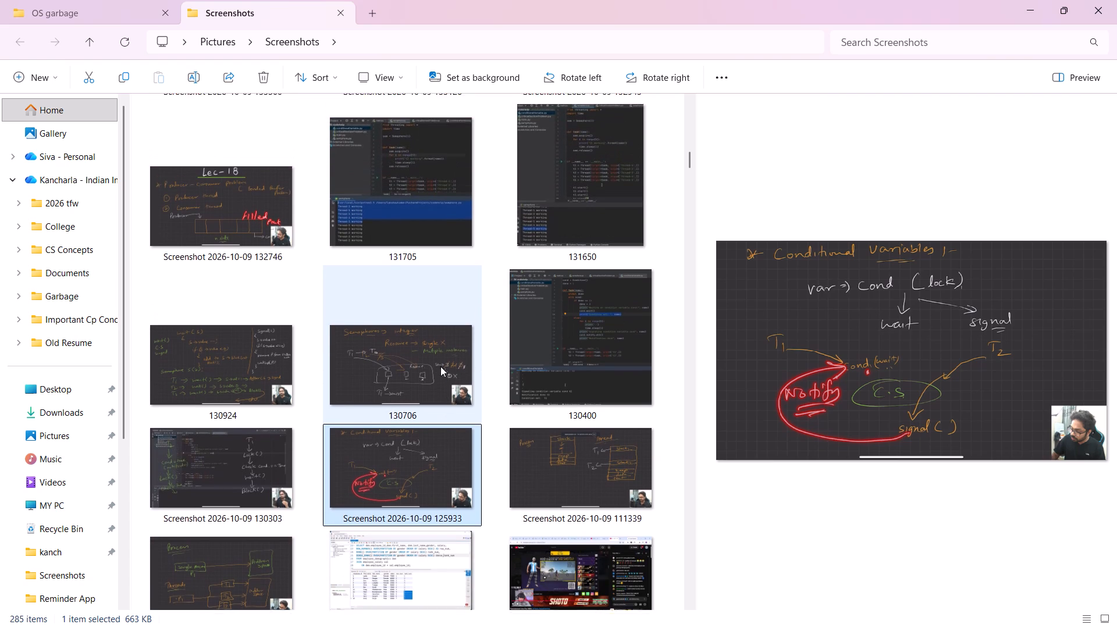
pyautogui.scroll(1, 440, 366)
pyautogui.click(407, 390)
pyautogui.click(209, 354)
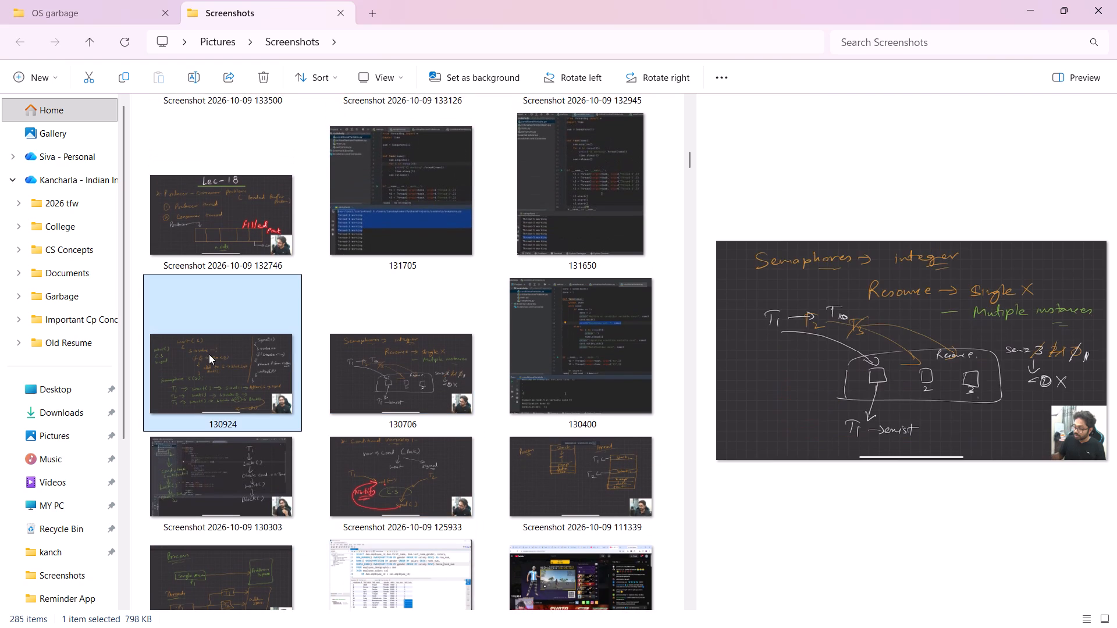
pyautogui.scroll(1, 385, 378)
pyautogui.click(538, 242)
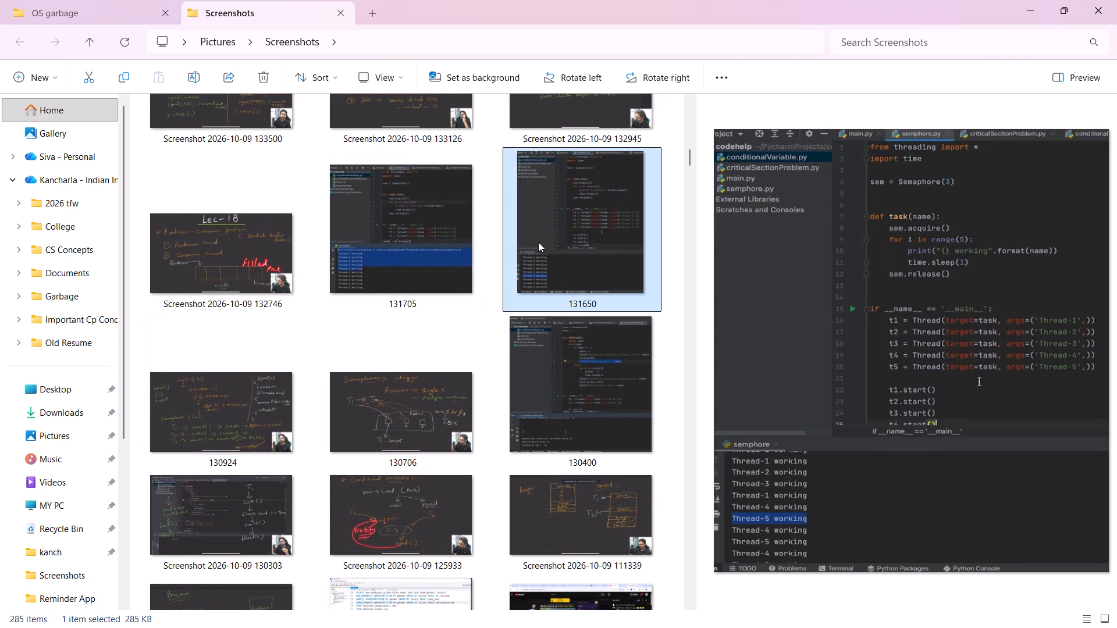
# Move captures 131705, 131650, 130924, 130706, 130400, 130303 and 125933 from the Screenshots folder into the OS garbage folder.
pyautogui.click(432, 258)
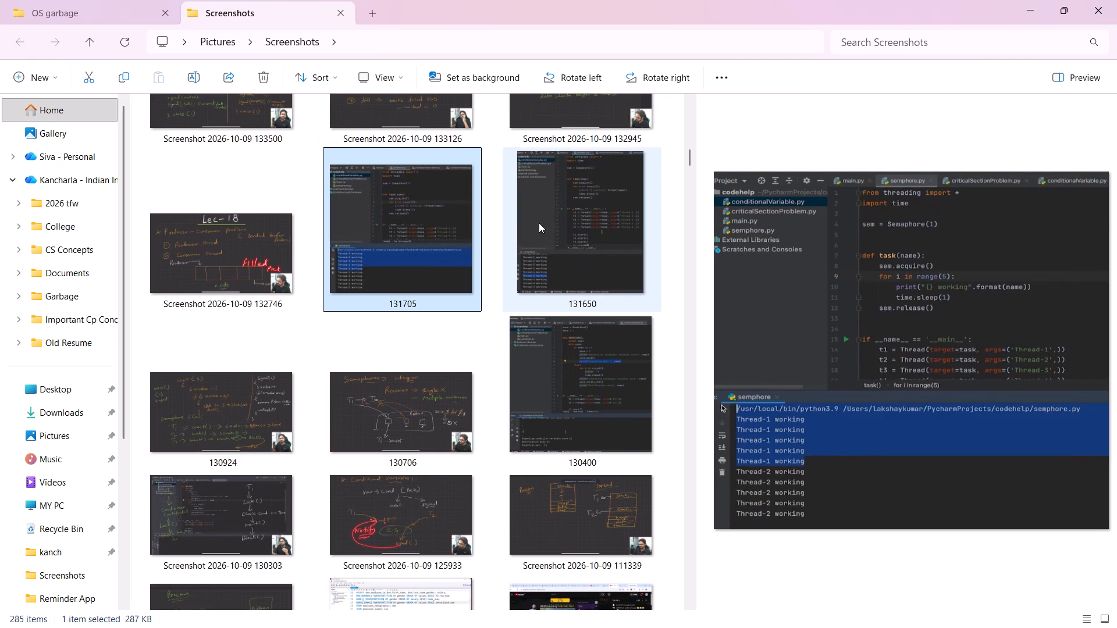
pyautogui.keyDown('ctrl'); pyautogui.click(539, 223); pyautogui.keyUp('ctrl')
pyautogui.keyDown('ctrl'); pyautogui.click(233, 412); pyautogui.keyUp('ctrl')
pyautogui.keyDown('ctrl'); pyautogui.click(371, 420); pyautogui.keyUp('ctrl')
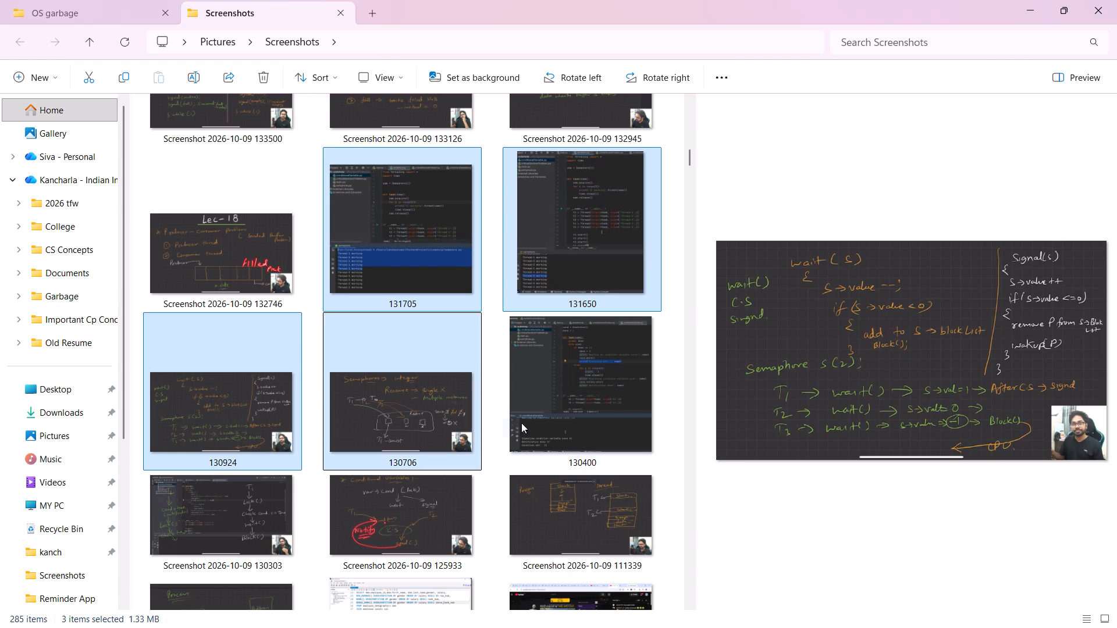
pyautogui.keyDown('ctrl'); pyautogui.click(589, 427); pyautogui.keyUp('ctrl')
pyautogui.keyDown('ctrl'); pyautogui.click(187, 524); pyautogui.keyUp('ctrl')
pyautogui.keyDown('ctrl'); pyautogui.click(349, 524); pyautogui.keyUp('ctrl')
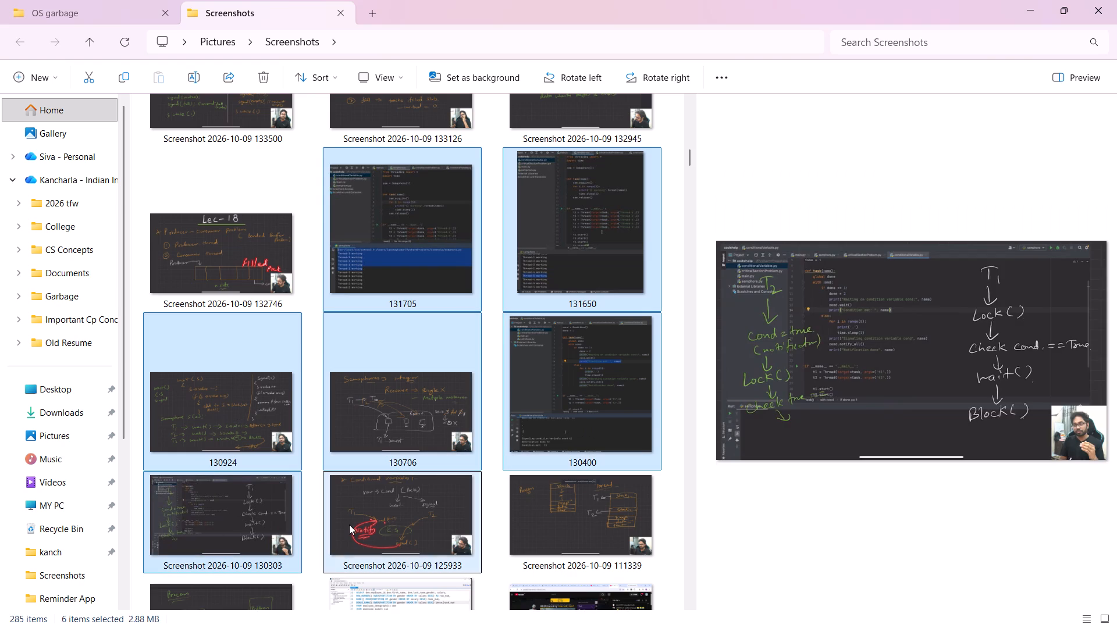
pyautogui.keyDown('ctrl'); pyautogui.click(605, 527); pyautogui.keyUp('ctrl')
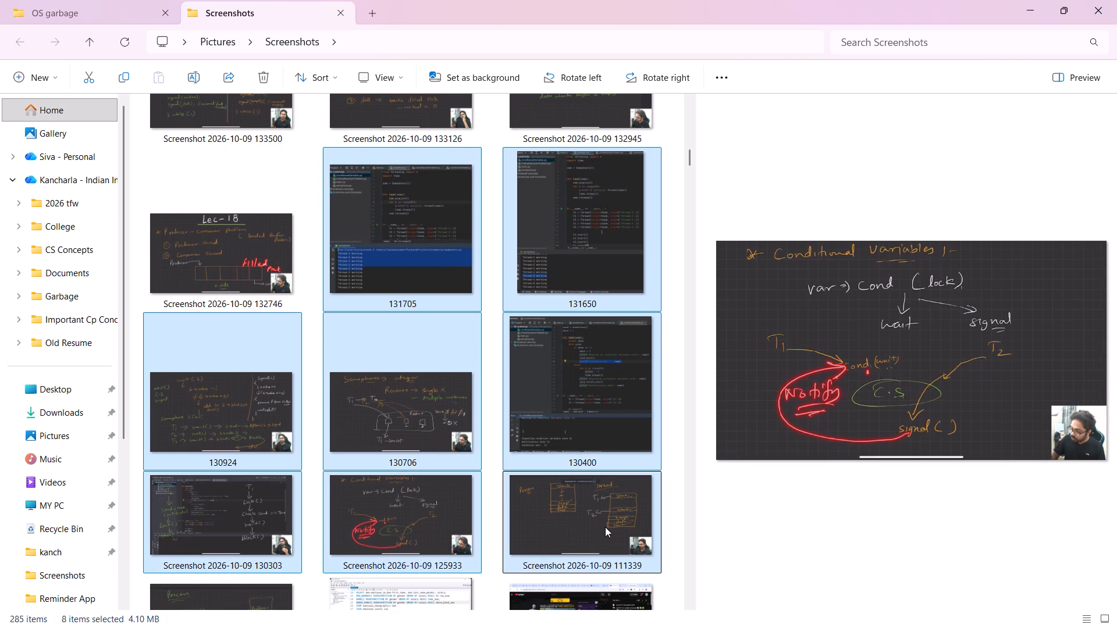
pyautogui.keyDown('ctrl'); pyautogui.click(561, 522); pyautogui.keyUp('ctrl')
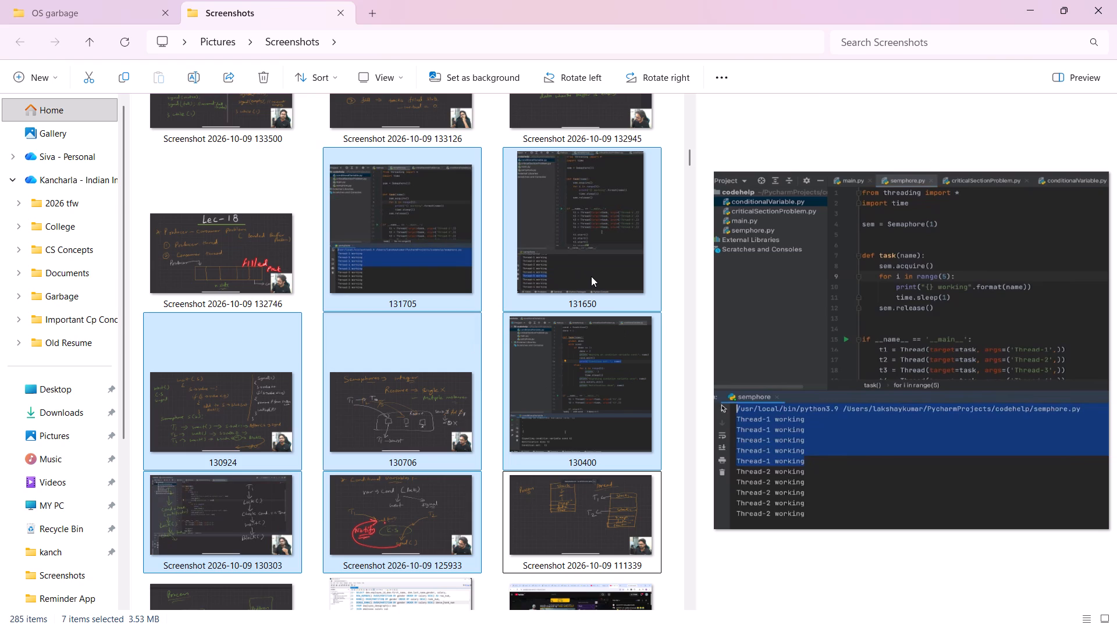
pyautogui.hotkey('ctrl', 'x')
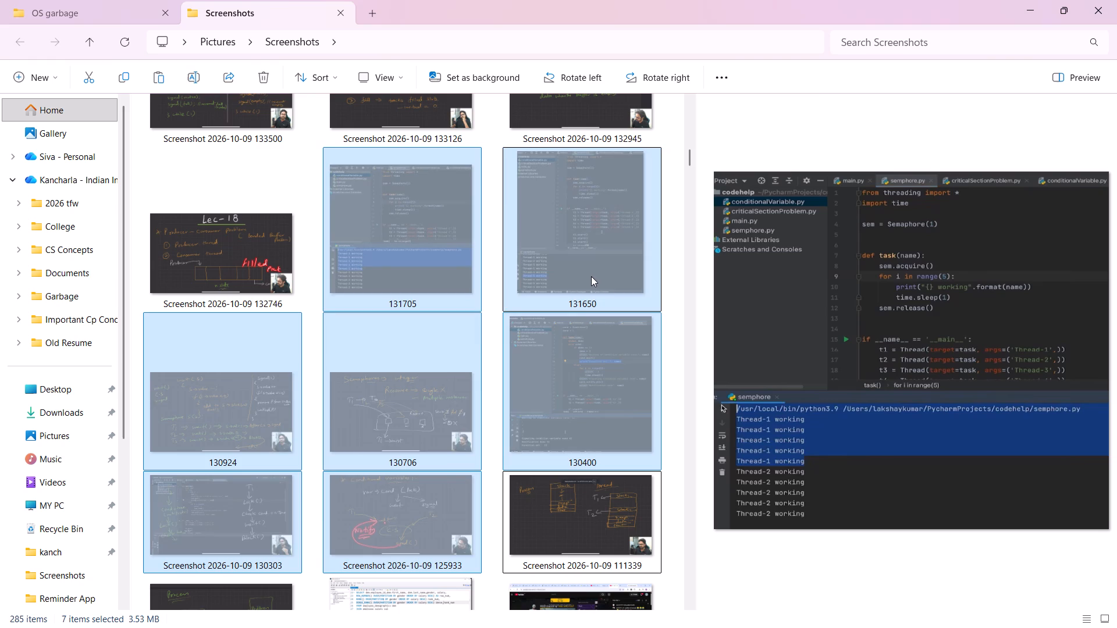
pyautogui.hotkey('ctrl', '1')
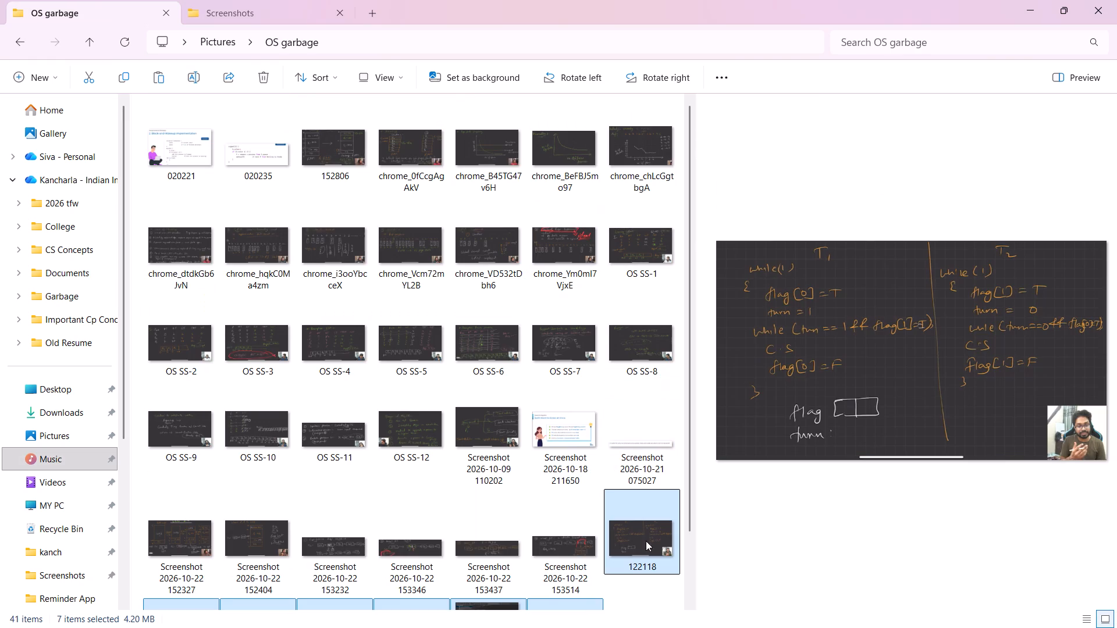
pyautogui.click(635, 601)
pyautogui.hotkey('ctrl', 'v')
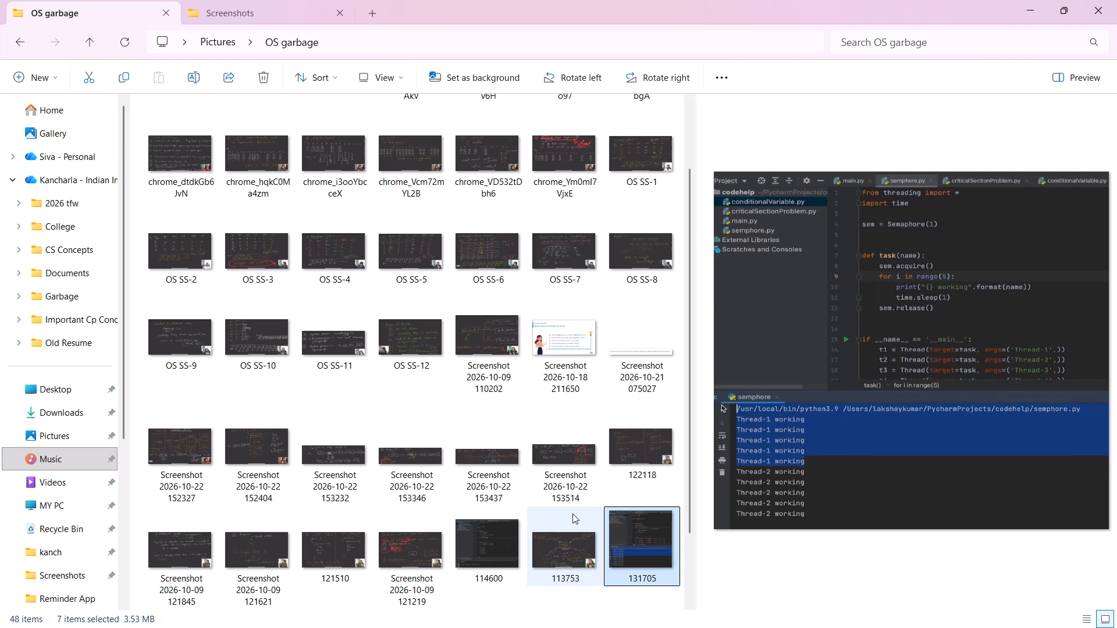
# Look through the captures remaining around the Lec-18 and Lec-19 notes in the Screenshots folder.
pyautogui.hotkey('ctrl', '2')
pyautogui.scroll(1, 390, 466)
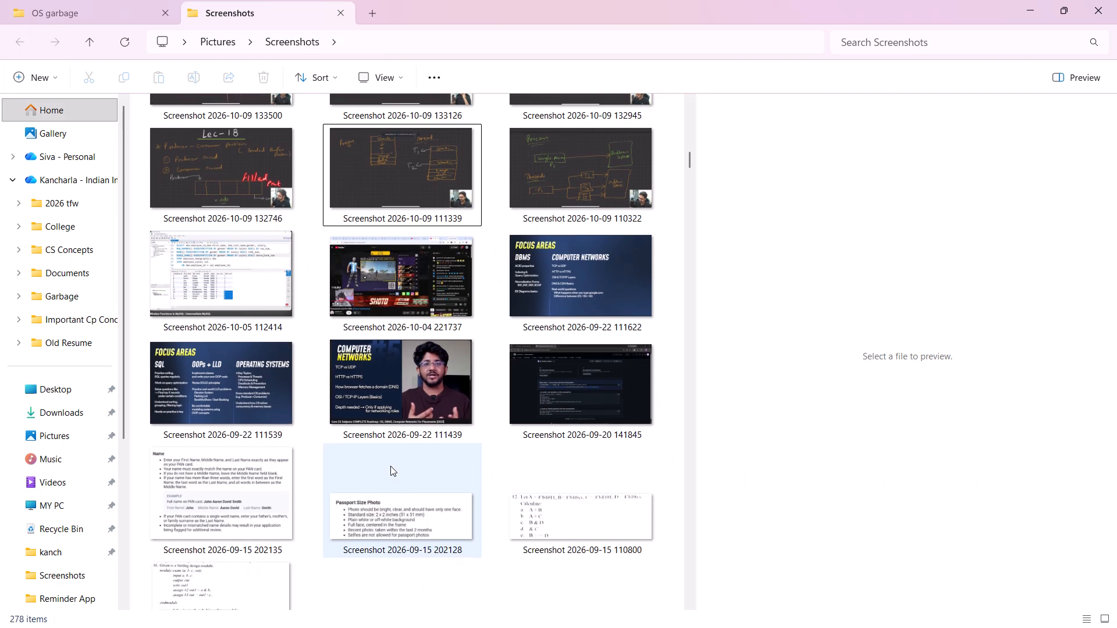
pyautogui.scroll(4, 390, 466)
pyautogui.scroll(-2, 390, 466)
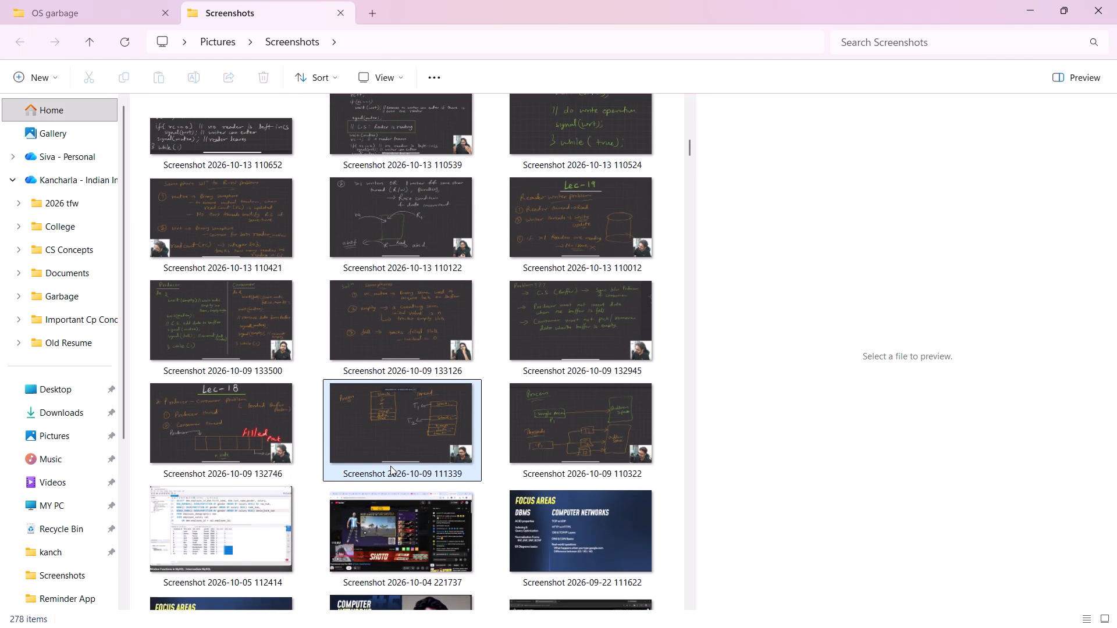
pyautogui.scroll(-2, 390, 466)
pyautogui.scroll(1, 390, 466)
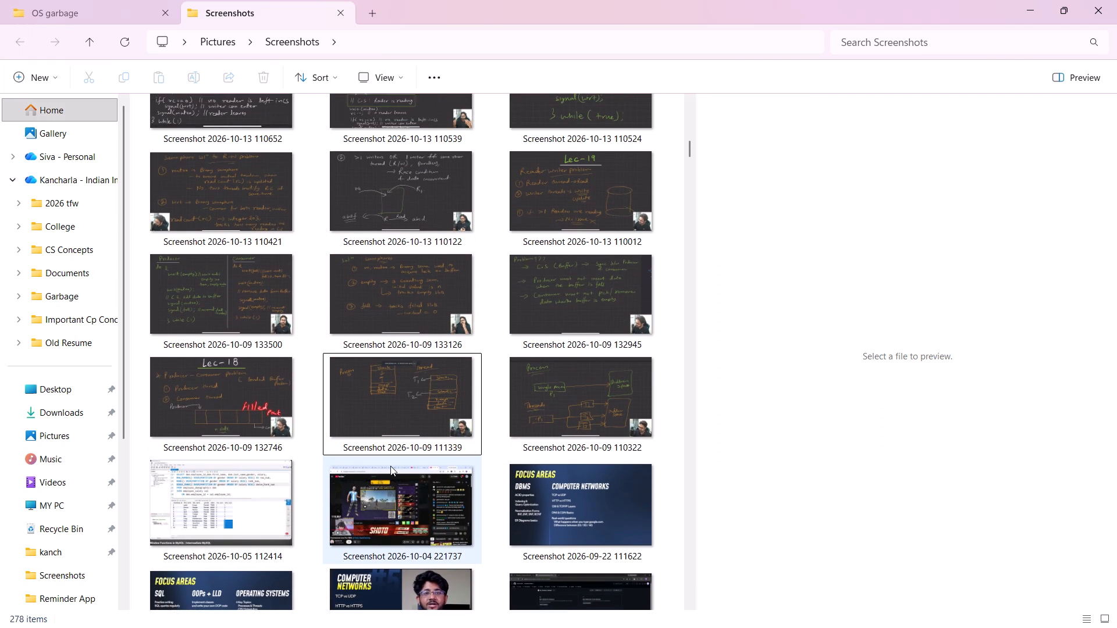
pyautogui.scroll(1, 390, 466)
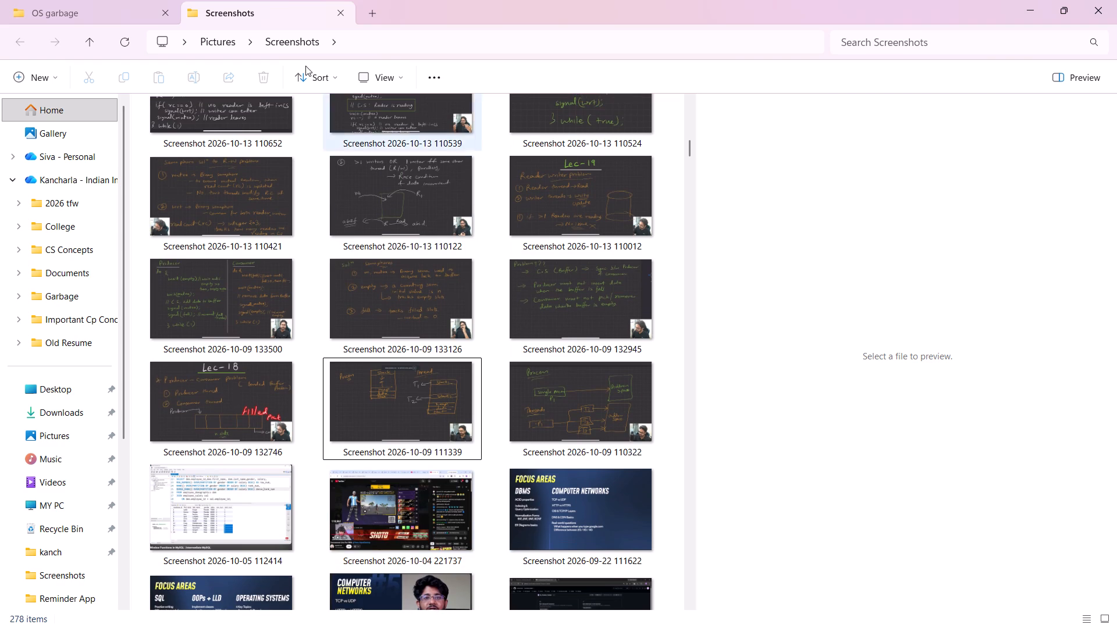
# Check the moved captures at the end of the OS garbage folder and clear the selection.
pyautogui.click(115, 0)
pyautogui.click(127, 18)
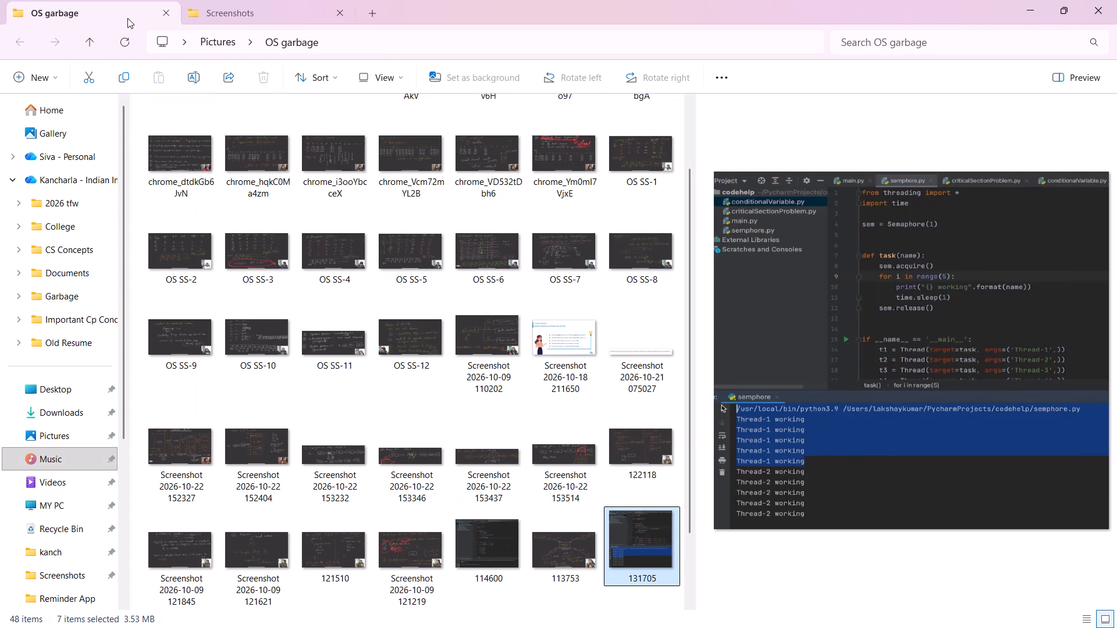
pyautogui.scroll(-4, 506, 395)
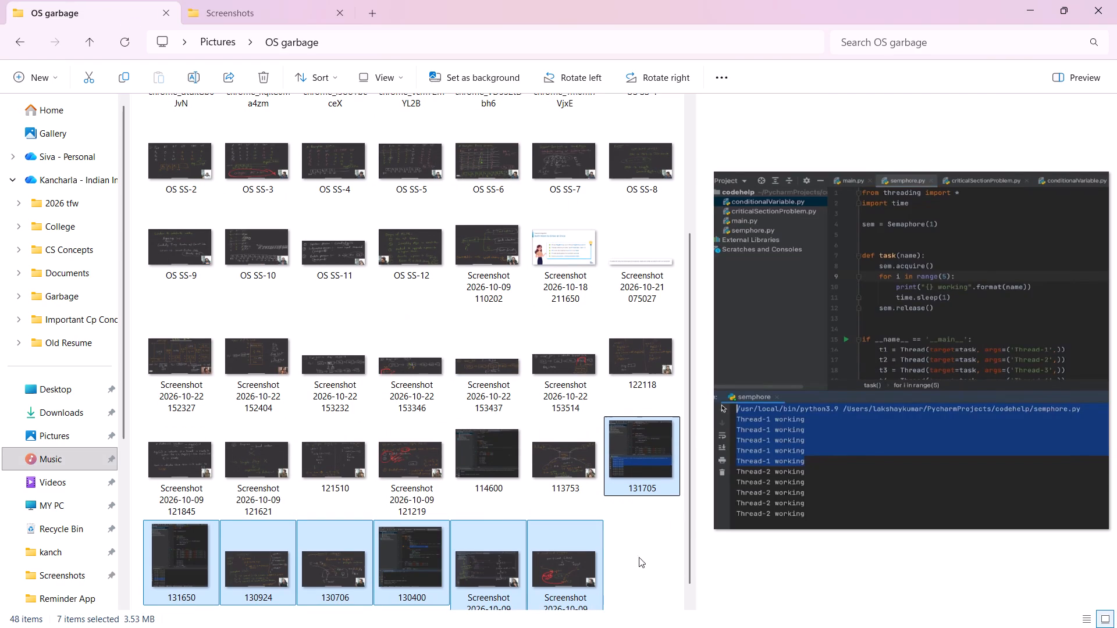
pyautogui.click(637, 554)
# Return to the Screenshots folder and browse the lecture captures from 2026-10-09 and 2026-10-13.
pyautogui.click(229, 0)
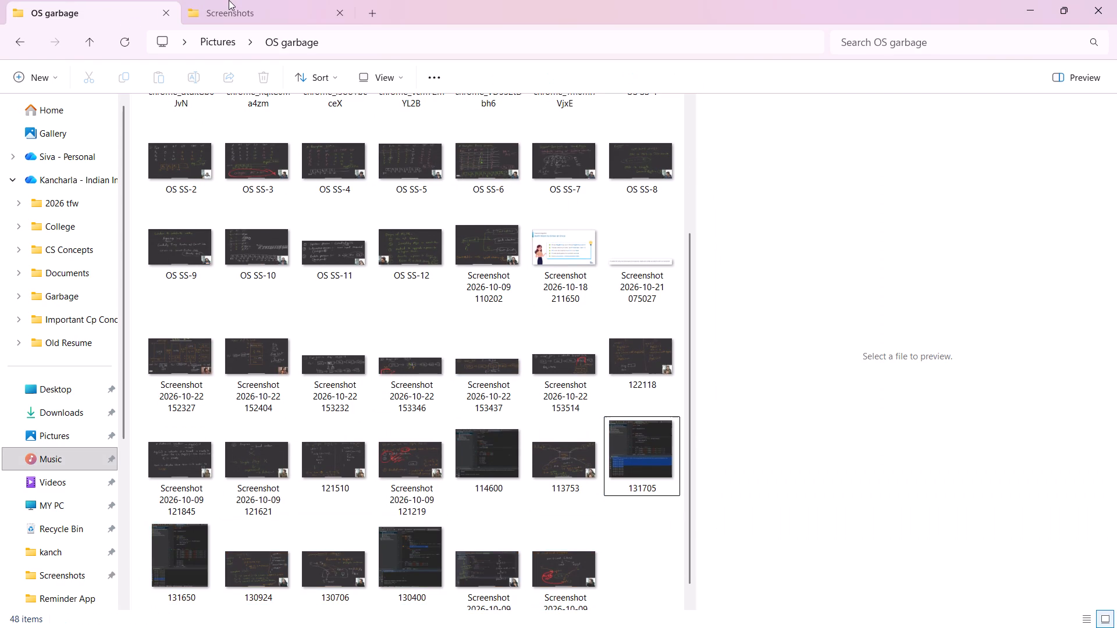
pyautogui.click(229, 0)
pyautogui.click(234, 9)
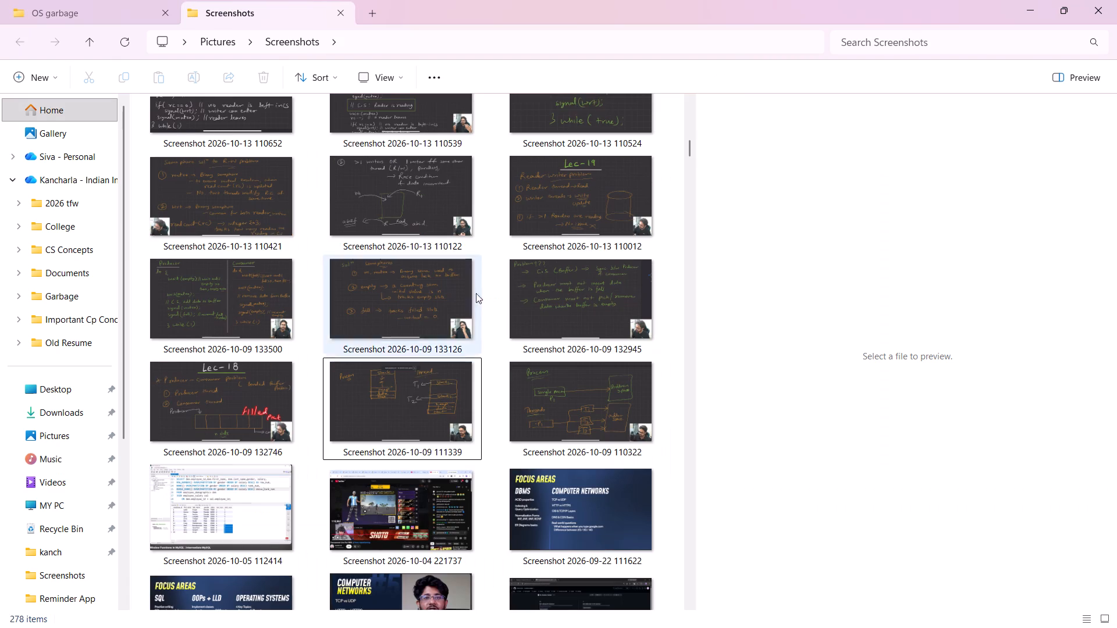
pyautogui.scroll(9, 492, 354)
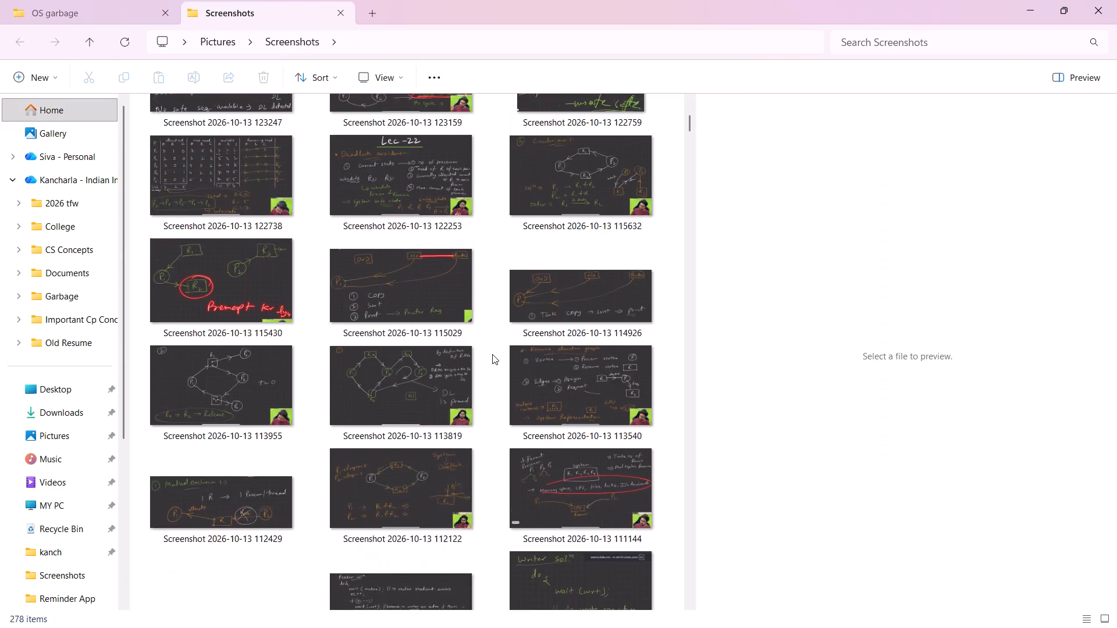
pyautogui.scroll(5, 492, 354)
pyautogui.scroll(-8, 492, 354)
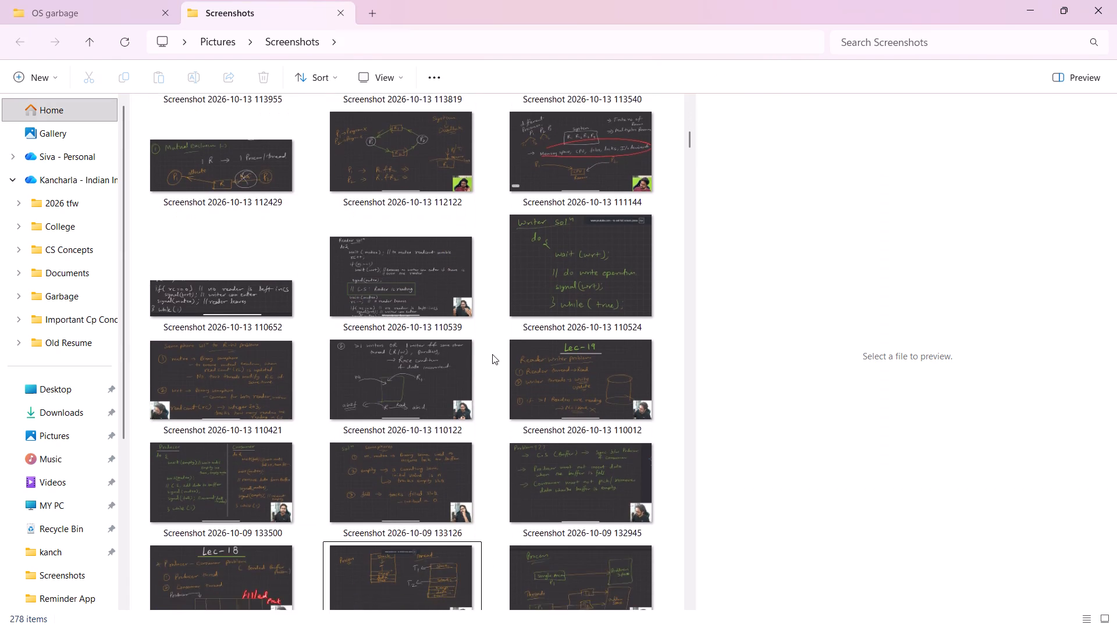
pyautogui.scroll(-2, 492, 354)
pyautogui.scroll(1, 492, 354)
pyautogui.keyDown('ctrl'); pyautogui.scroll(4, 492, 354); pyautogui.keyUp('ctrl')
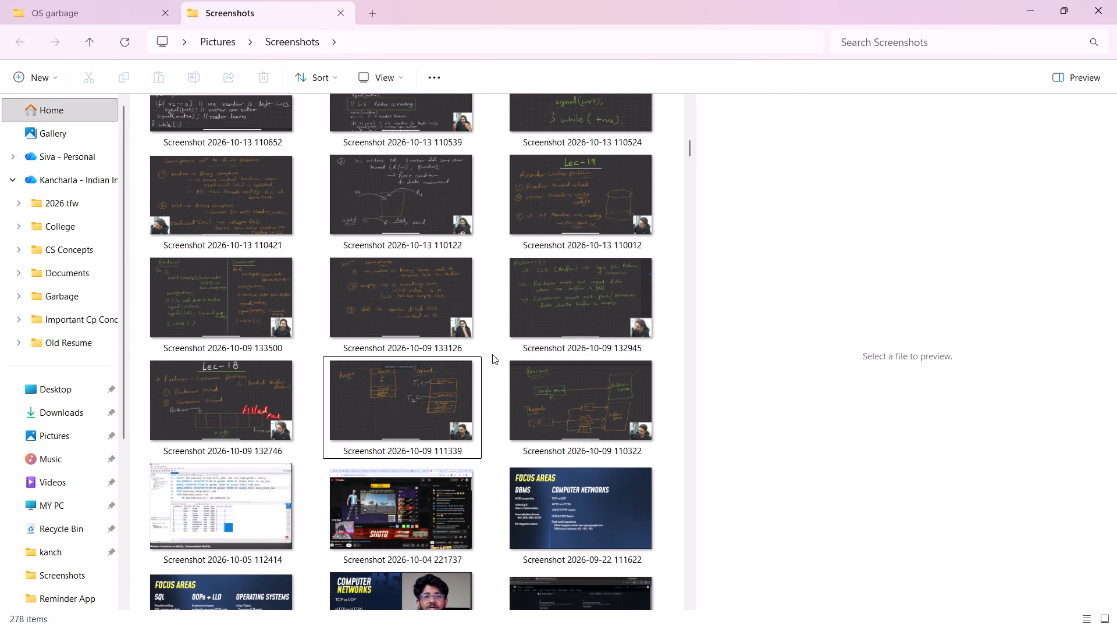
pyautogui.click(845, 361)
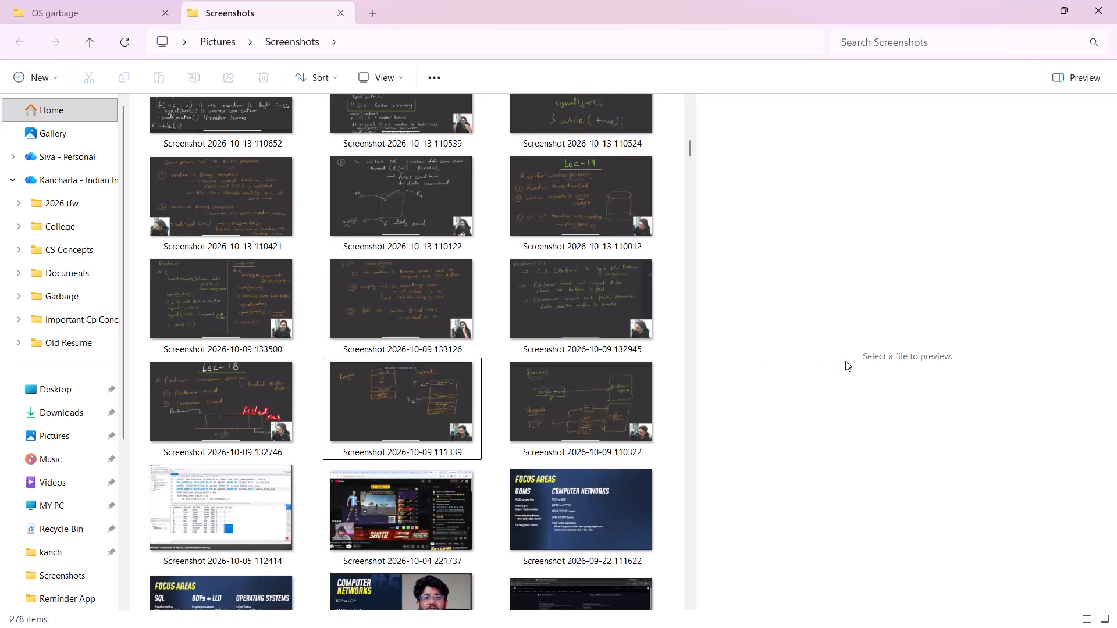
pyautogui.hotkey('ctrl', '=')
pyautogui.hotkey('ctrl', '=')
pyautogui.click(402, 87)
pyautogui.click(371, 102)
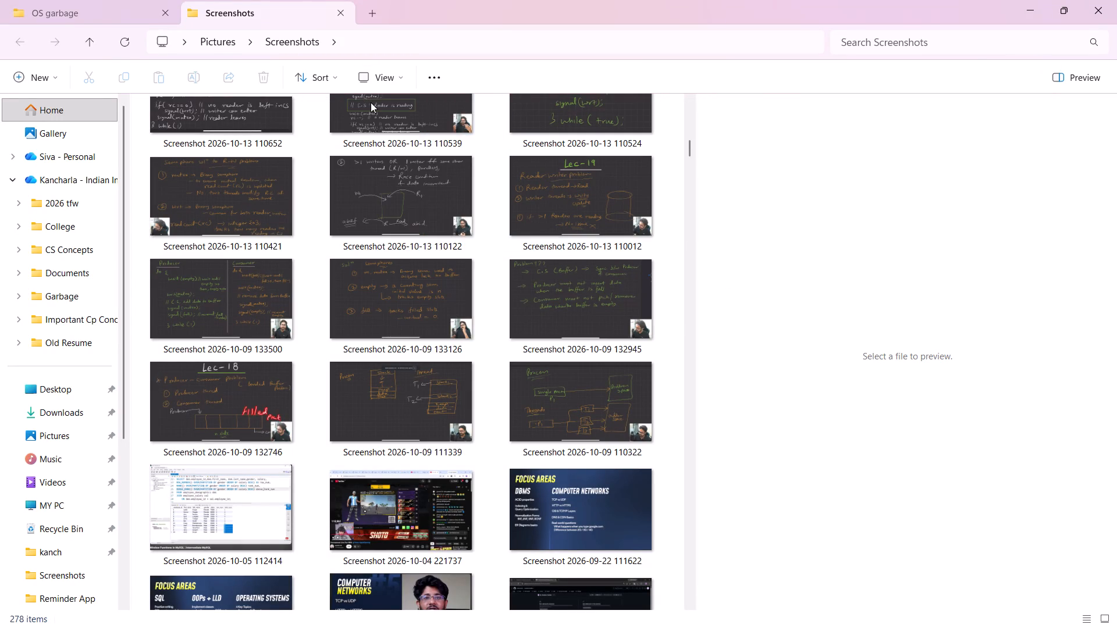
# Narrow the preview pane to give the capture thumbnails in the Screenshots folder more width.
pyautogui.click(364, 66)
pyautogui.click(364, 66)
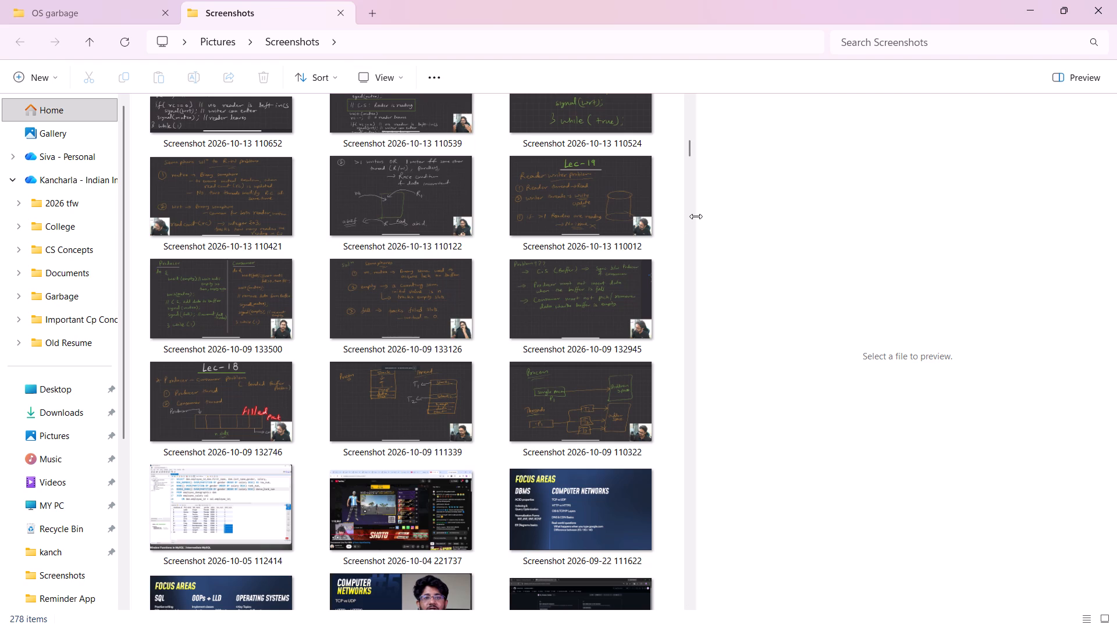
pyautogui.moveTo(696, 216); pyautogui.dragTo(560, 220)
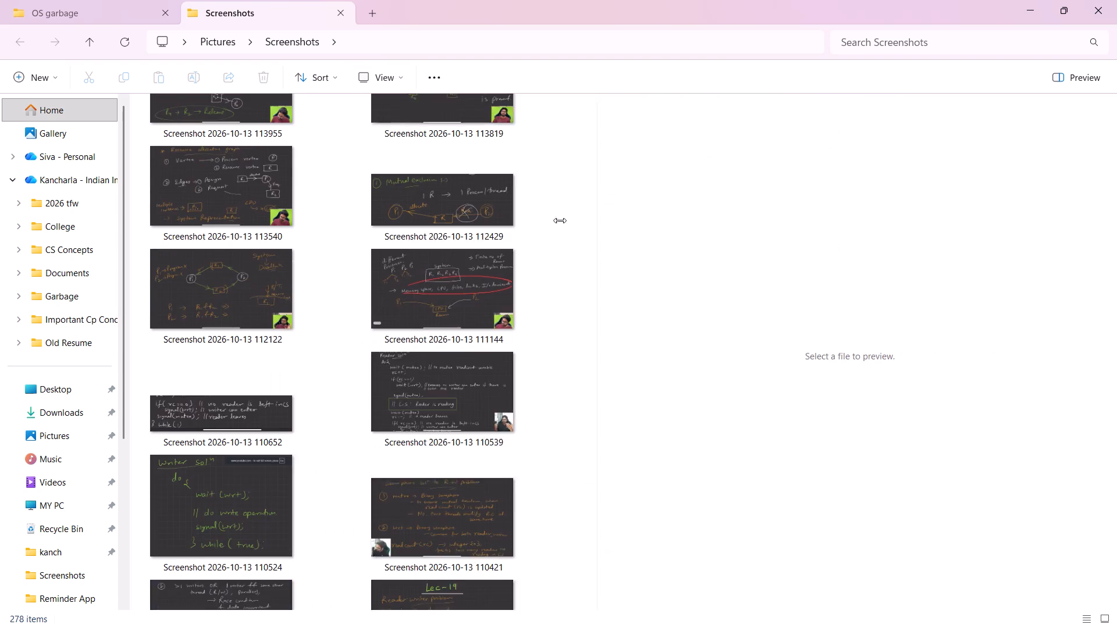
pyautogui.moveTo(560, 220); pyautogui.dragTo(752, 223)
# Preview captures 110322 and 132746 (Lec-18), and check the pages after LEC-17 in the OS_Full_Notes PDF for the matching lecture.
pyautogui.click(628, 416)
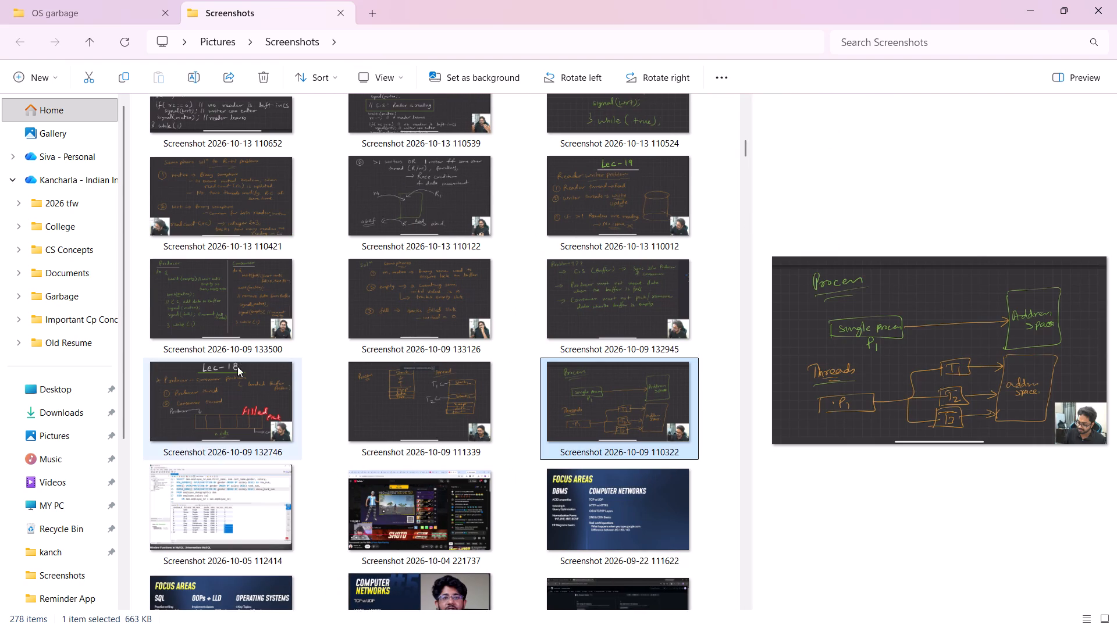
pyautogui.click(239, 377)
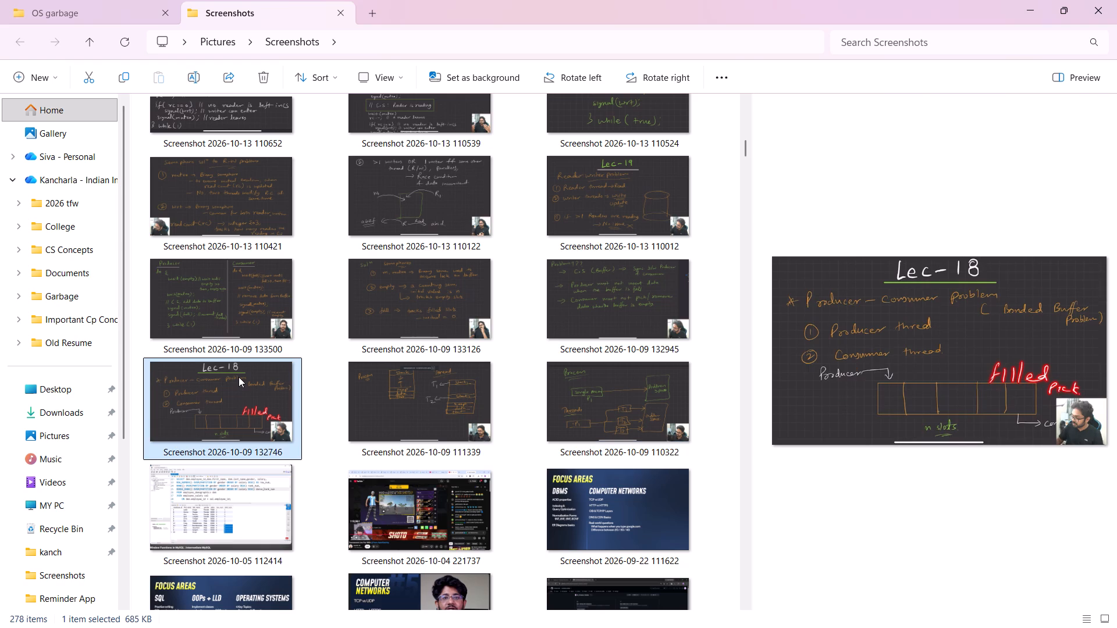
pyautogui.scroll(-2, 239, 377)
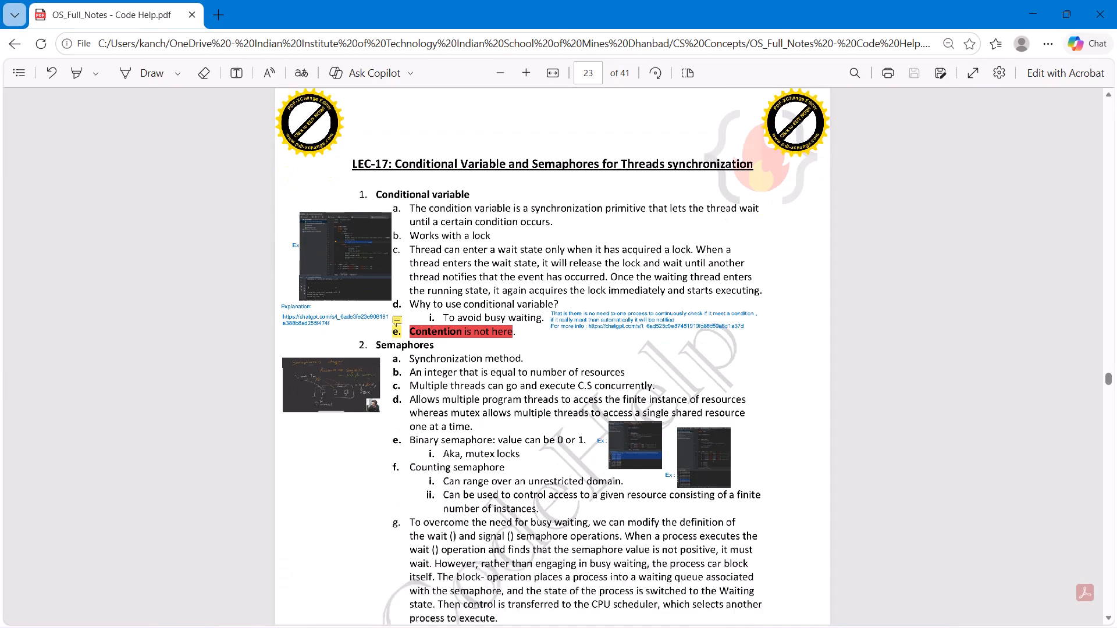
pyautogui.scroll(-7, 239, 377)
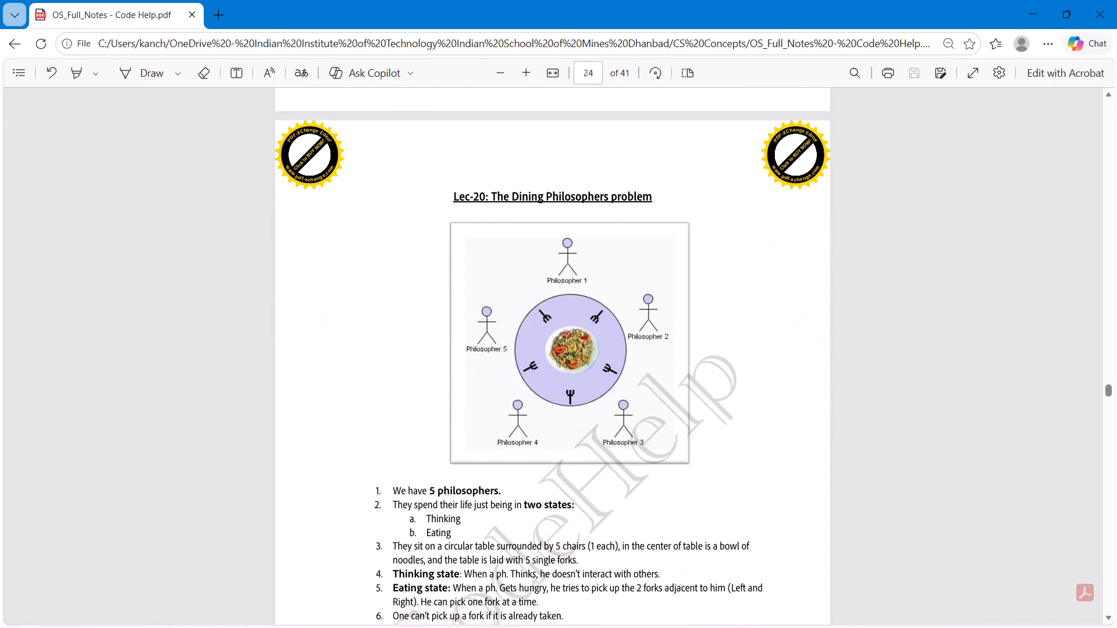
pyautogui.scroll(3, 239, 377)
pyautogui.scroll(-3, 239, 377)
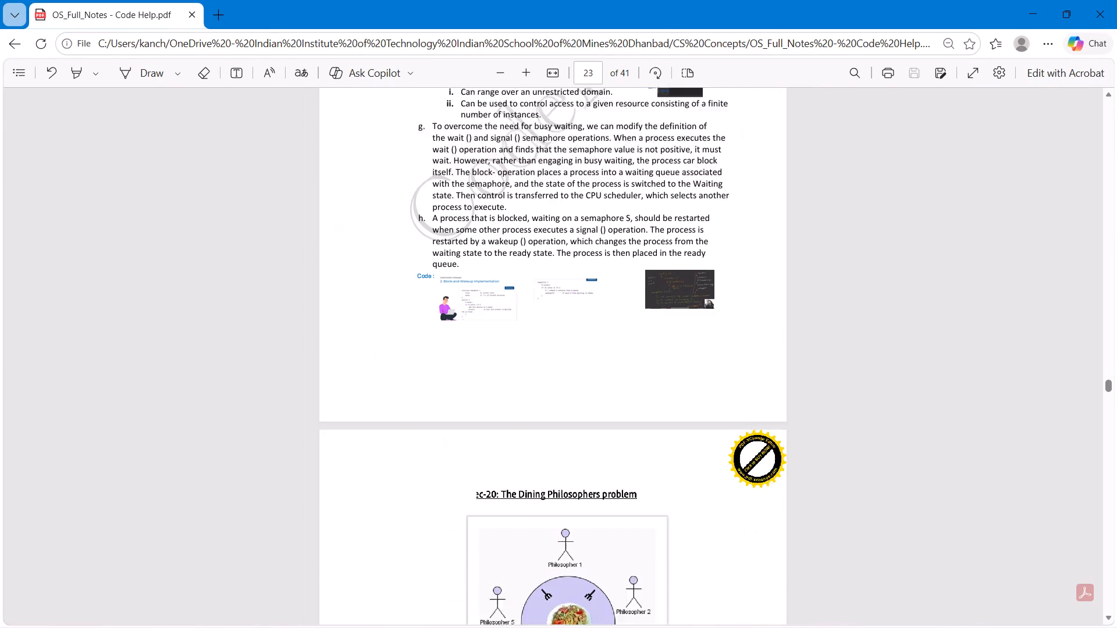
pyautogui.scroll(-3, 239, 377)
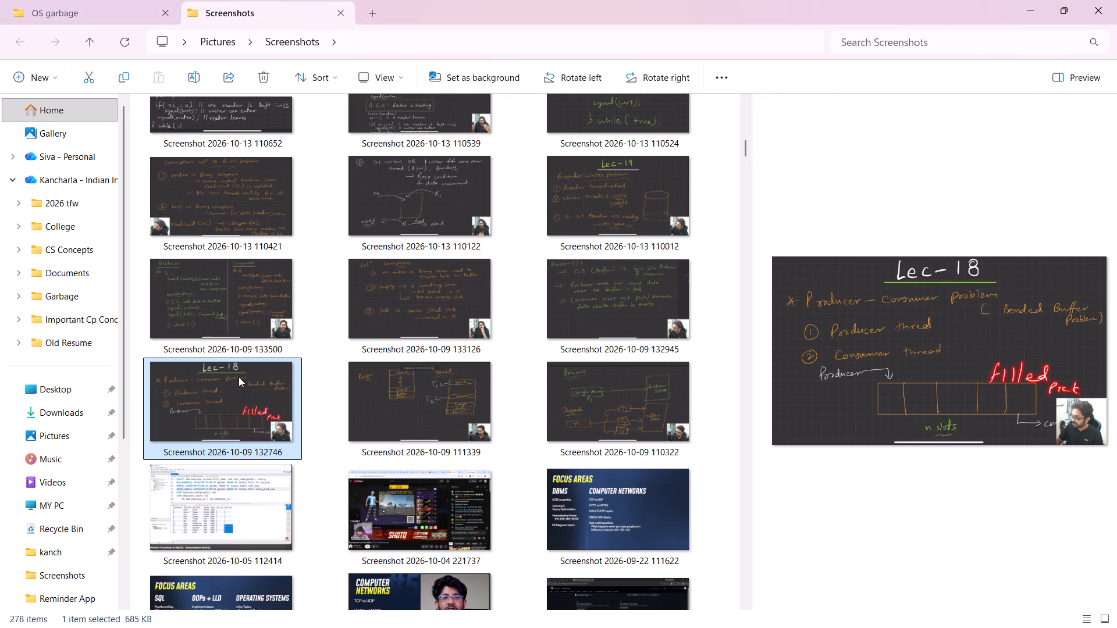
# Return to the Screenshots folder and preview the Lec-18 producer-consumer and Lec-19 reader-writer captures, from 132945 up to 110652.
pyautogui.scroll(1, 443, 358)
pyautogui.click(574, 367)
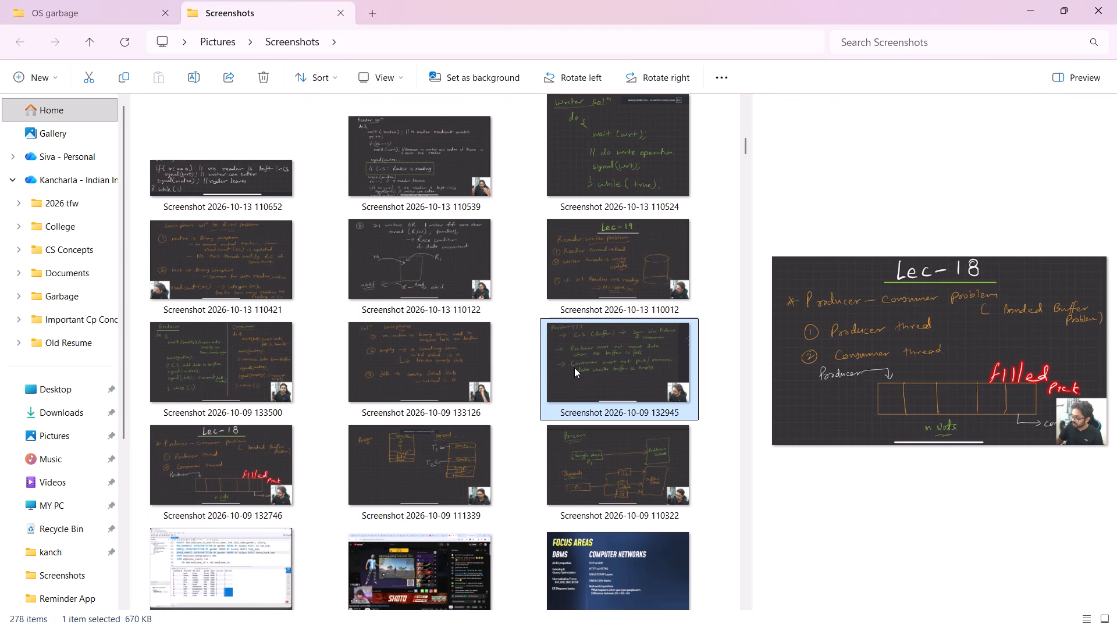
pyautogui.click(464, 367)
pyautogui.click(297, 386)
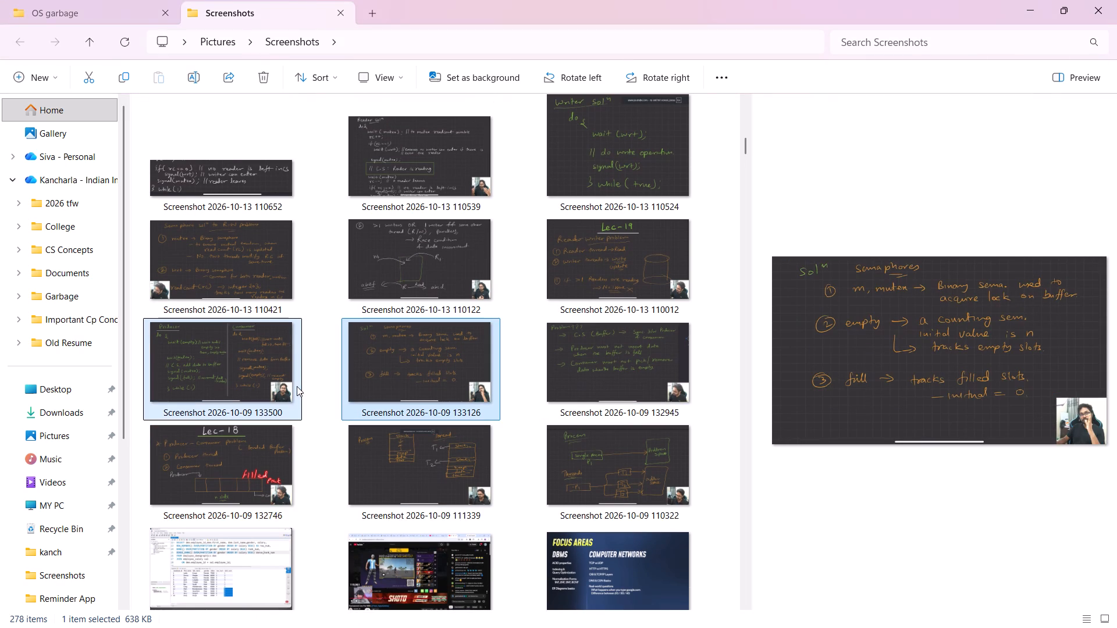
pyautogui.click(565, 270)
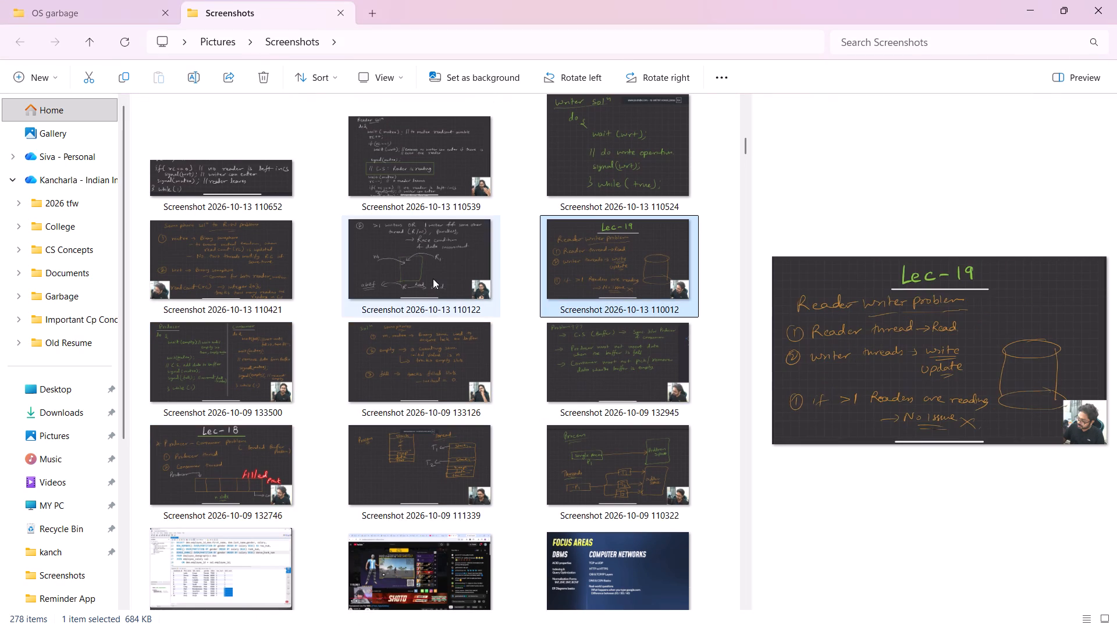
pyautogui.click(433, 279)
pyautogui.click(218, 297)
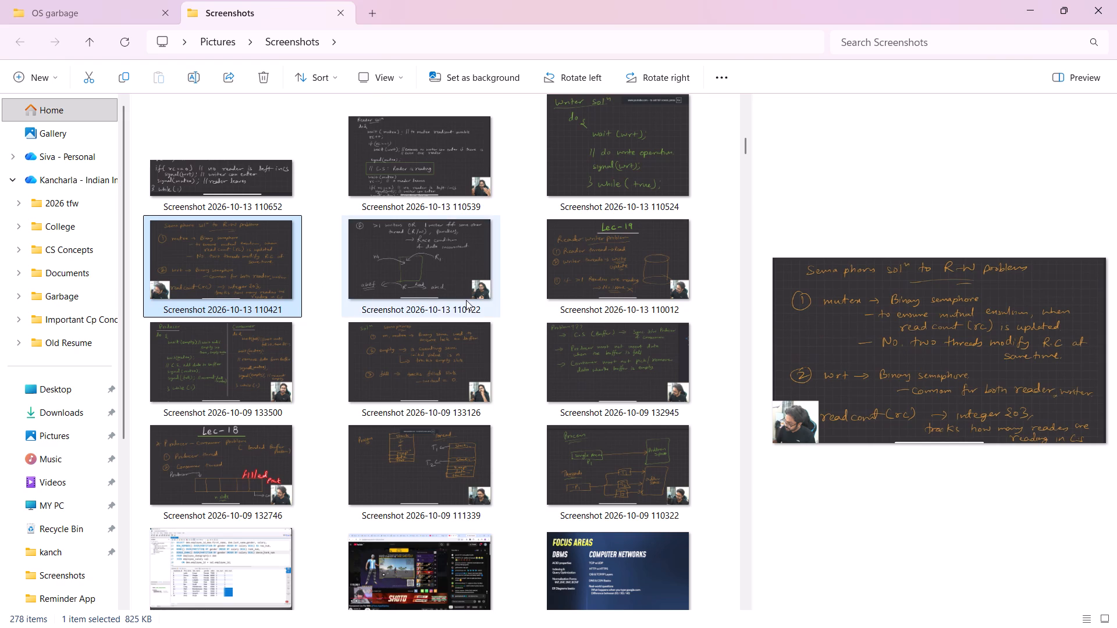
pyautogui.scroll(2, 466, 300)
pyautogui.click(575, 214)
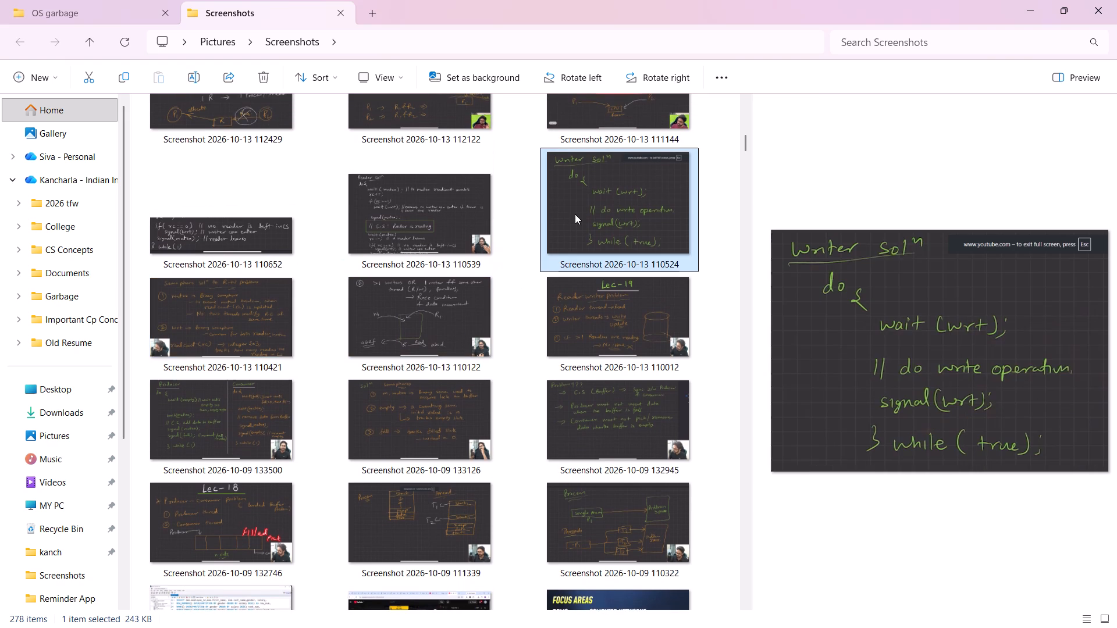
pyautogui.click(461, 219)
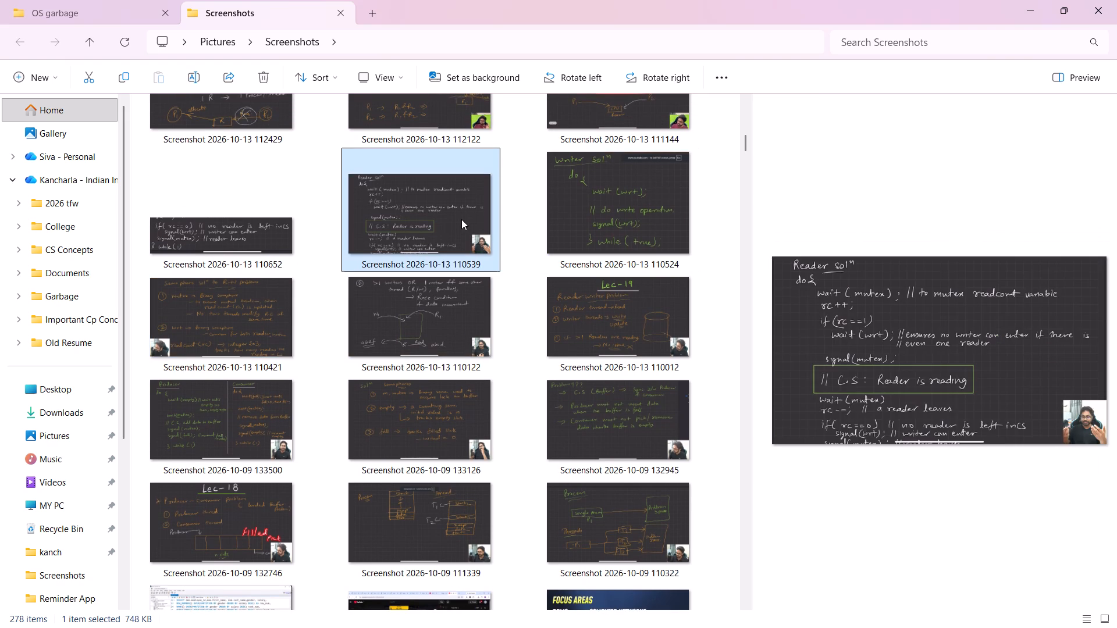
pyautogui.click(278, 236)
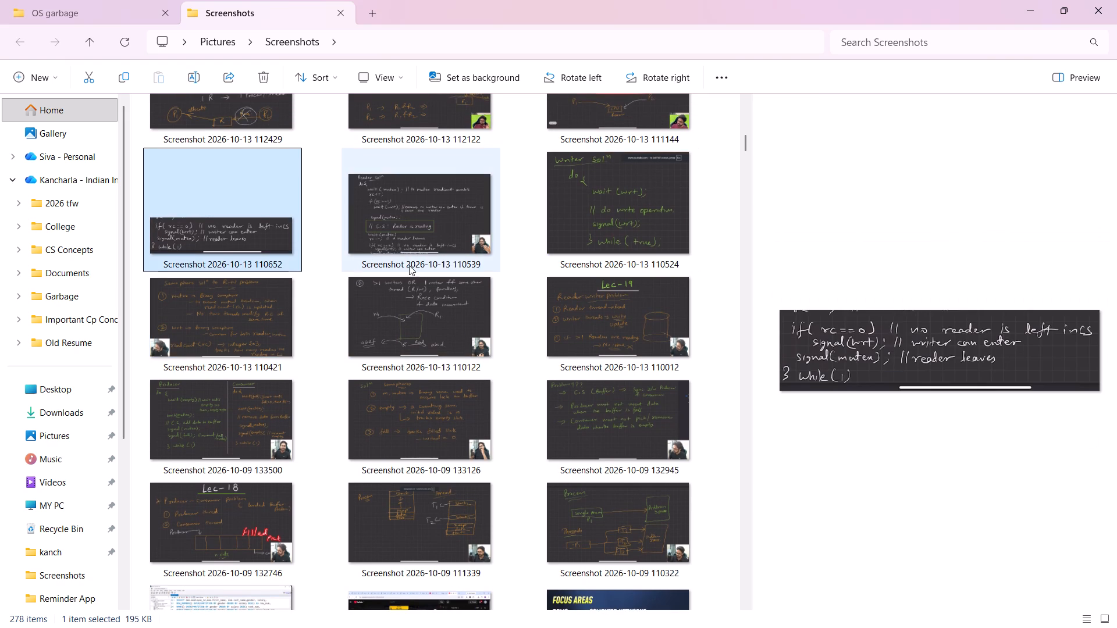
pyautogui.click(412, 265)
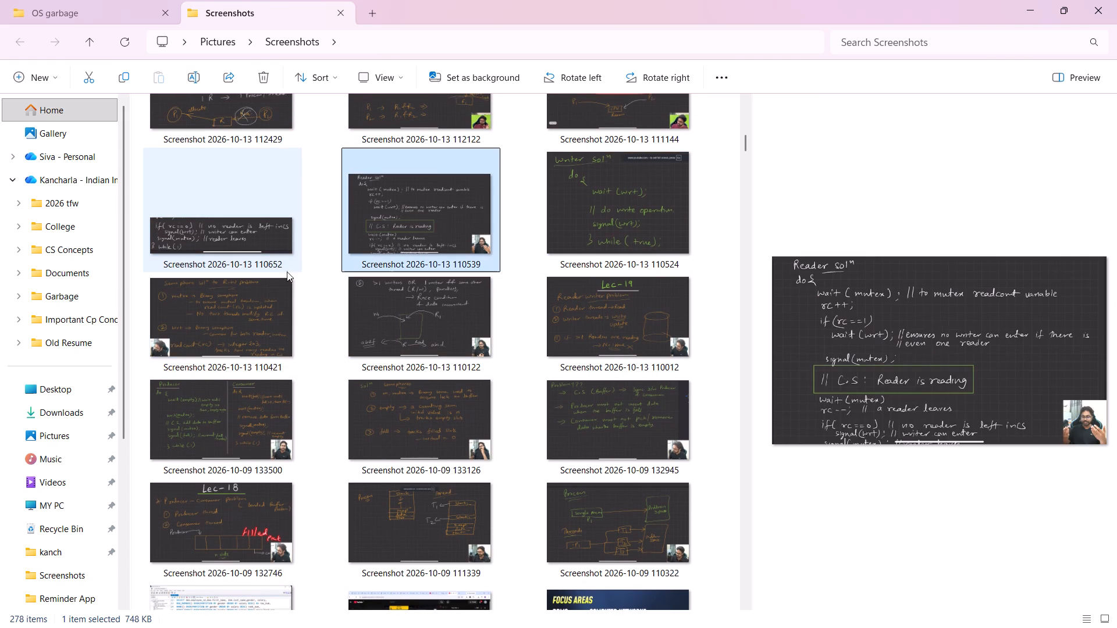
pyautogui.click(244, 266)
pyautogui.scroll(2, 385, 283)
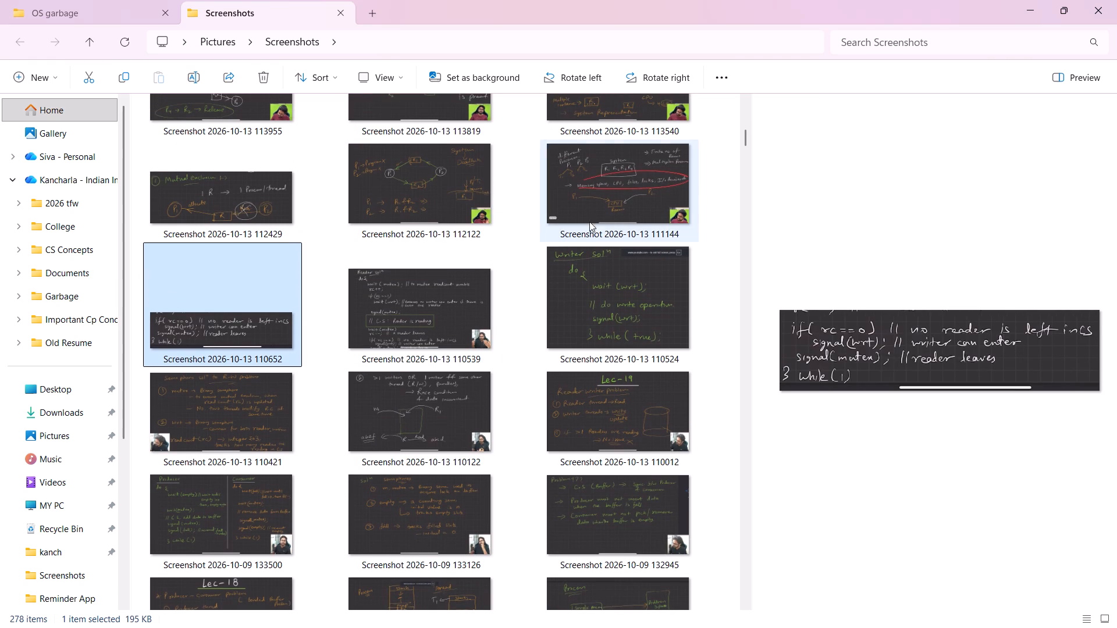
# Preview the deadlock captures from 2026-10-13, including 111144, 112122, 112429 and the resource allocation graph in 113540.
pyautogui.click(619, 201)
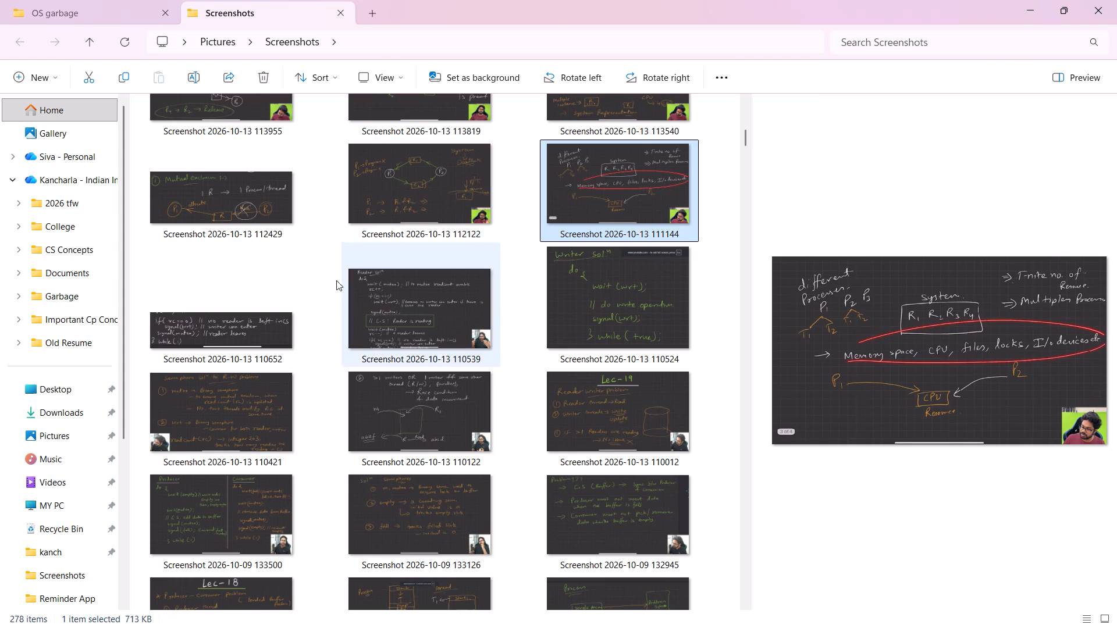
pyautogui.click(405, 198)
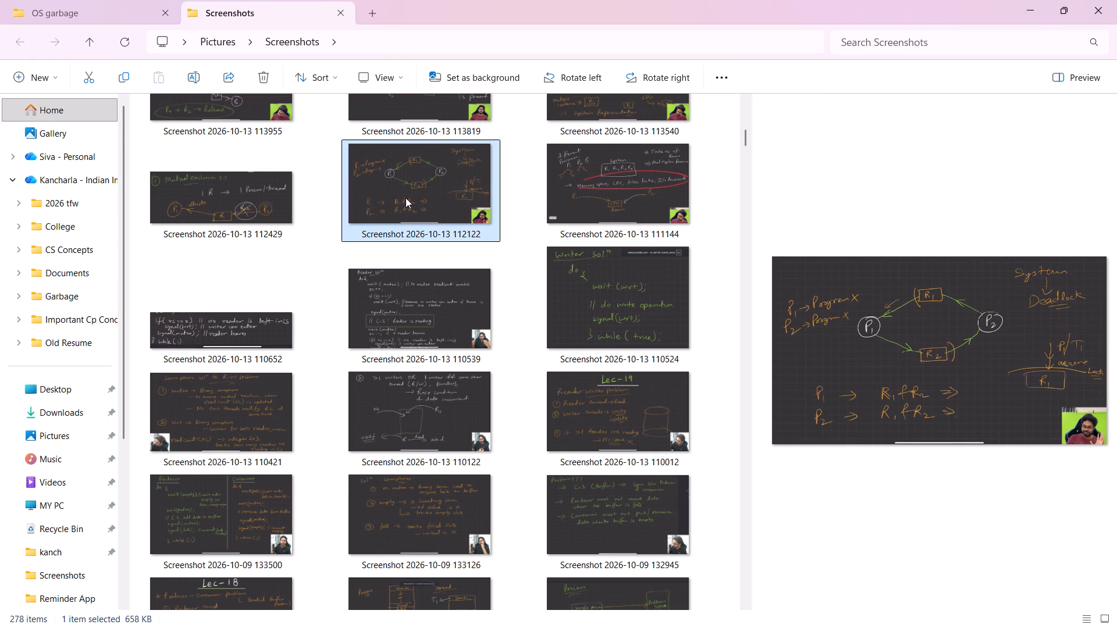
pyautogui.scroll(1, 406, 228)
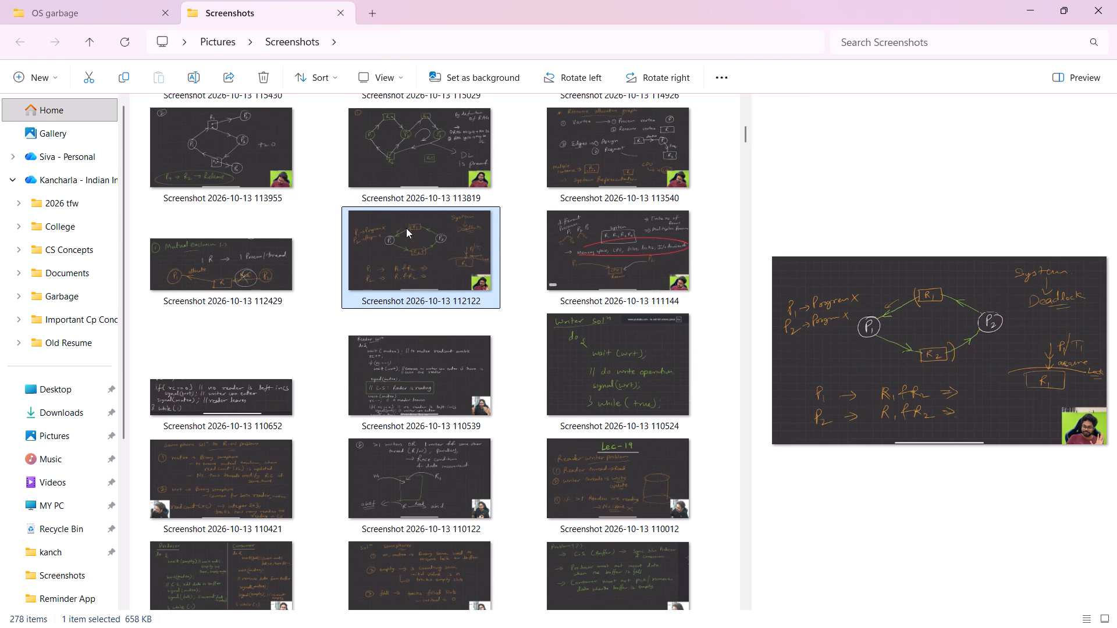
pyautogui.scroll(2, 406, 228)
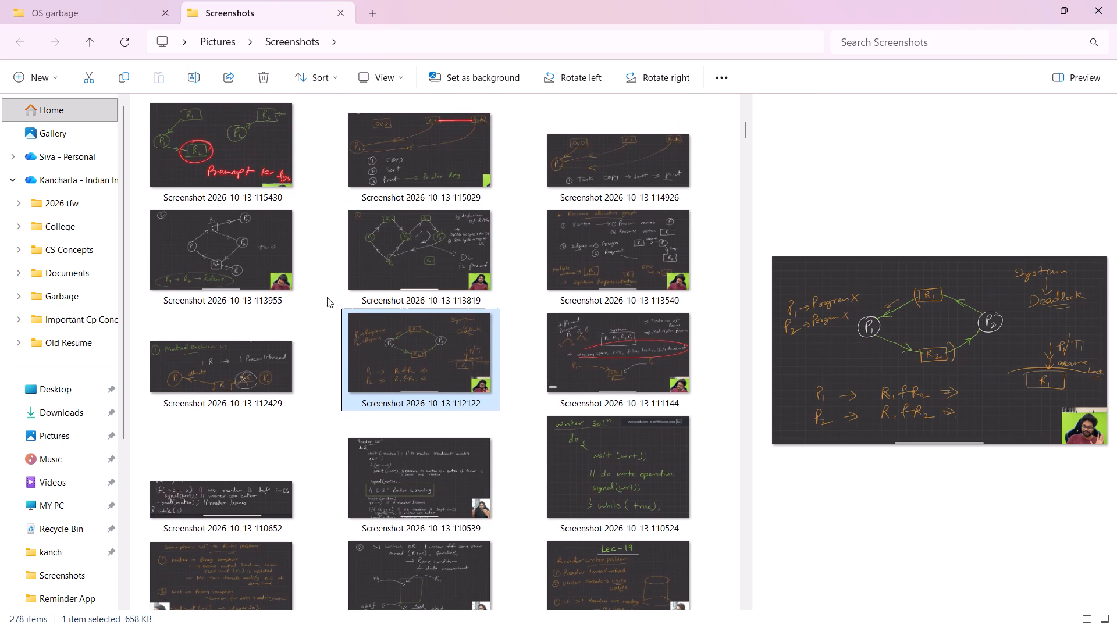
pyautogui.click(226, 346)
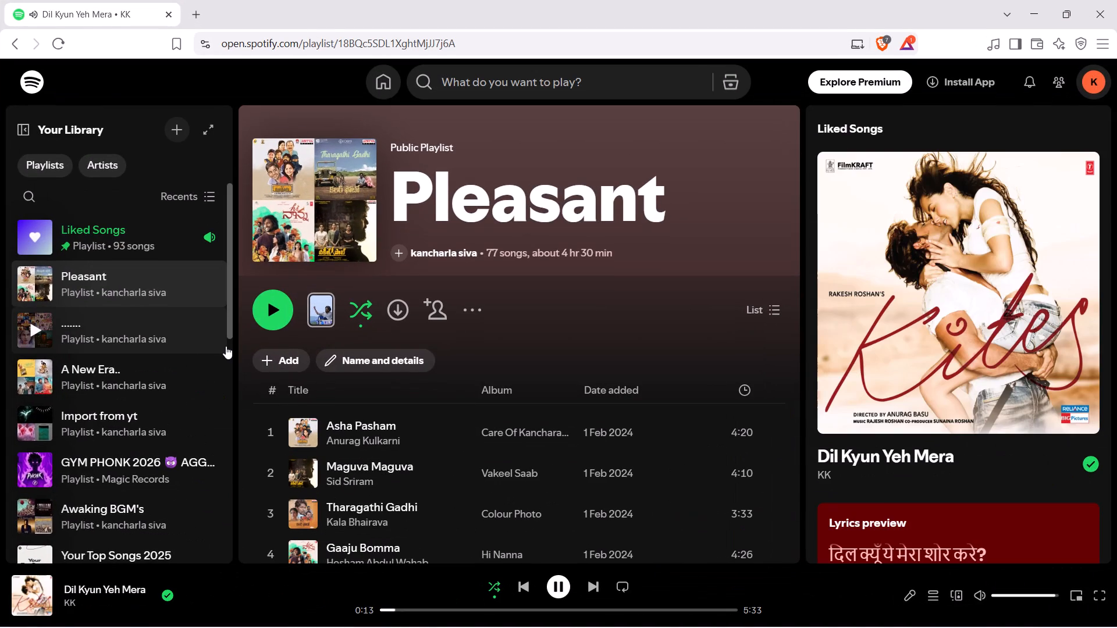
pyautogui.click(638, 273)
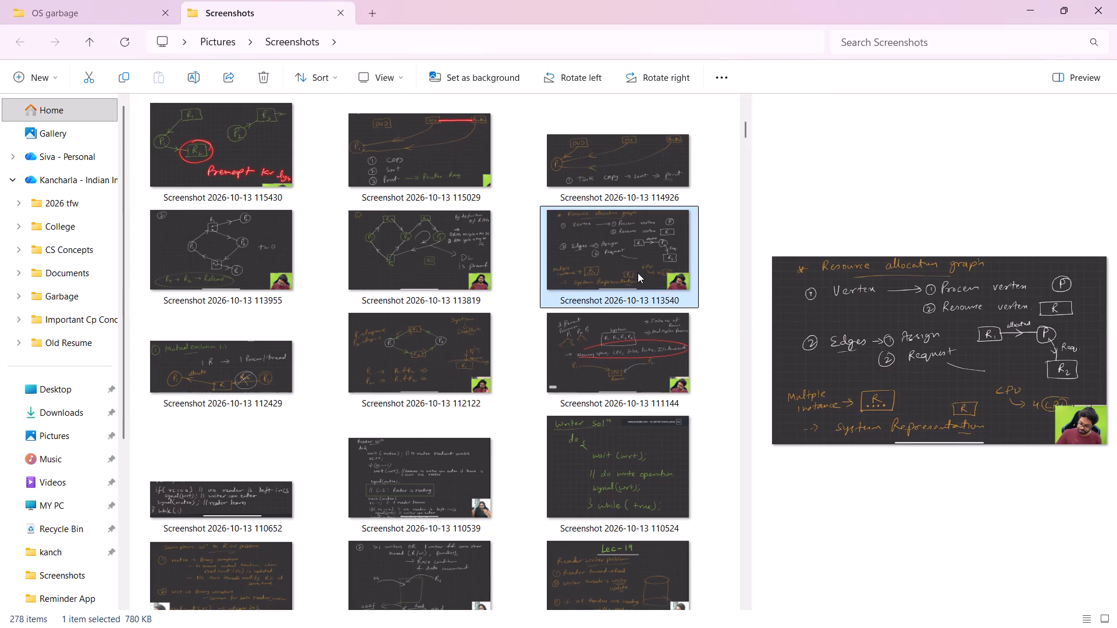
# Switch to Spotify, sample the playing song Dil Kyun Yeh Mera, and remove it from Liked Songs.
pyautogui.click(436, 613)
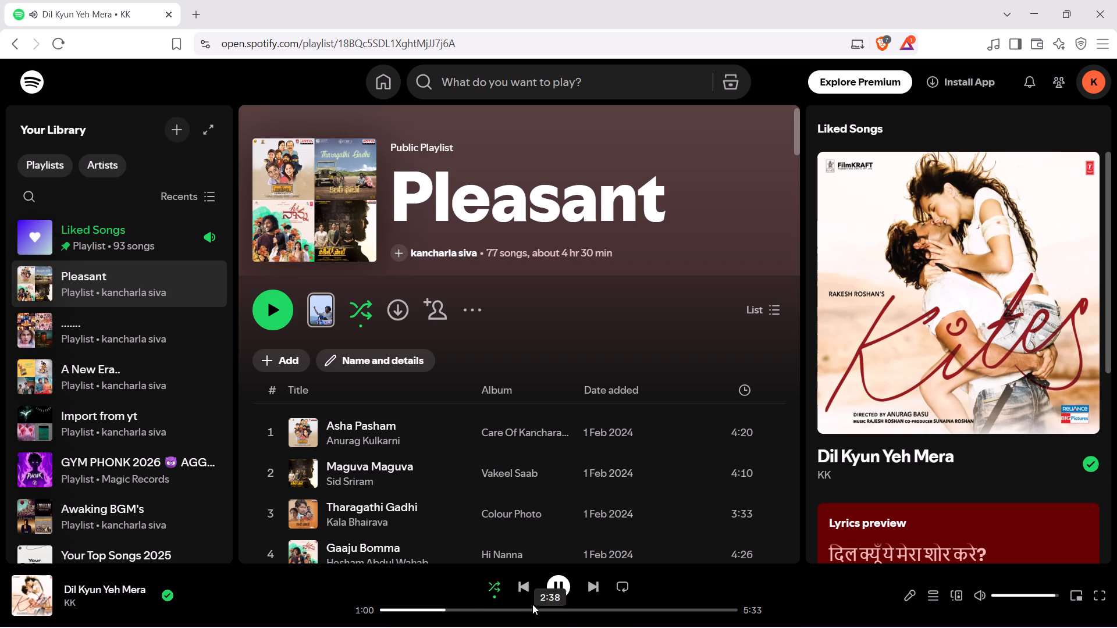
pyautogui.click(503, 611)
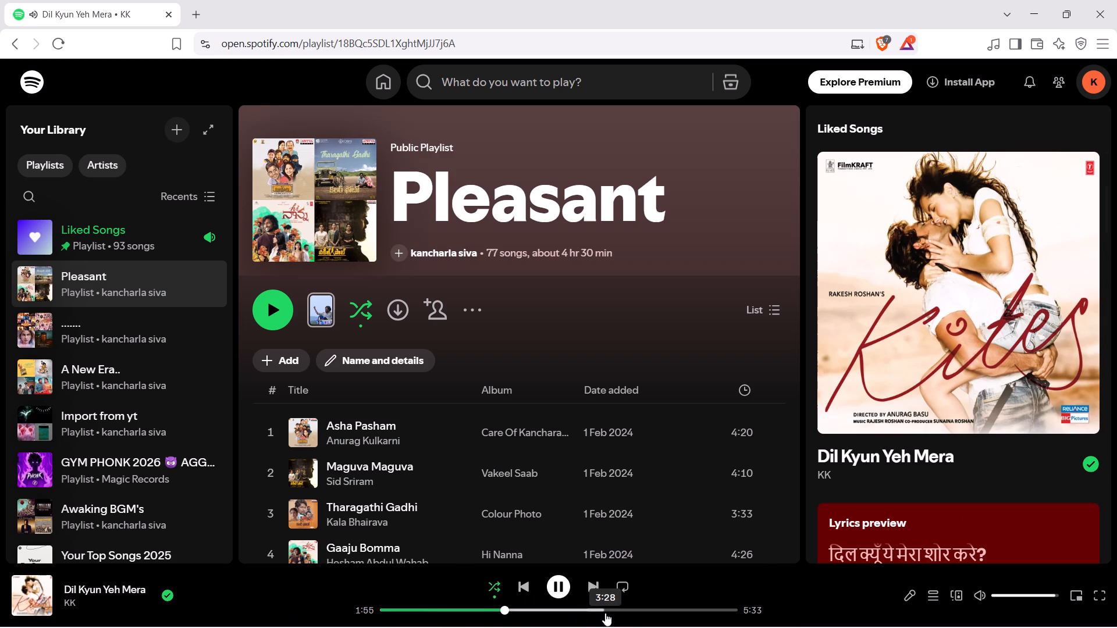
pyautogui.click(1091, 462)
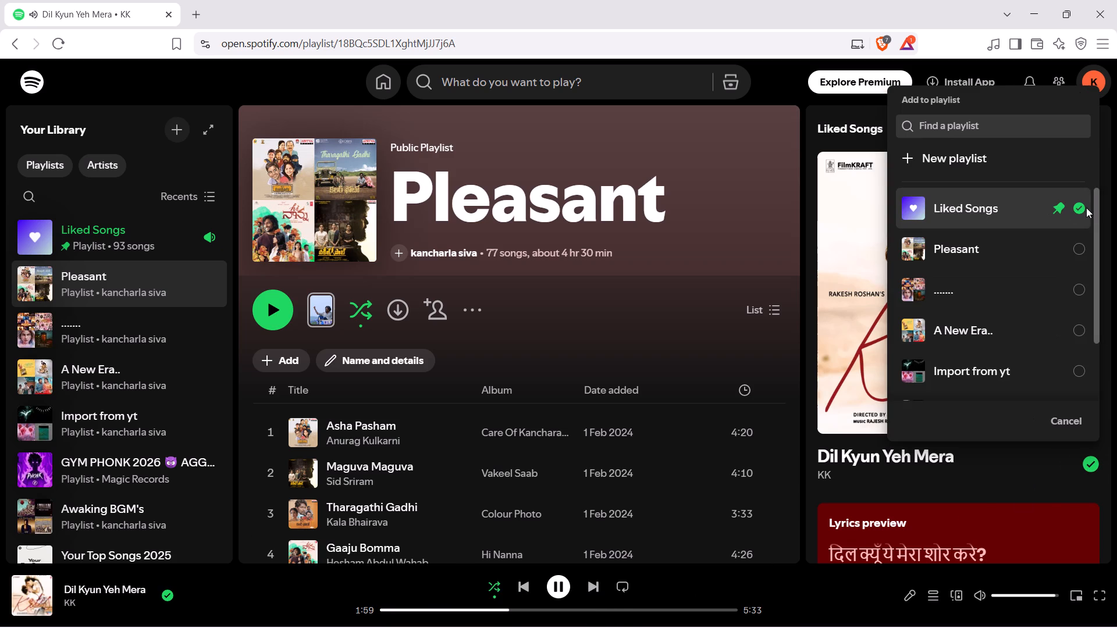
pyautogui.click(1084, 208)
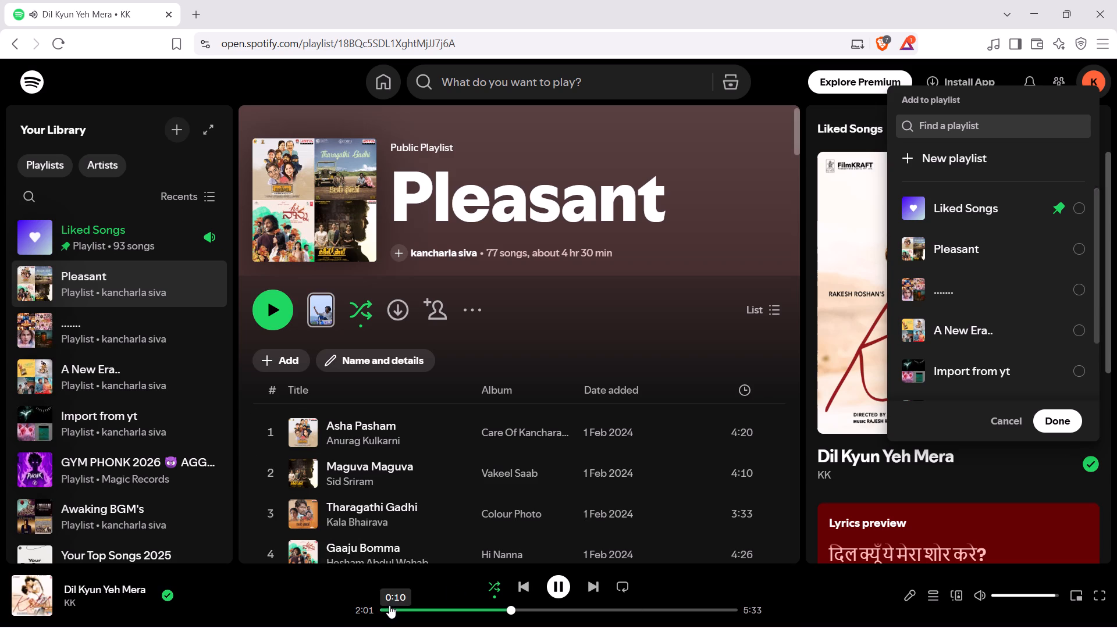
pyautogui.click(385, 606)
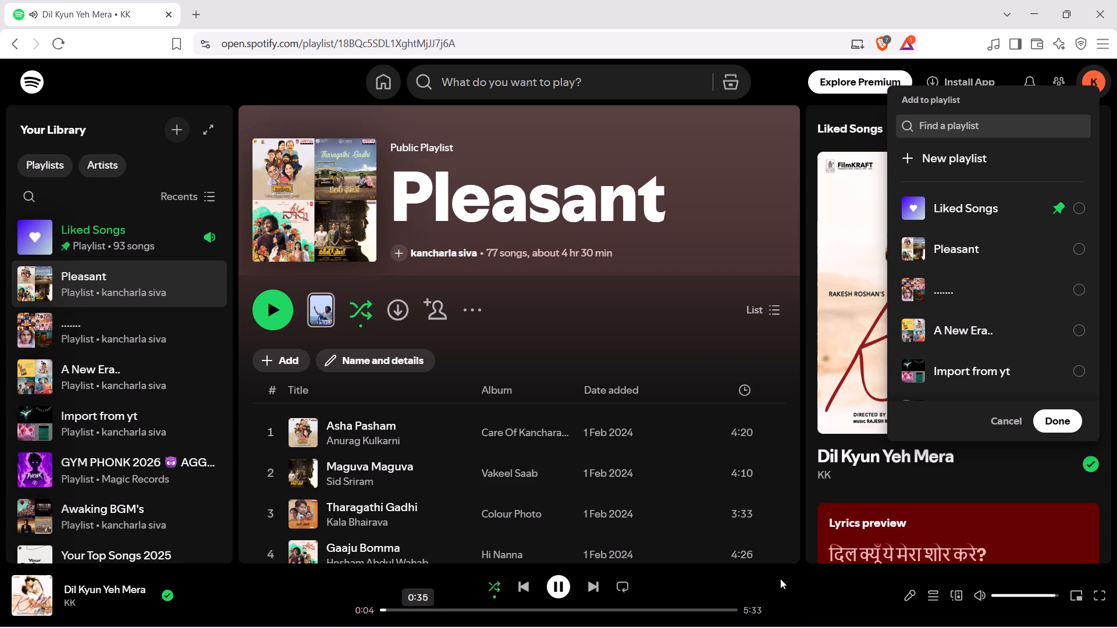
pyautogui.click(782, 579)
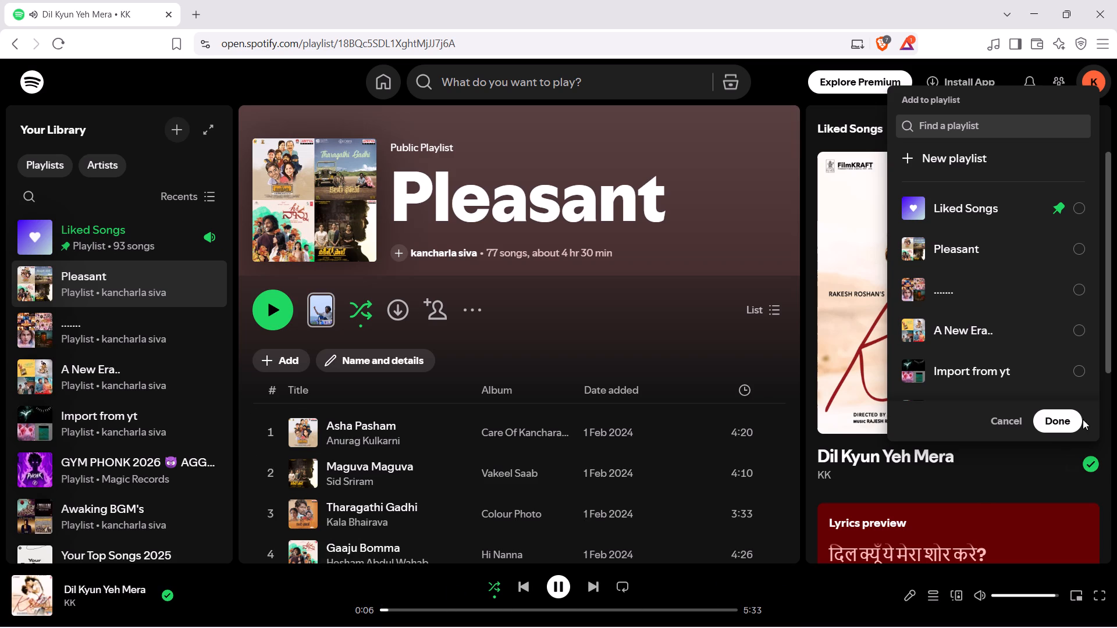
pyautogui.click(1064, 419)
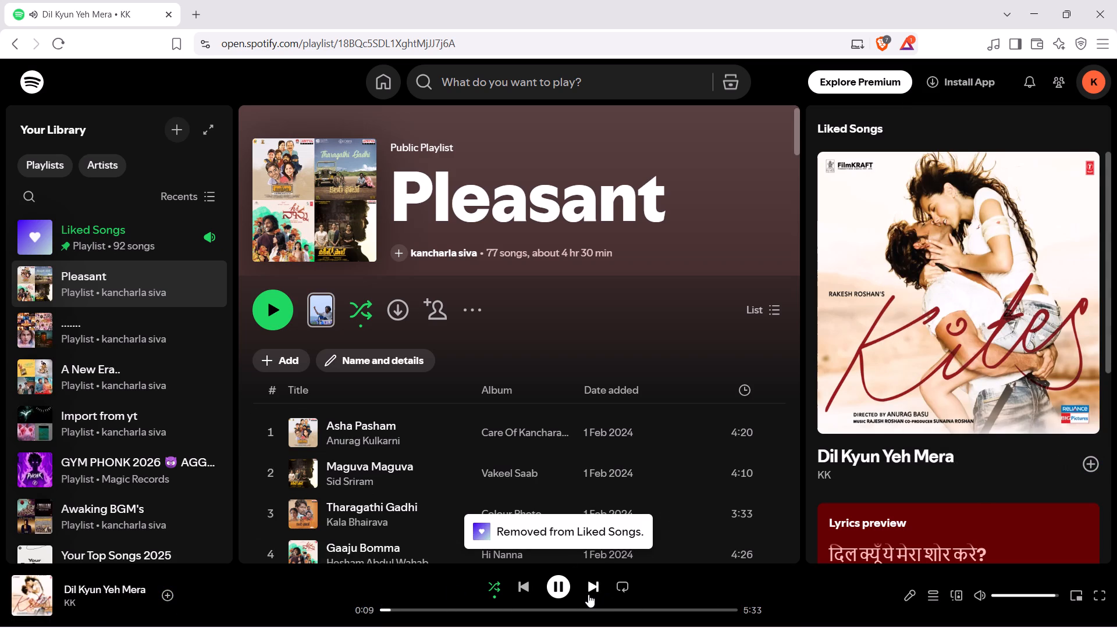
# Skip to the next song in the Liked Songs playback.
pyautogui.click(588, 594)
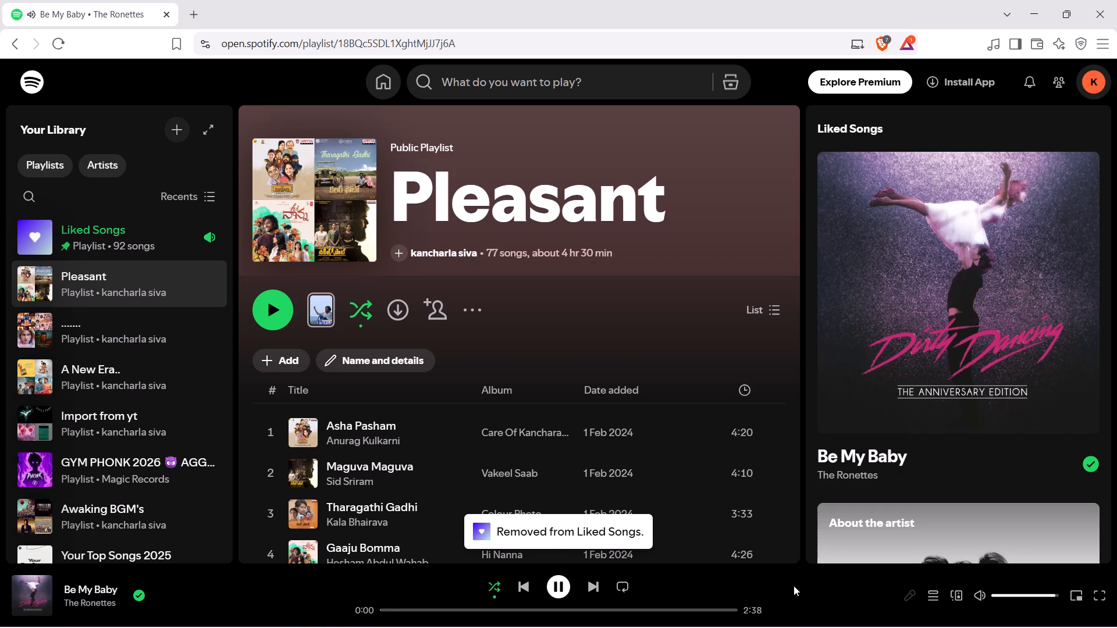
# Switch back to the Screenshots folder and preview captures 110322, 111339 and the Lec-18 capture 132746 from 2026-10-09.
pyautogui.scroll(-1, 660, 391)
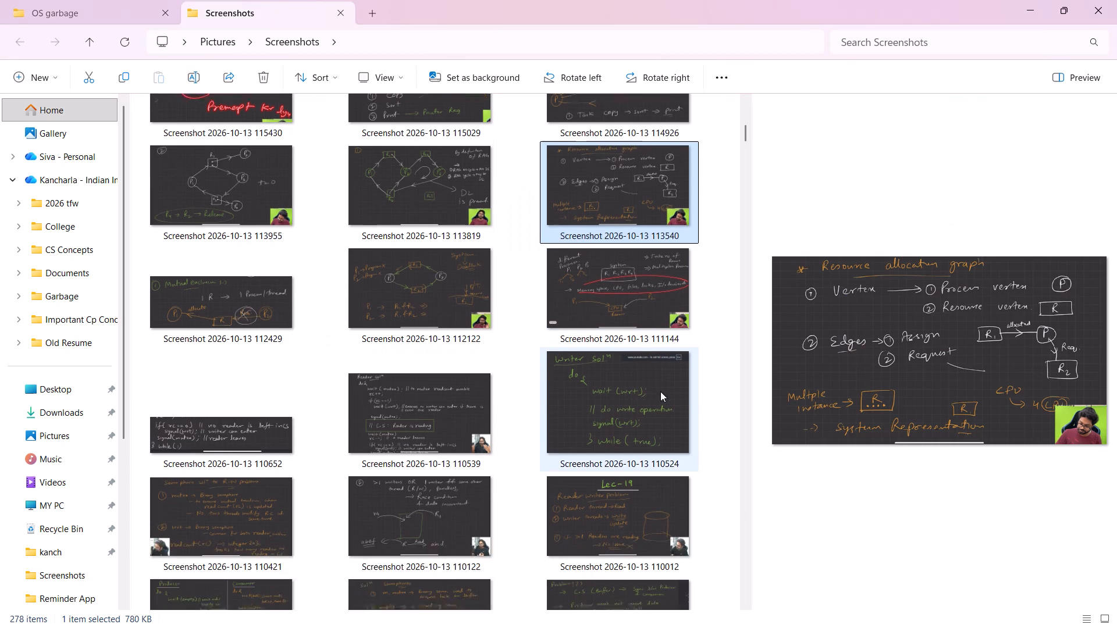
pyautogui.scroll(-5, 660, 391)
pyautogui.scroll(1, 660, 391)
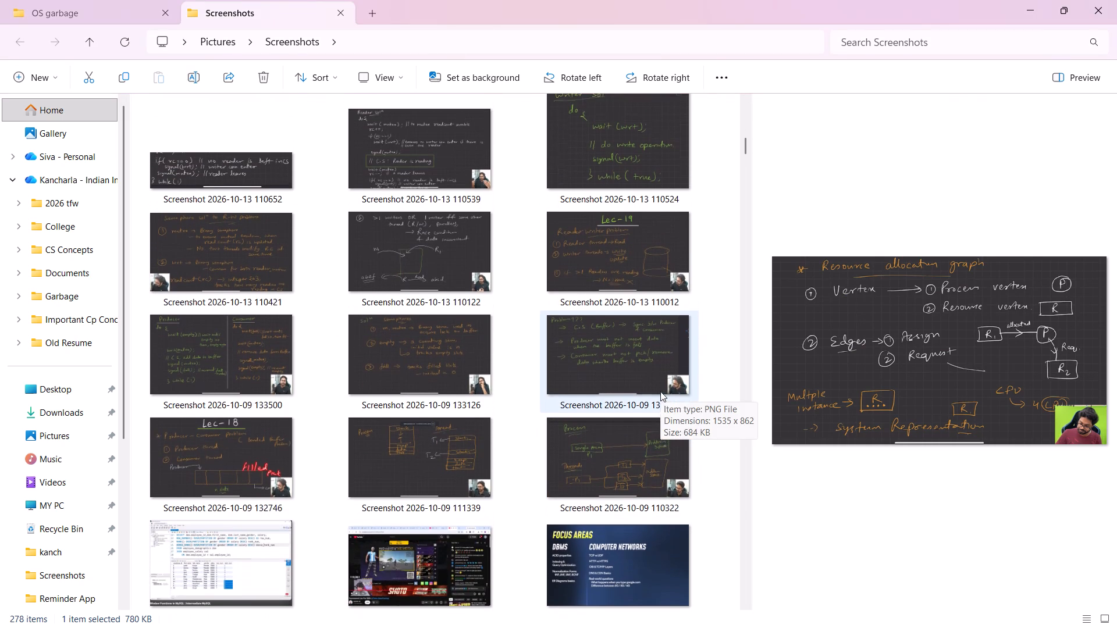
pyautogui.click(580, 480)
pyautogui.click(444, 477)
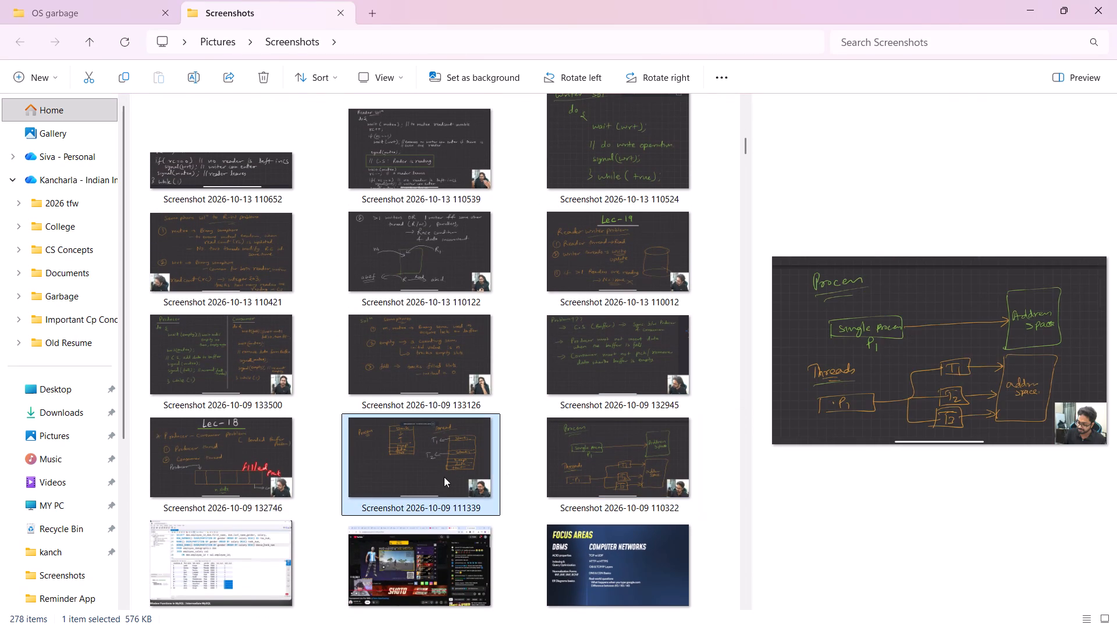
pyautogui.click(218, 462)
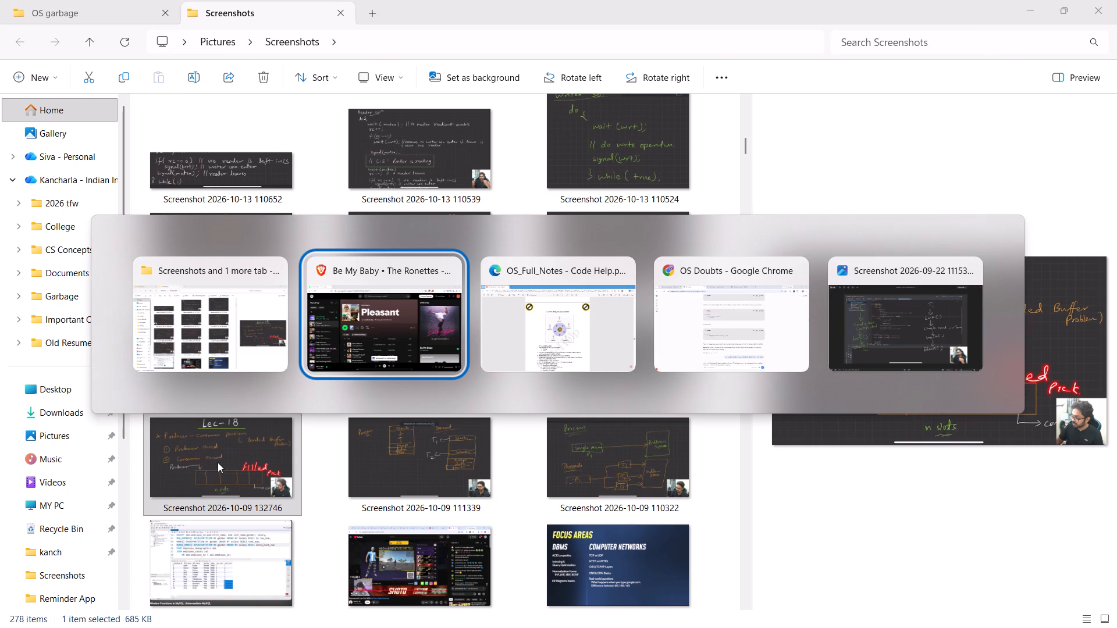
# Look through the OS_Full_Notes PDF in Edge from LEC-17 to LEC-21 for where the Lec-18 material fits.
pyautogui.scroll(4, 218, 462)
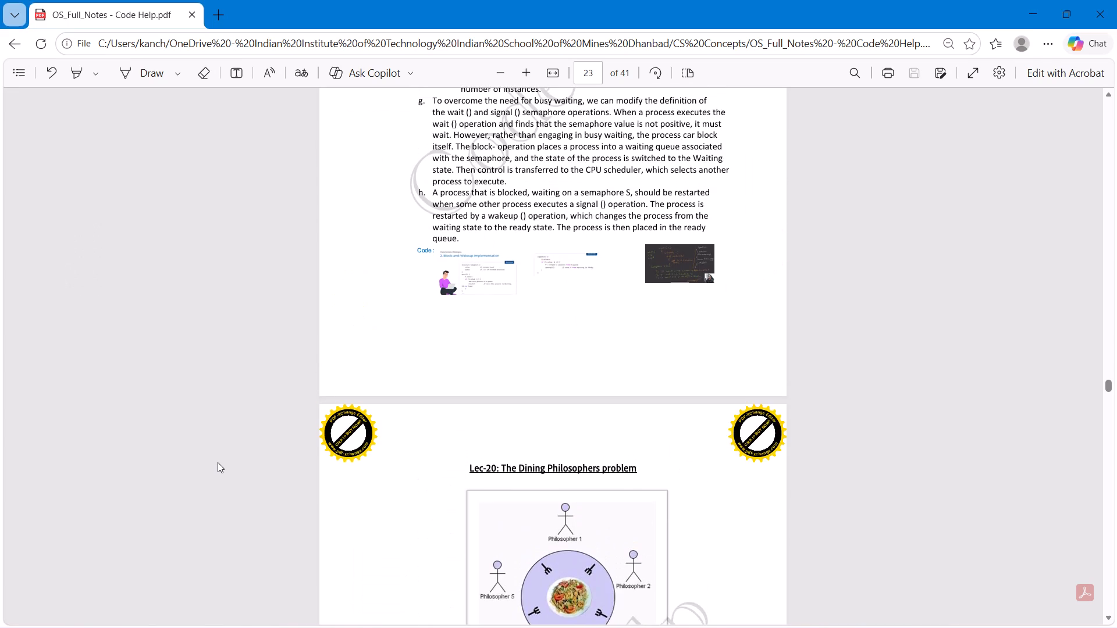
pyautogui.scroll(-3, 218, 462)
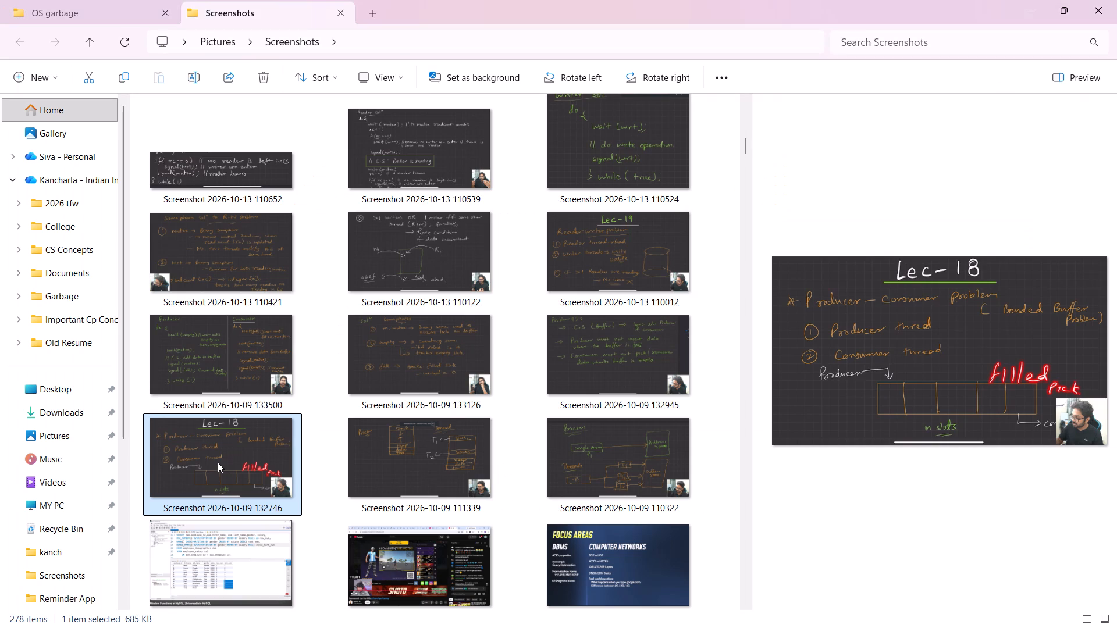
pyautogui.scroll(5, 218, 462)
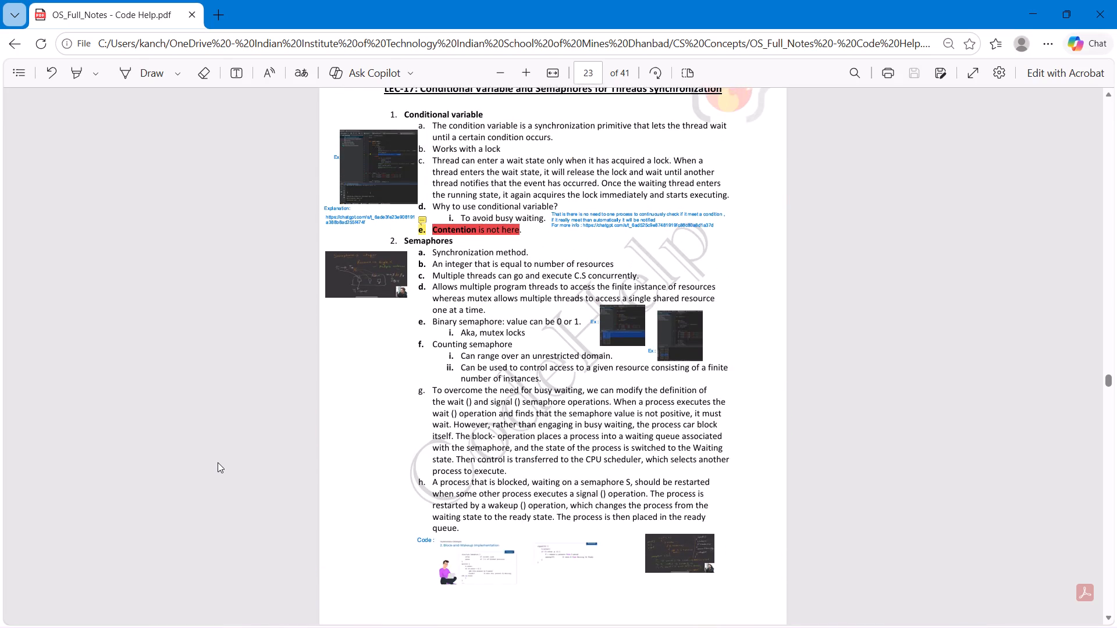
pyautogui.scroll(-7, 218, 462)
pyautogui.scroll(5, 218, 462)
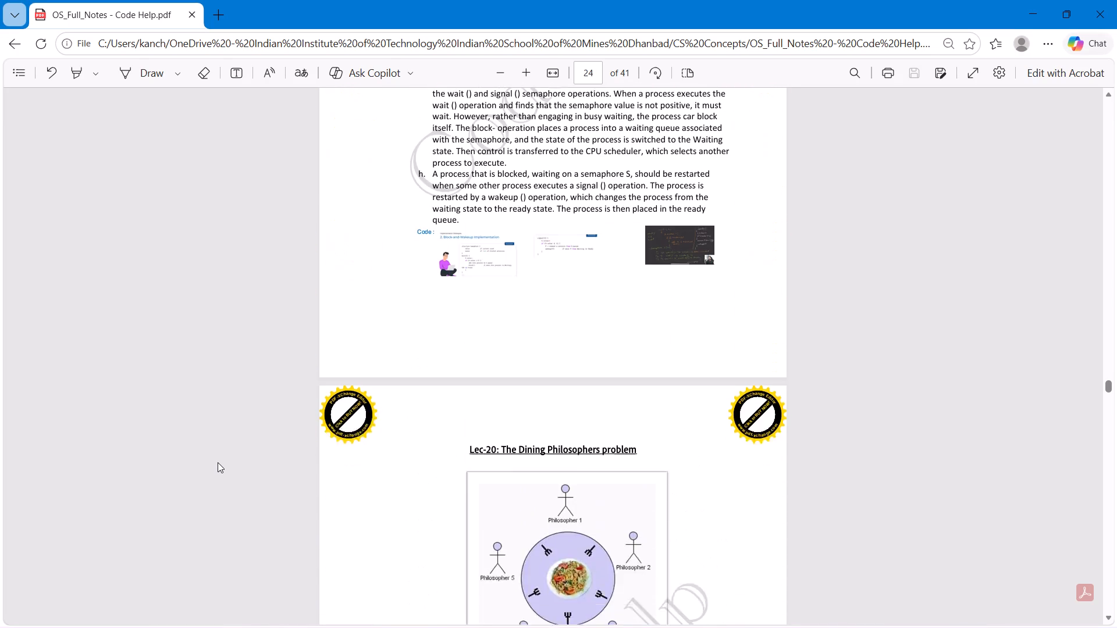
pyautogui.scroll(1, 218, 462)
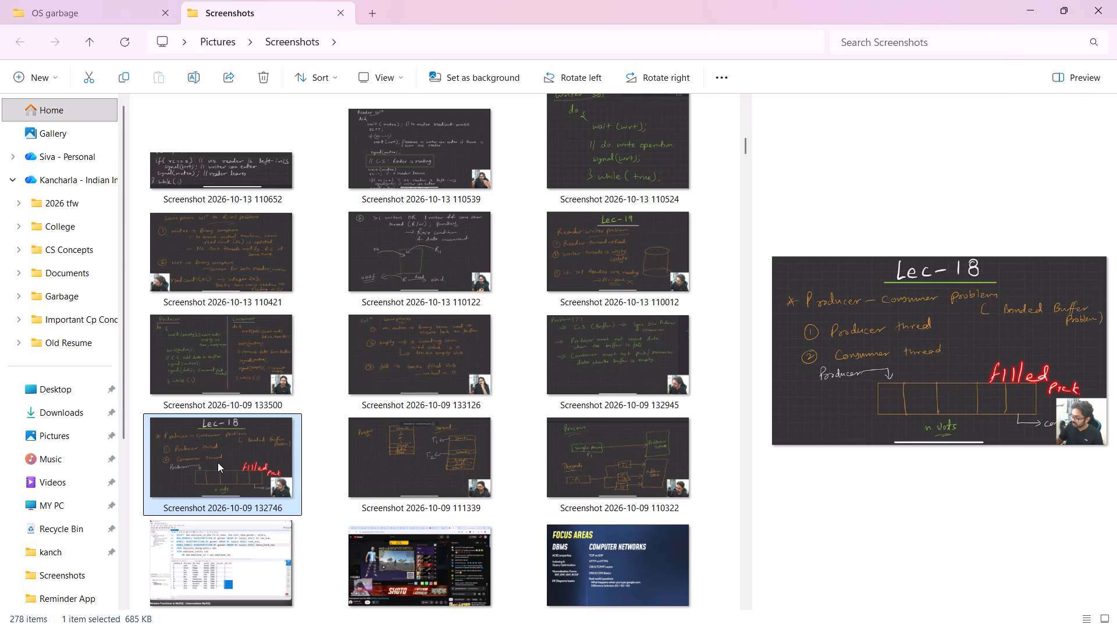
pyautogui.scroll(-7, 218, 462)
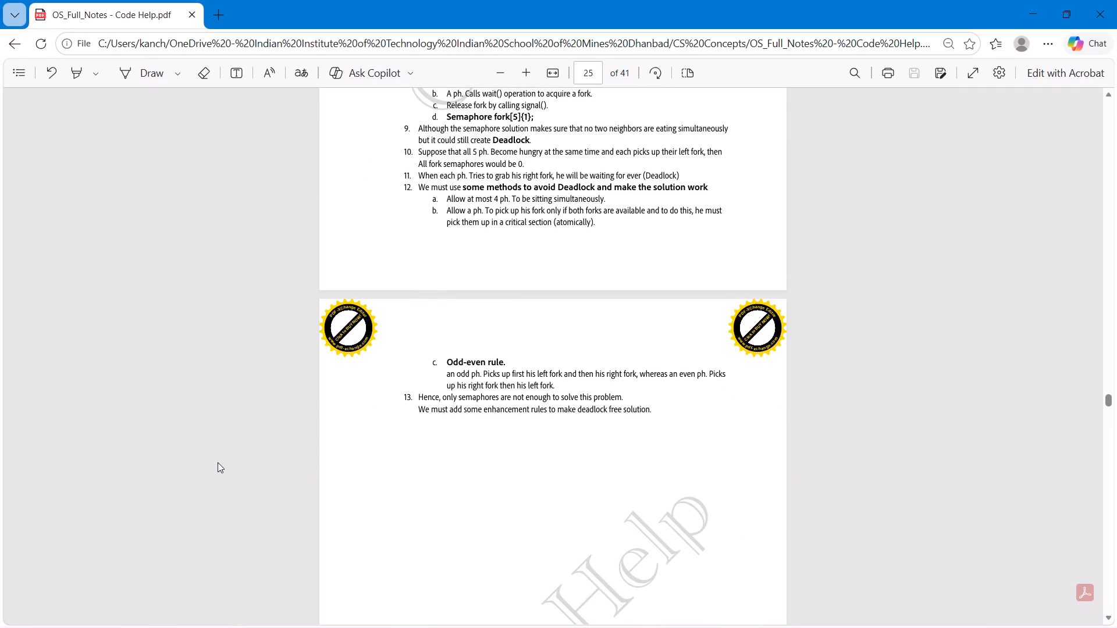
pyautogui.scroll(-8, 218, 462)
pyautogui.scroll(2, 218, 462)
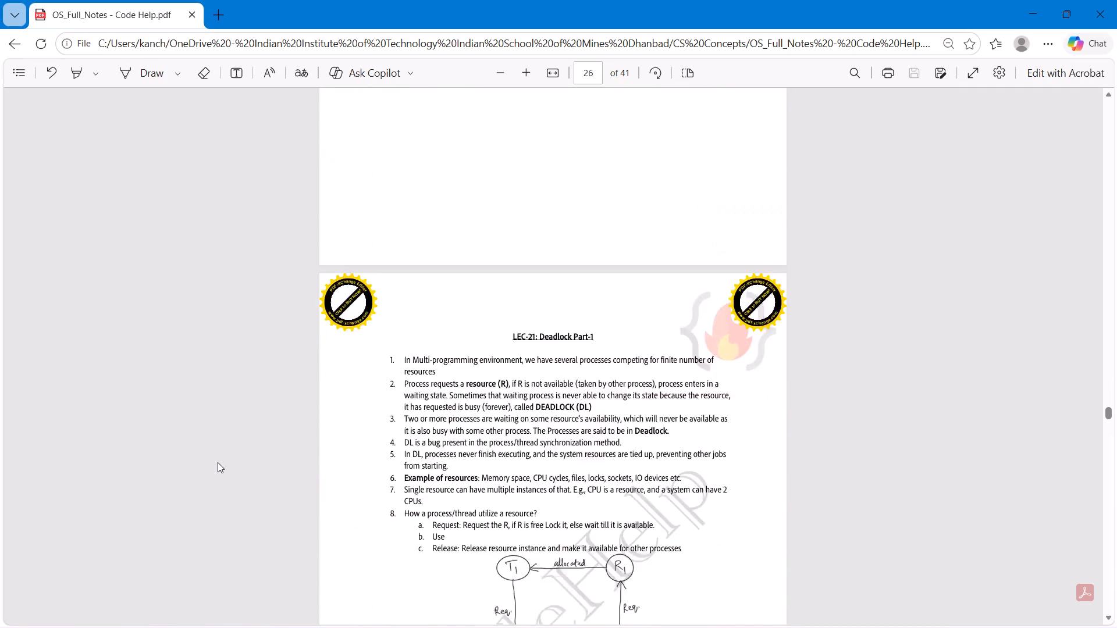
pyautogui.scroll(4, 218, 462)
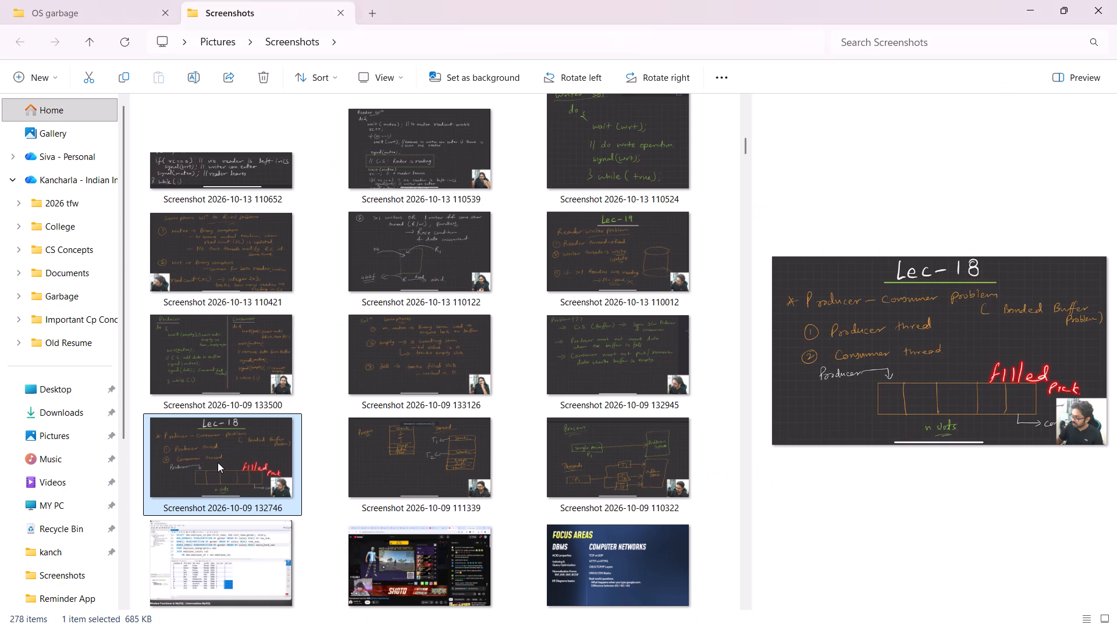
# In the Screenshots folder, preview the producer-consumer captures 132945, 133126, 133500 and 132746 from 2026-10-09.
pyautogui.click(621, 363)
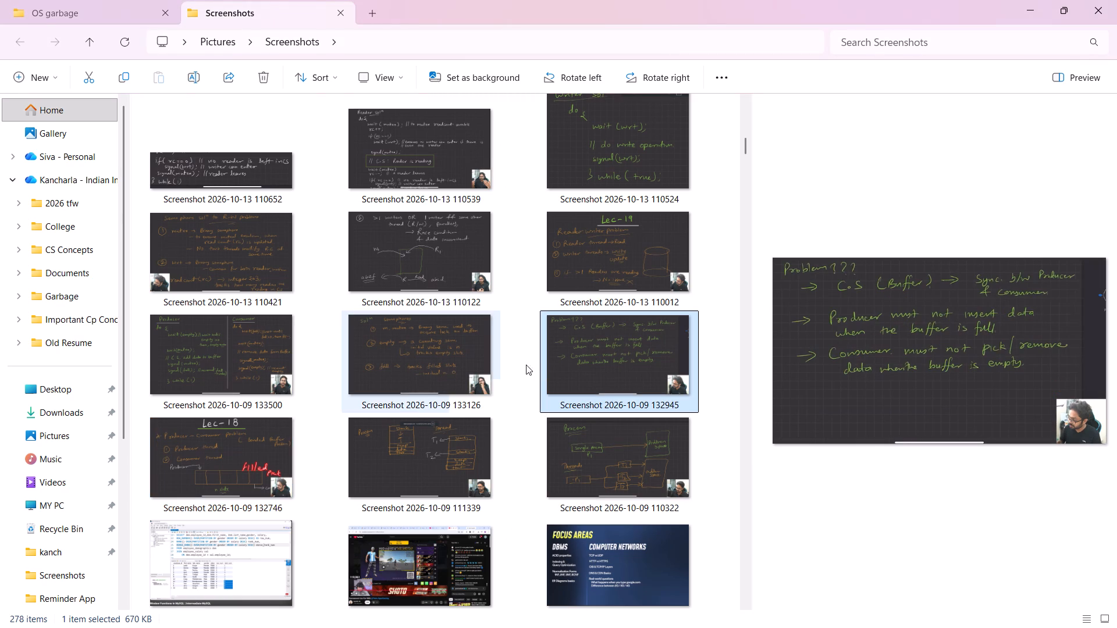
pyautogui.click(436, 363)
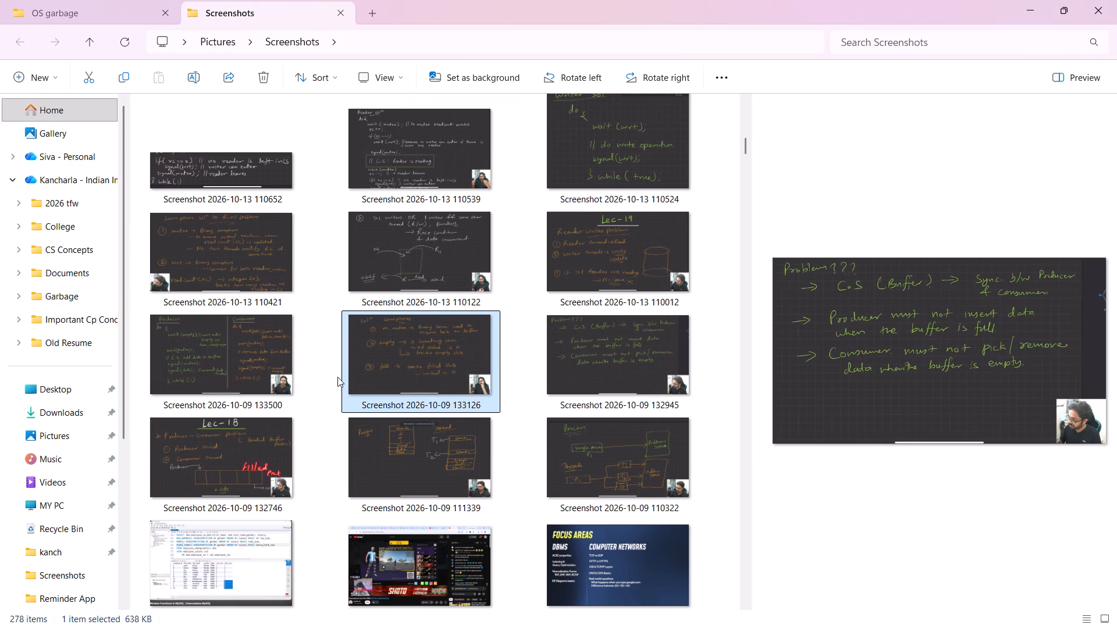
pyautogui.click(262, 375)
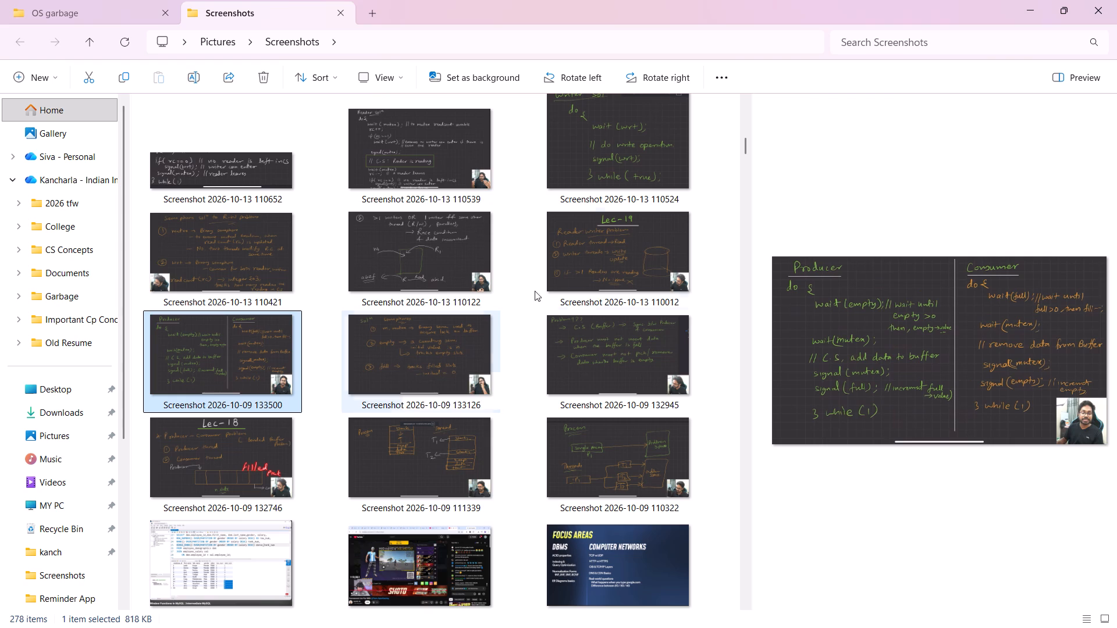
pyautogui.click(247, 462)
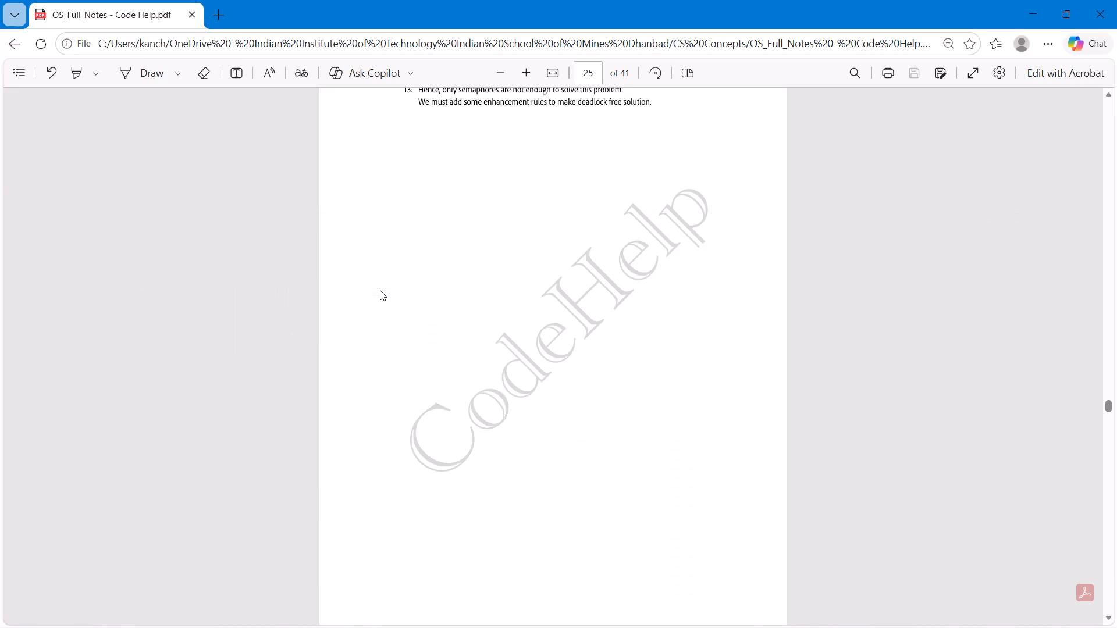
# Open the OS_Full_Notes PDF from the desktop in PDF-XChange Editor.
pyautogui.scroll(1, 357, 237)
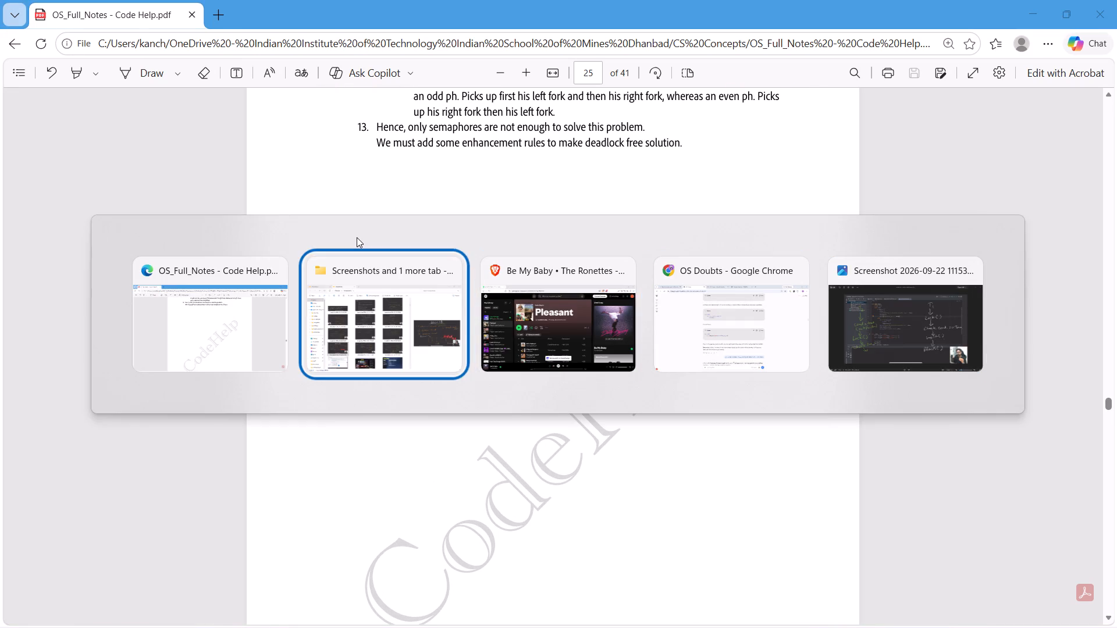
pyautogui.click(1116, 0)
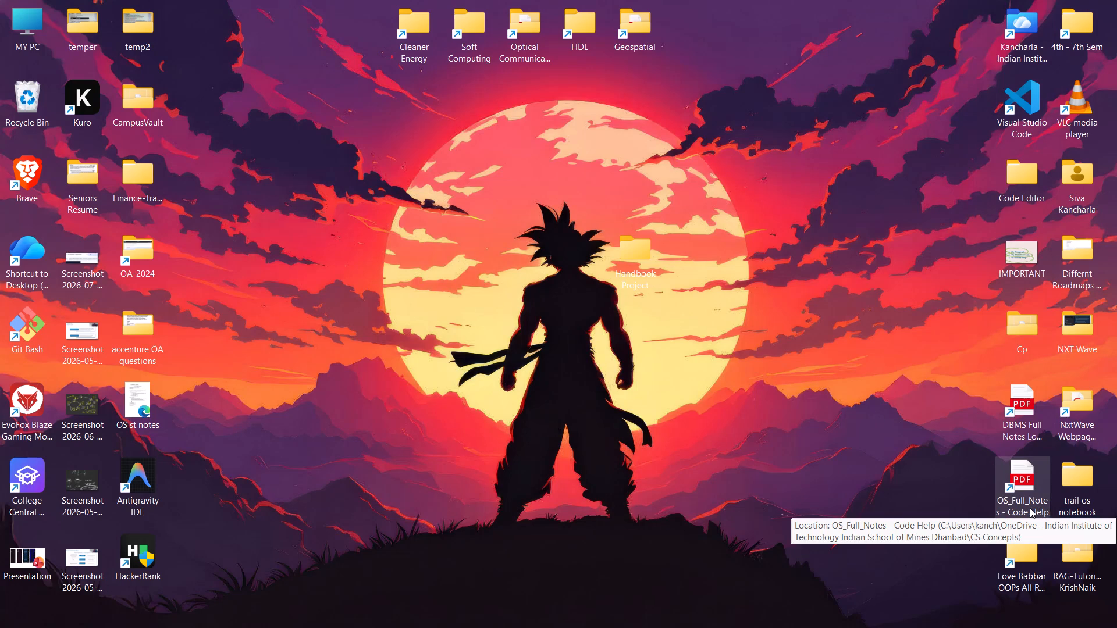
pyautogui.rightClick(1034, 508)
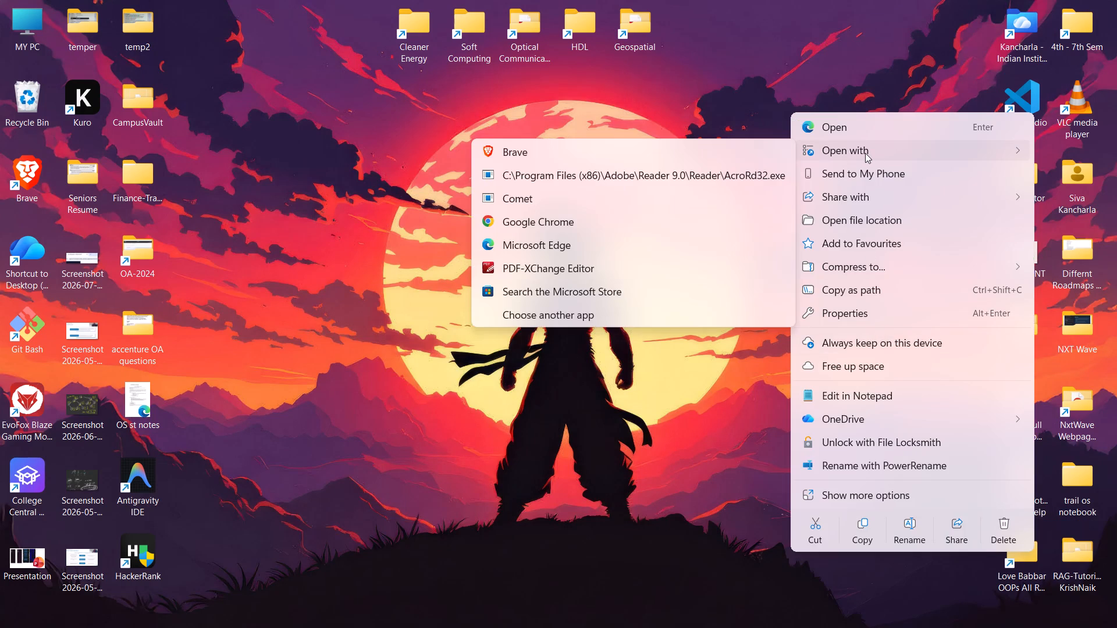
pyautogui.click(542, 271)
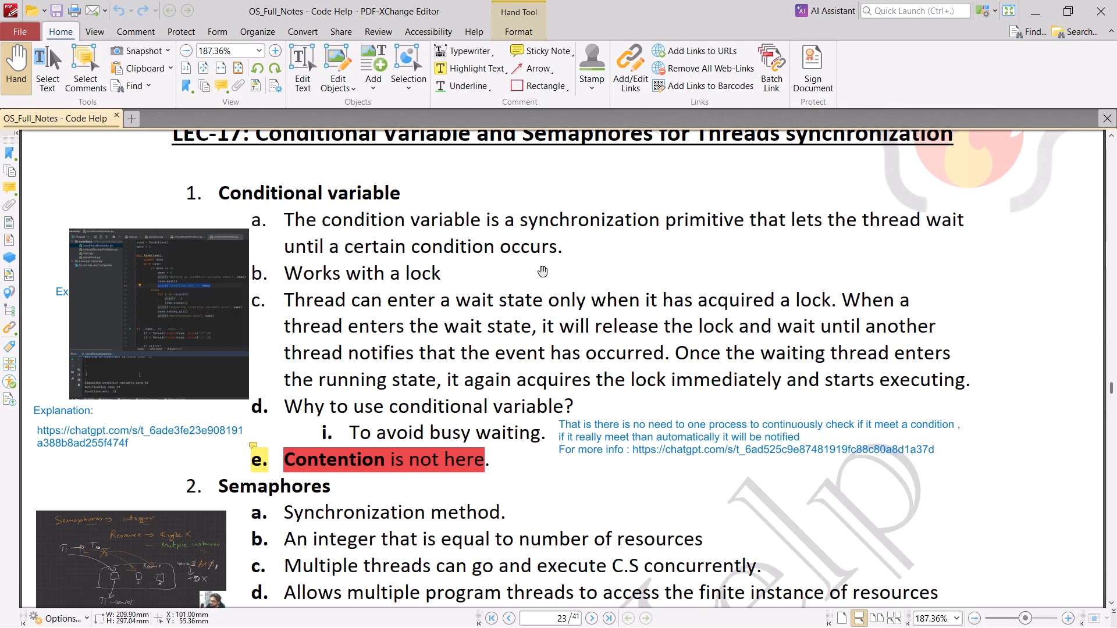
# Look through pages 23 to 26 for blank space to hold the Lec-18 captures, checking around the end of Lec-20.
pyautogui.scroll(-6, 542, 271)
pyautogui.keyDown('ctrl'); pyautogui.scroll(-1, 542, 271); pyautogui.keyUp('ctrl')
pyautogui.scroll(-6, 542, 271)
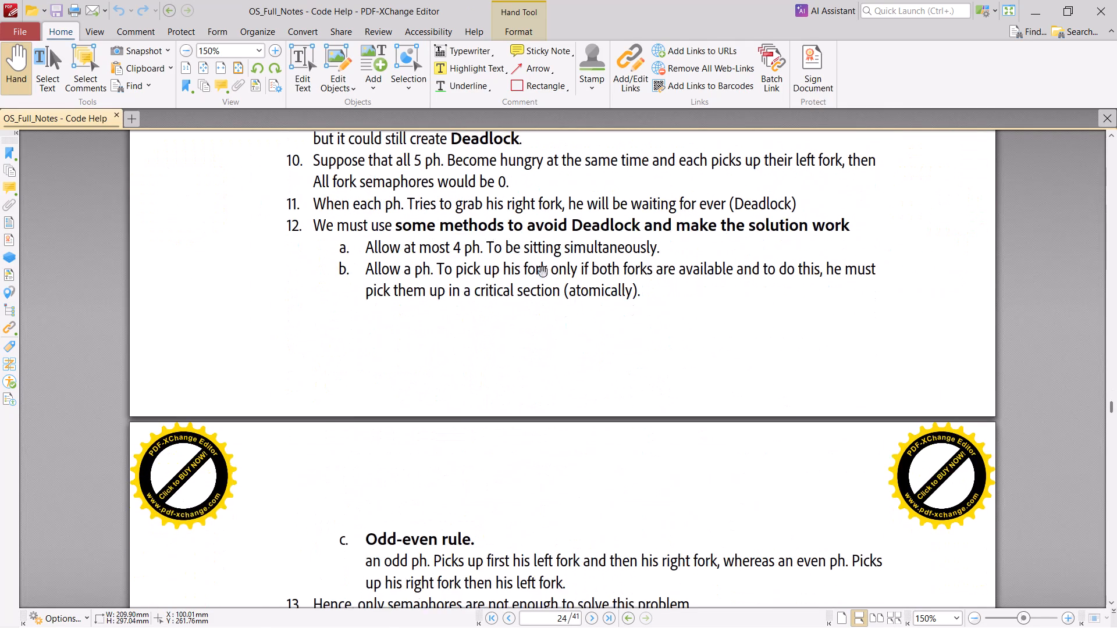
pyautogui.scroll(-2, 542, 271)
pyautogui.scroll(2, 542, 271)
pyautogui.keyDown('ctrl'); pyautogui.scroll(-2, 542, 271); pyautogui.keyUp('ctrl')
pyautogui.scroll(1, 542, 271)
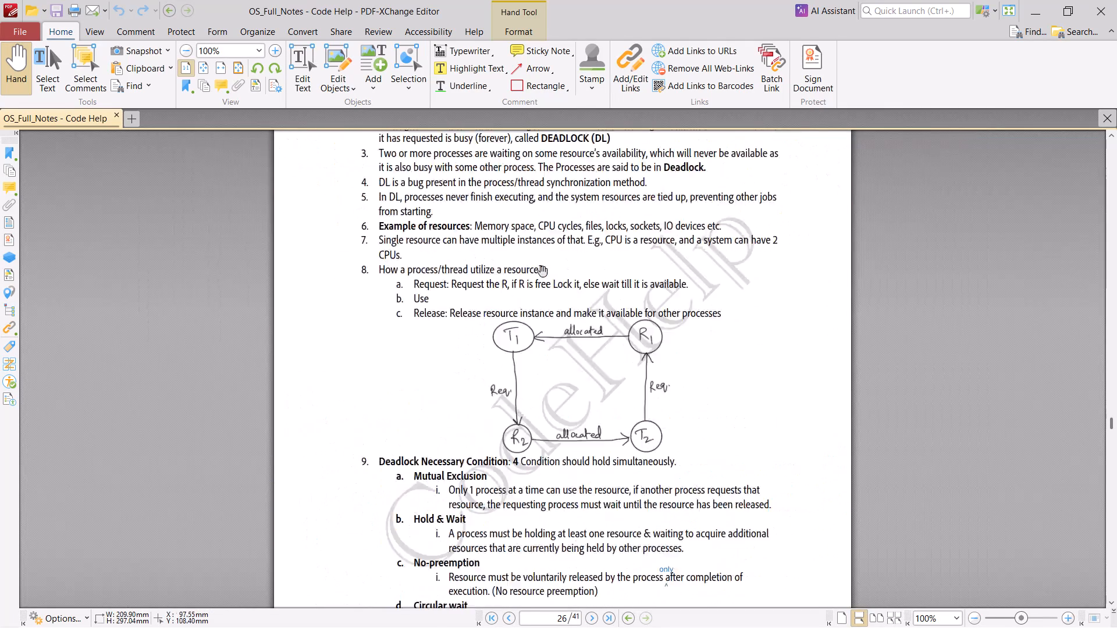
pyautogui.scroll(6, 542, 271)
pyautogui.hscroll(1, 542, 271)
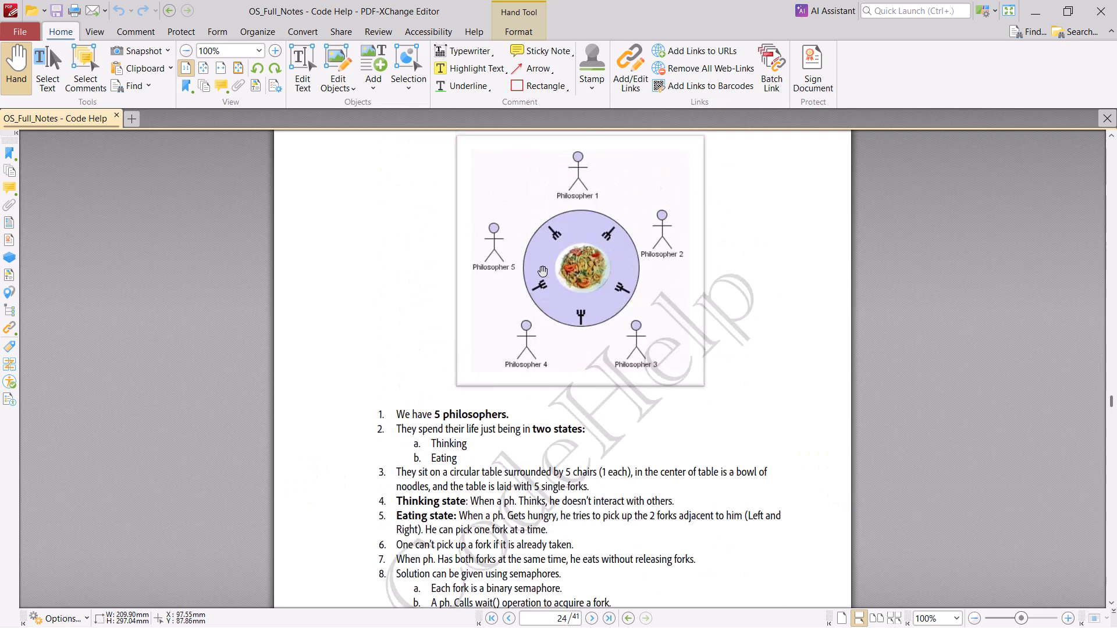
pyautogui.hscroll(1, 542, 271)
pyautogui.keyDown('ctrl'); pyautogui.scroll(1, 542, 271); pyautogui.keyUp('ctrl')
pyautogui.scroll(1, 542, 271)
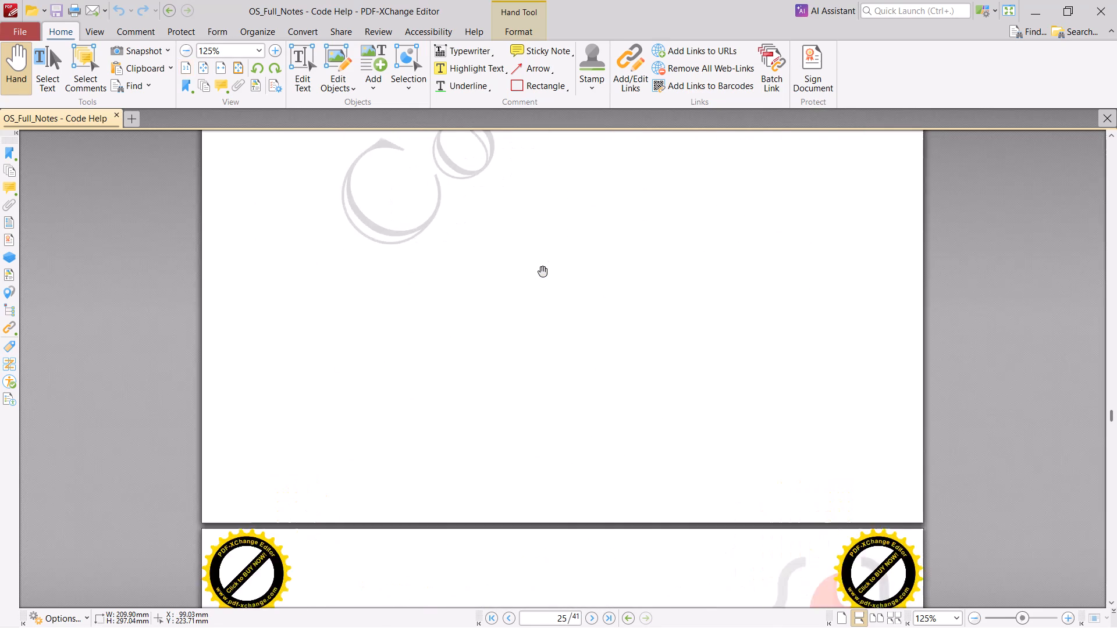
pyautogui.scroll(1, 542, 271)
pyautogui.scroll(3, 401, 287)
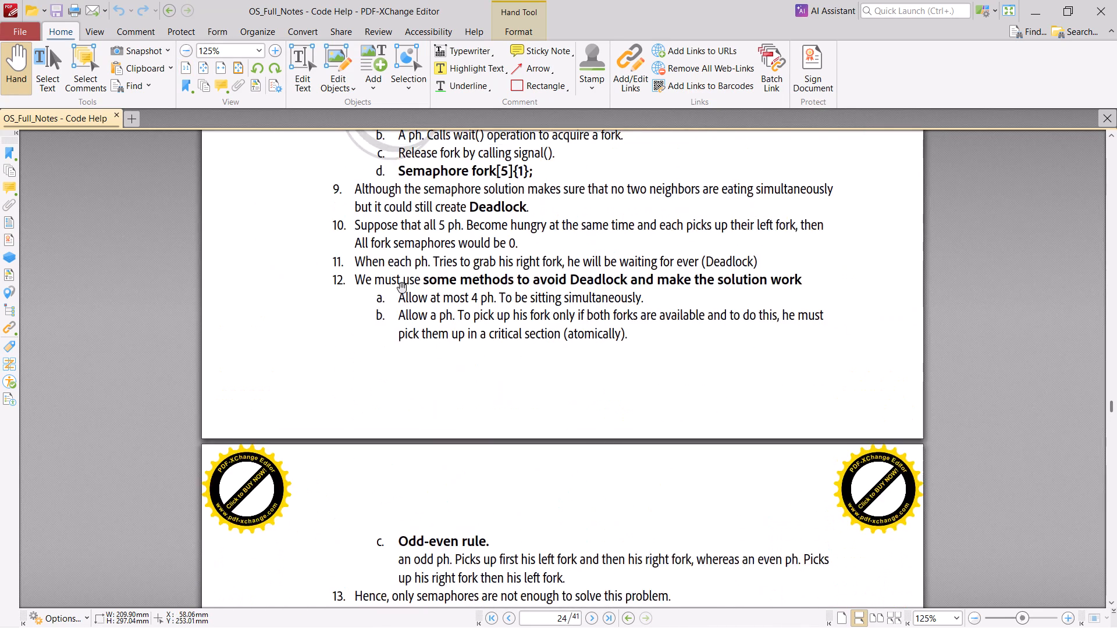
pyautogui.scroll(-4, 401, 287)
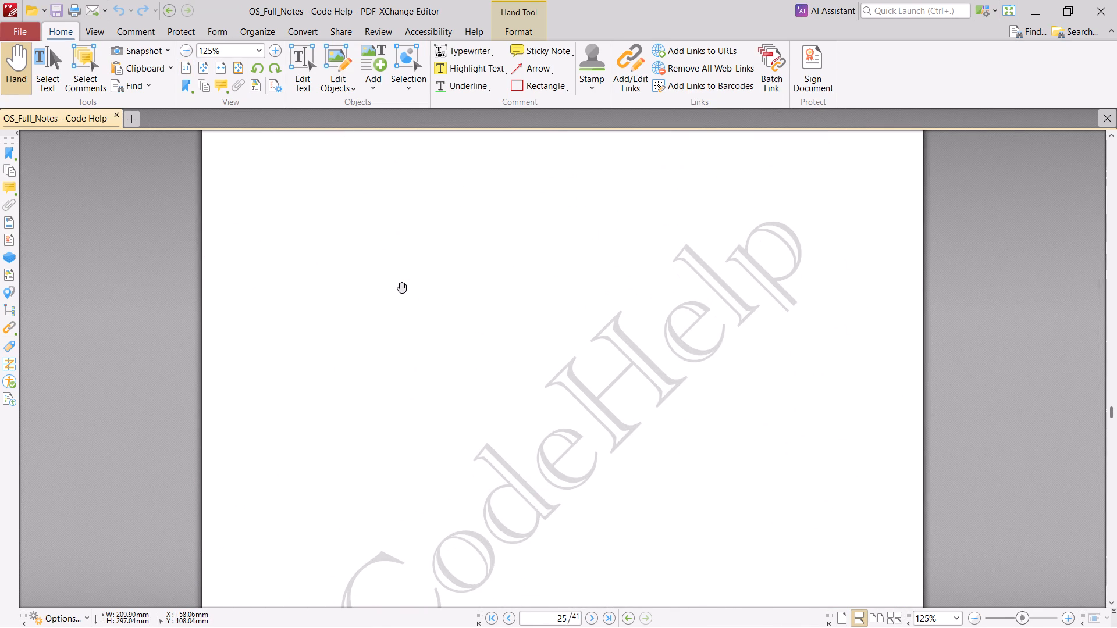
pyautogui.hscroll(1, 401, 287)
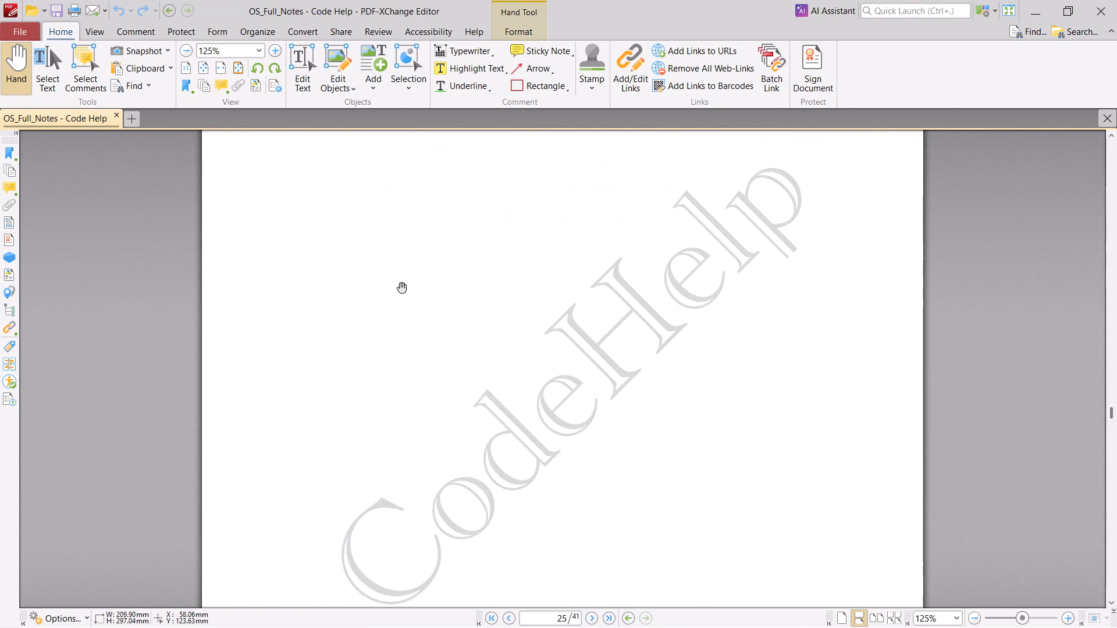
pyautogui.scroll(-2, 401, 287)
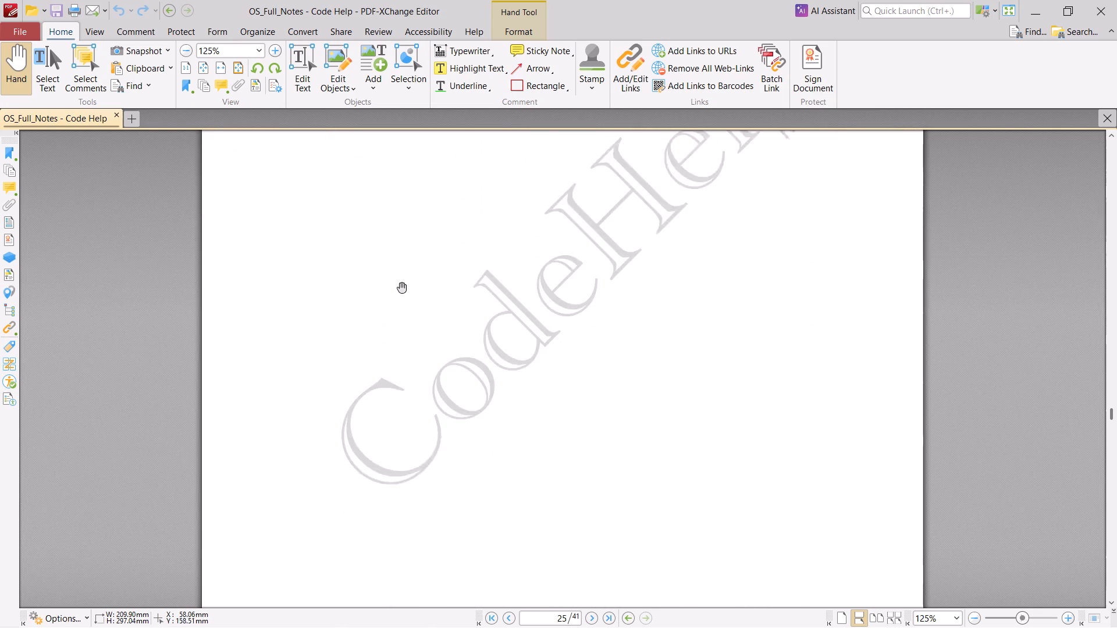
pyautogui.scroll(-3, 401, 287)
pyautogui.scroll(1, 401, 287)
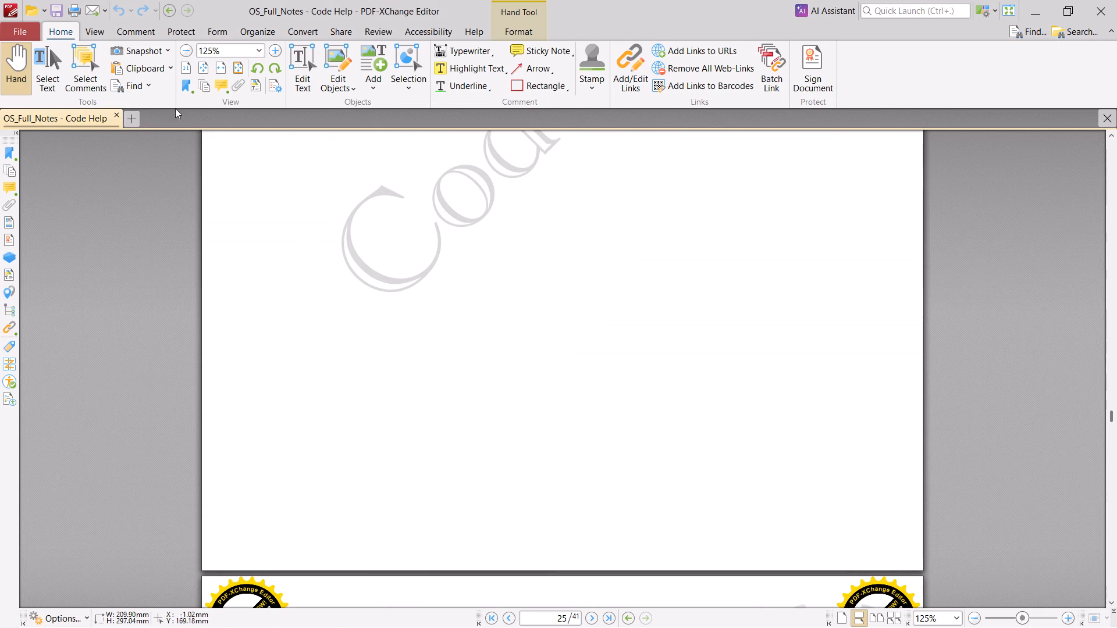
pyautogui.click(383, 84)
pyautogui.click(355, 100)
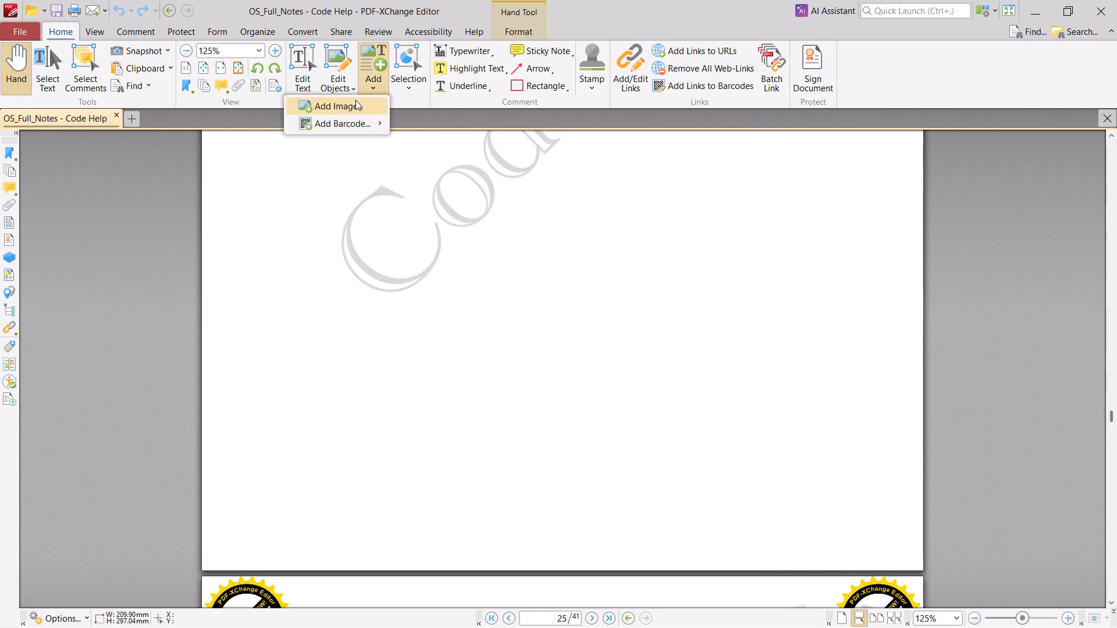
pyautogui.moveTo(229, 363); pyautogui.dragTo(368, 466)
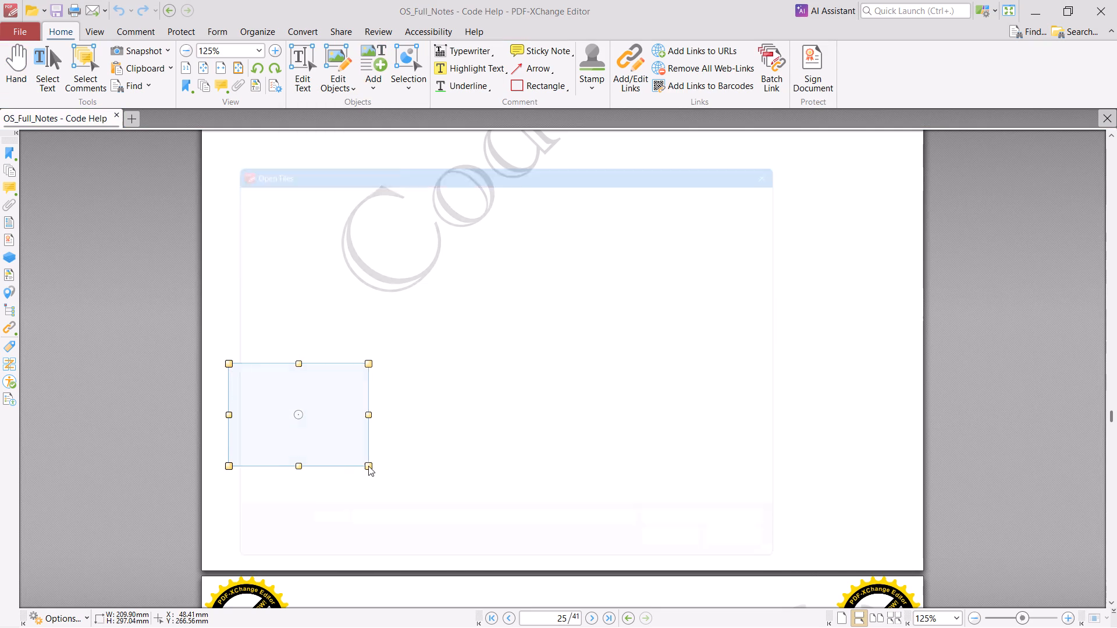
pyautogui.scroll(-3, 515, 374)
pyautogui.scroll(1, 515, 374)
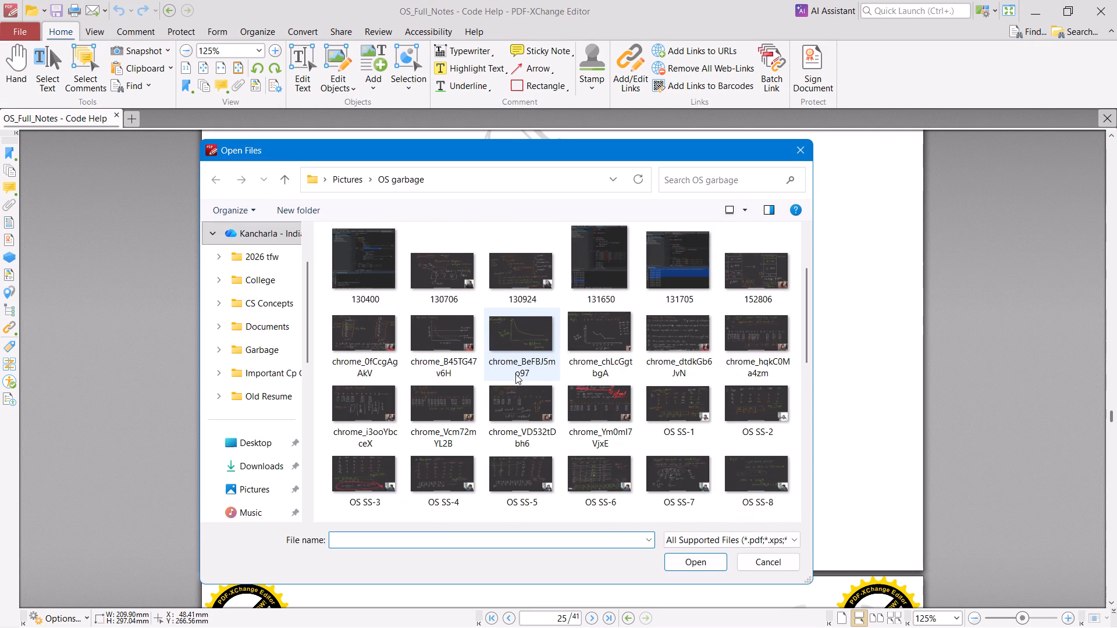
pyautogui.click(353, 185)
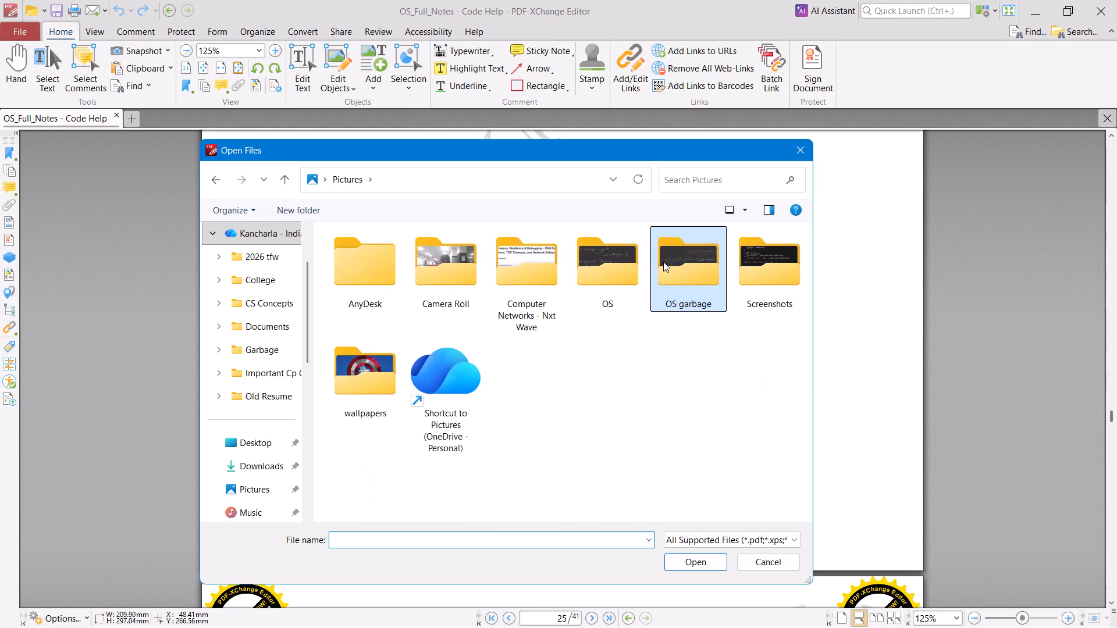
pyautogui.doubleClick(757, 279)
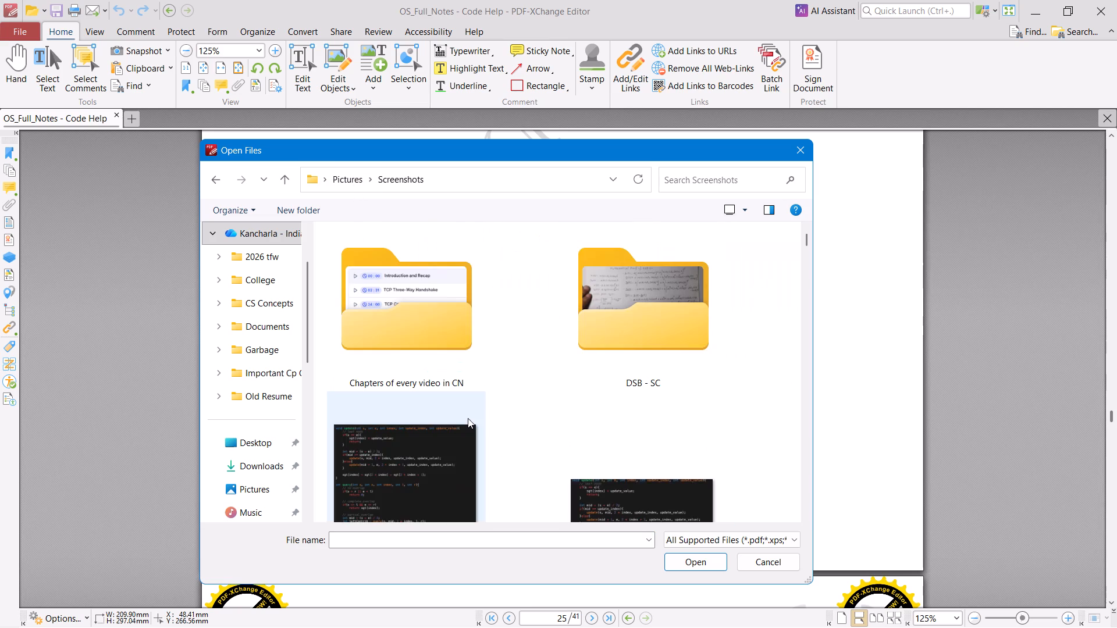
pyautogui.scroll(-8, 468, 418)
pyautogui.scroll(1, 468, 418)
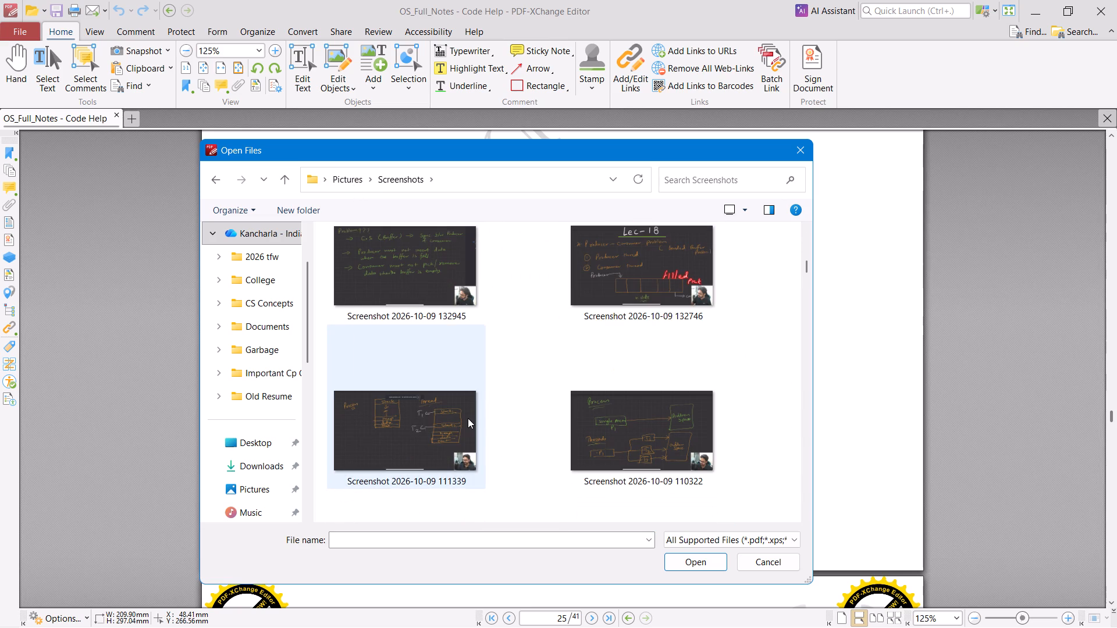
pyautogui.scroll(1, 468, 418)
pyautogui.scroll(1, 576, 409)
pyautogui.click(639, 416)
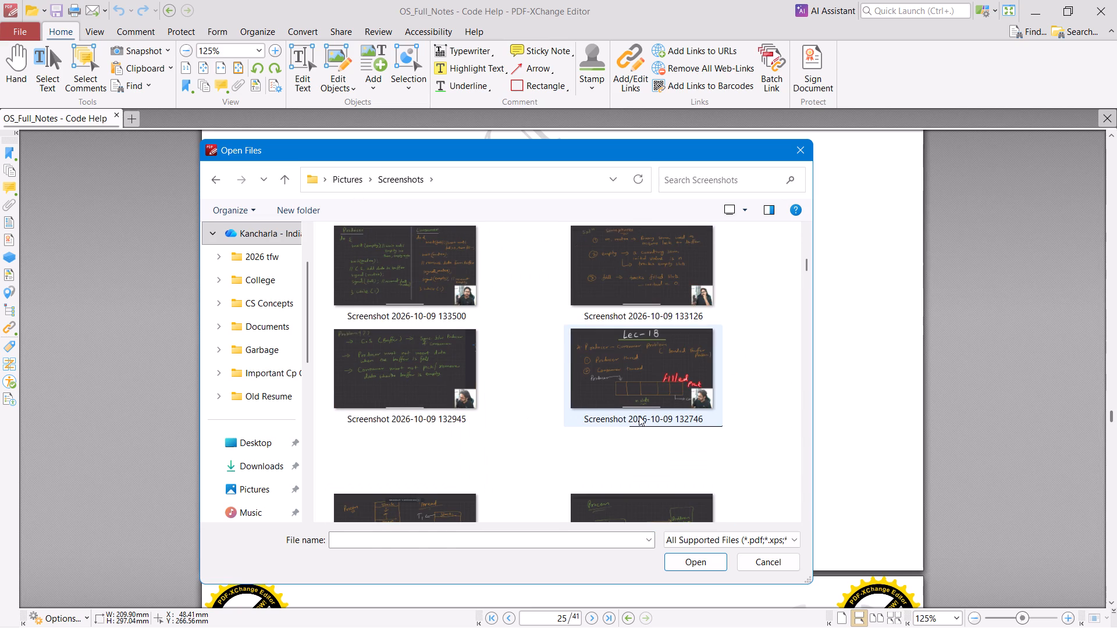
pyautogui.click(701, 564)
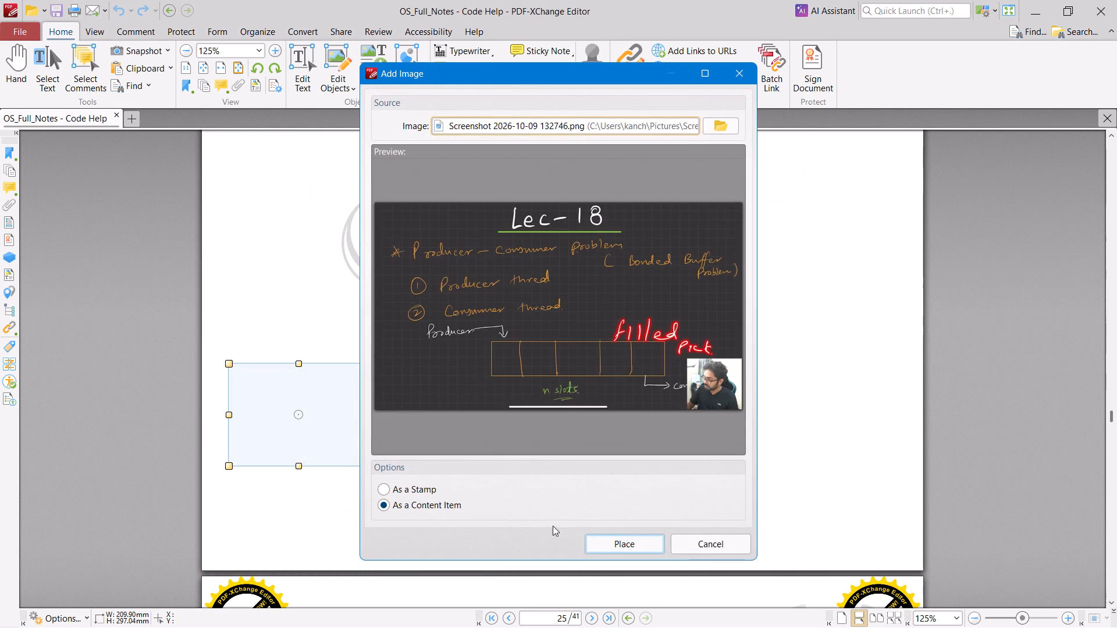
pyautogui.click(412, 493)
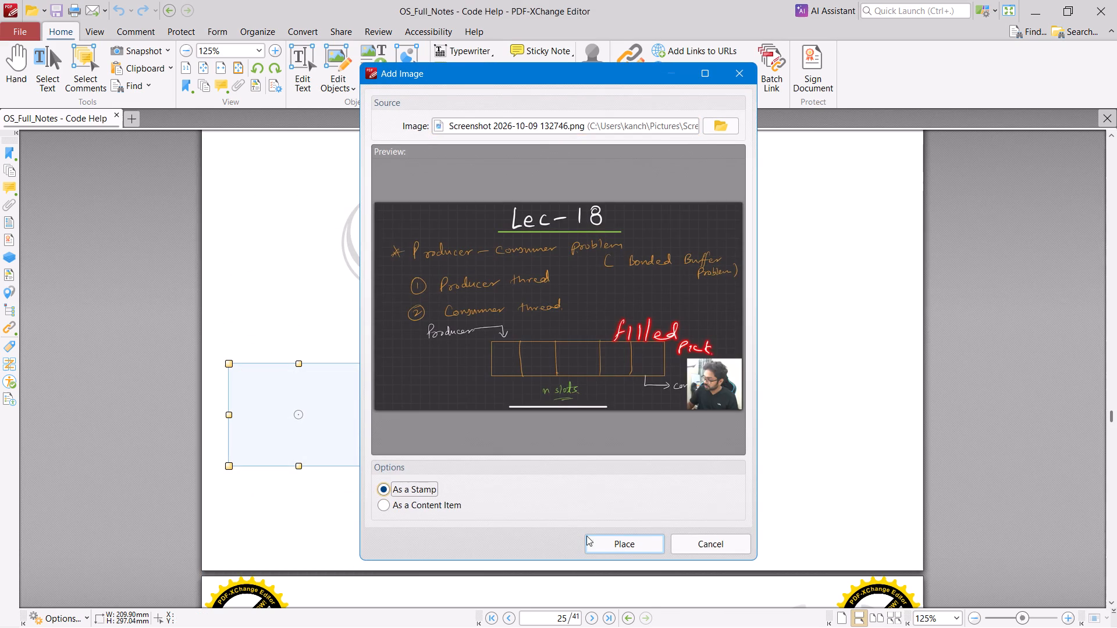
pyautogui.click(603, 544)
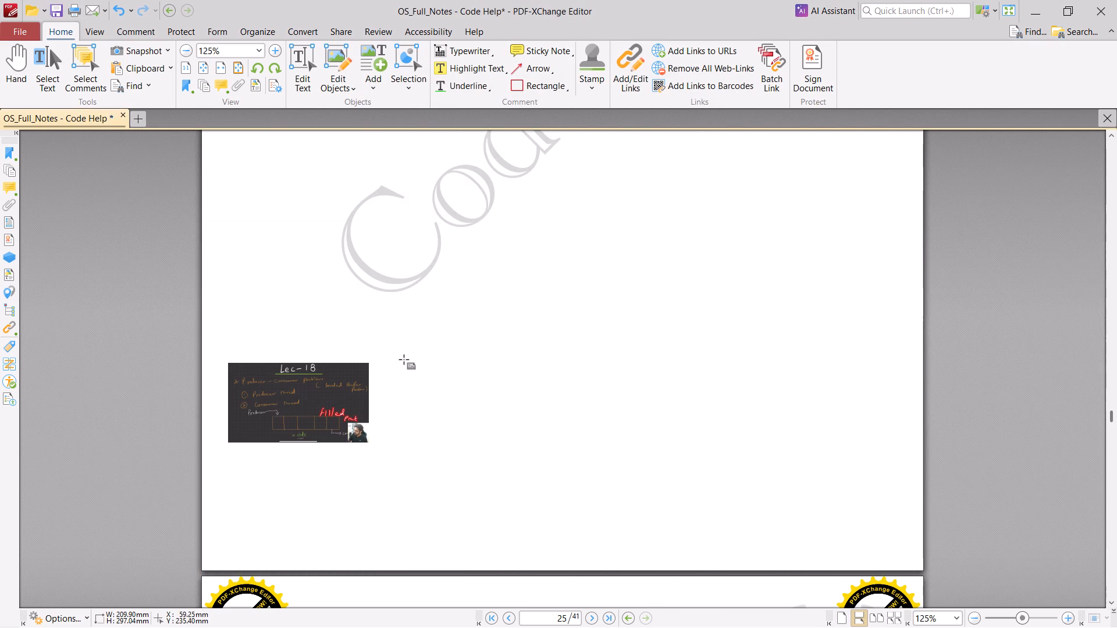
pyautogui.moveTo(396, 361); pyautogui.dragTo(525, 451)
pyautogui.scroll(-2, 698, 366)
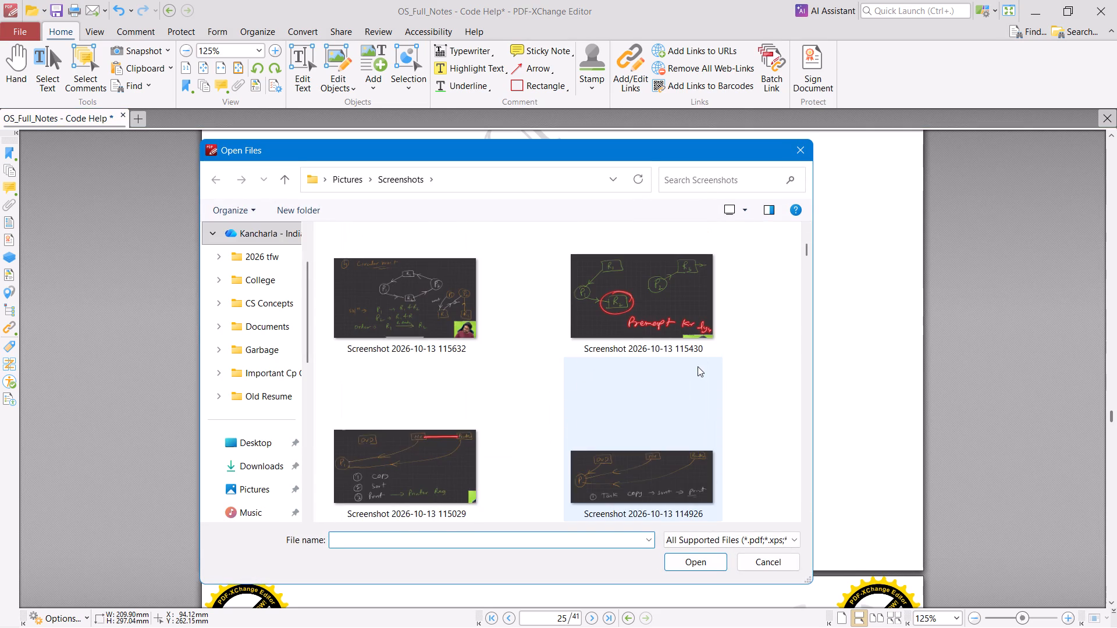
pyautogui.scroll(-2, 698, 366)
pyautogui.scroll(1, 698, 366)
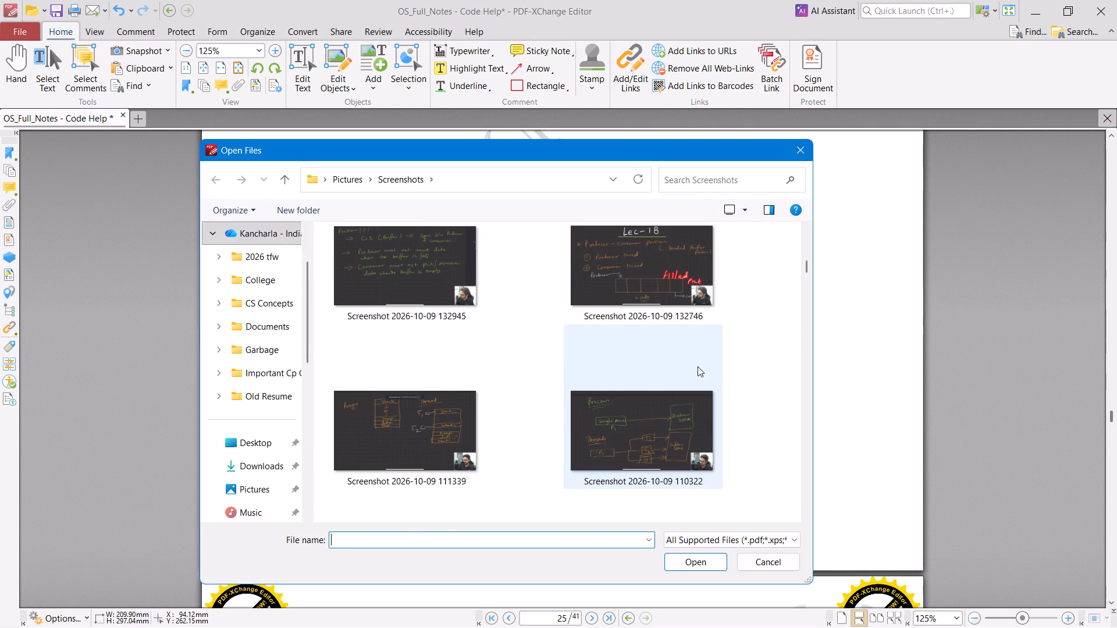
pyautogui.click(428, 306)
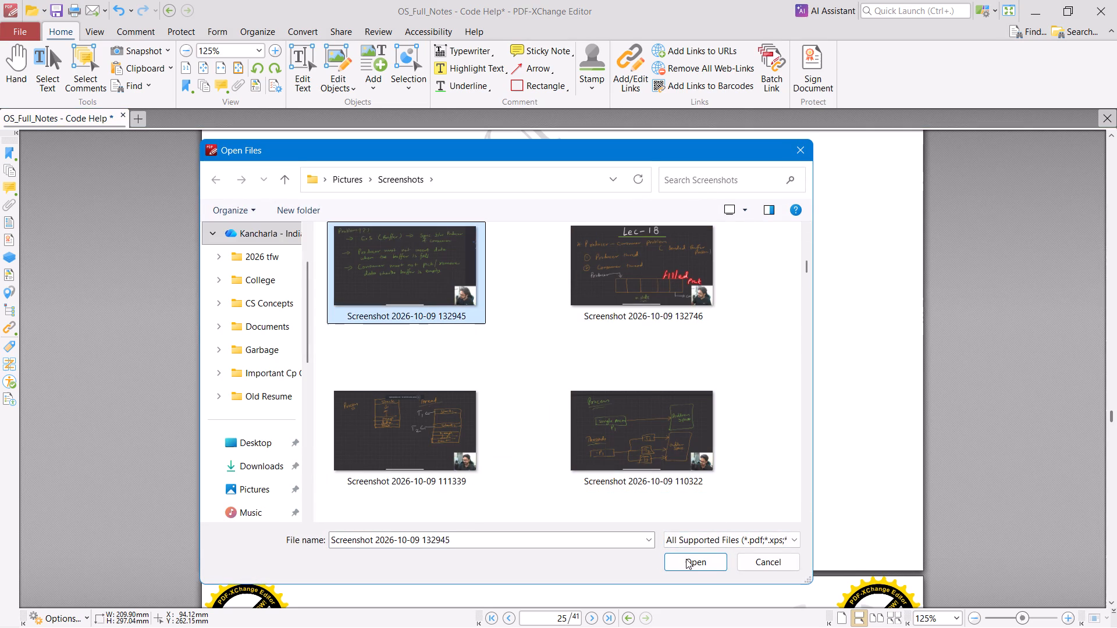
pyautogui.click(686, 559)
pyautogui.click(432, 487)
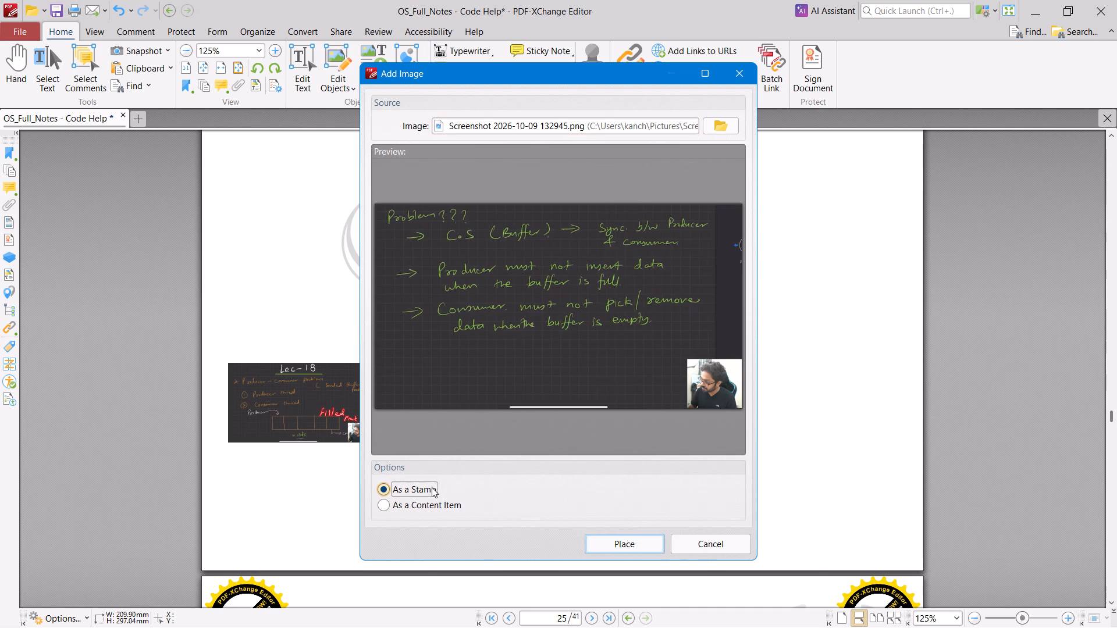
pyautogui.click(598, 543)
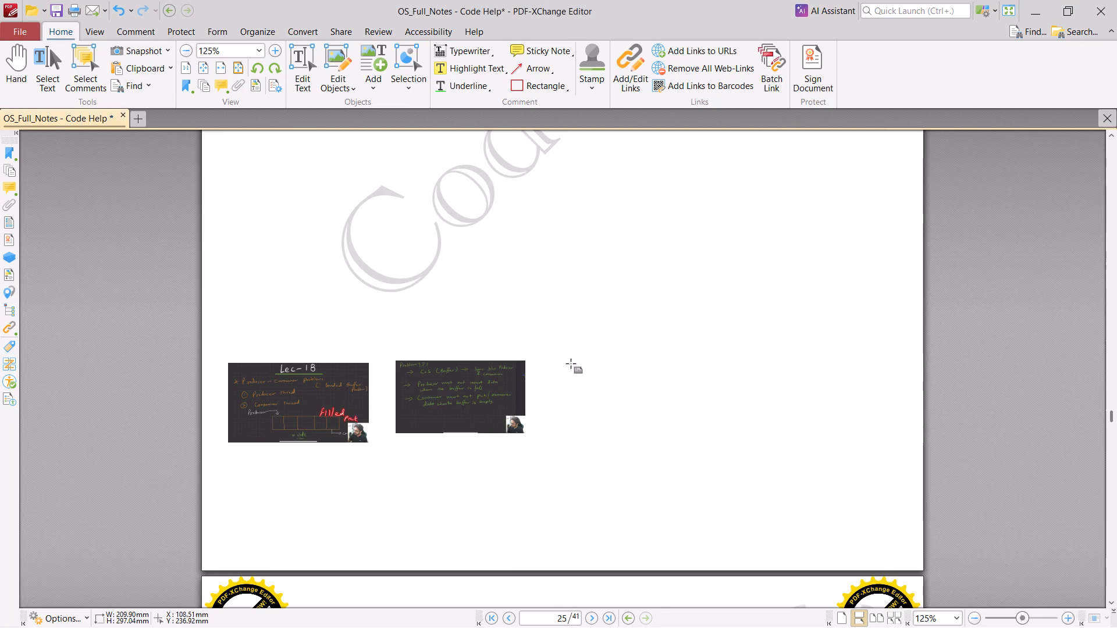
pyautogui.moveTo(549, 362); pyautogui.dragTo(678, 441)
pyautogui.scroll(-4, 415, 376)
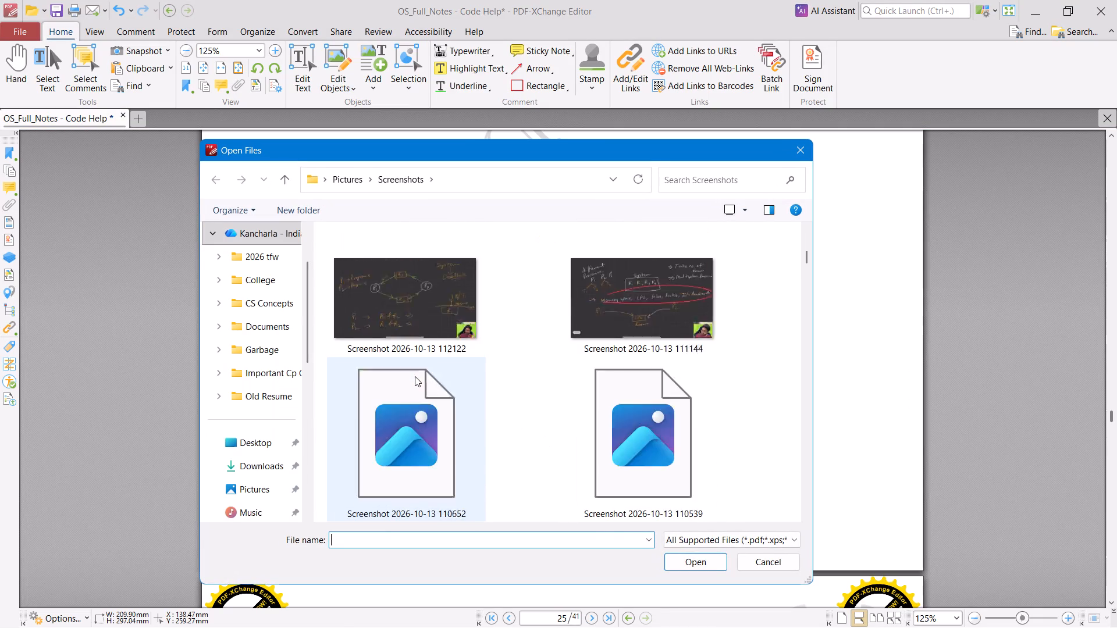
pyautogui.scroll(-1, 415, 376)
pyautogui.scroll(1, 451, 452)
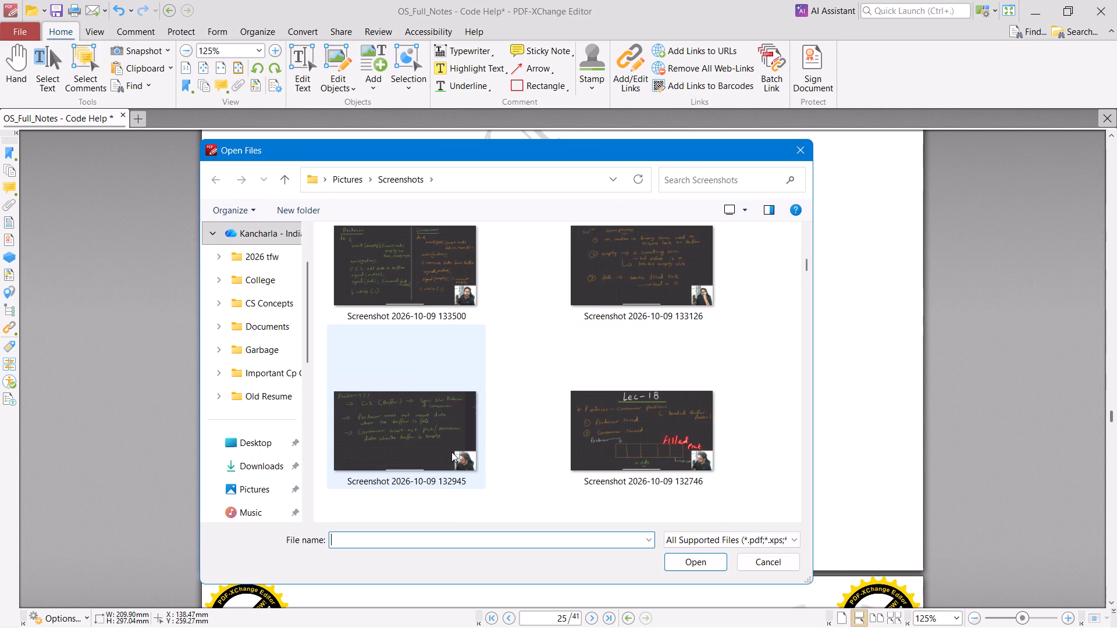
pyautogui.click(617, 271)
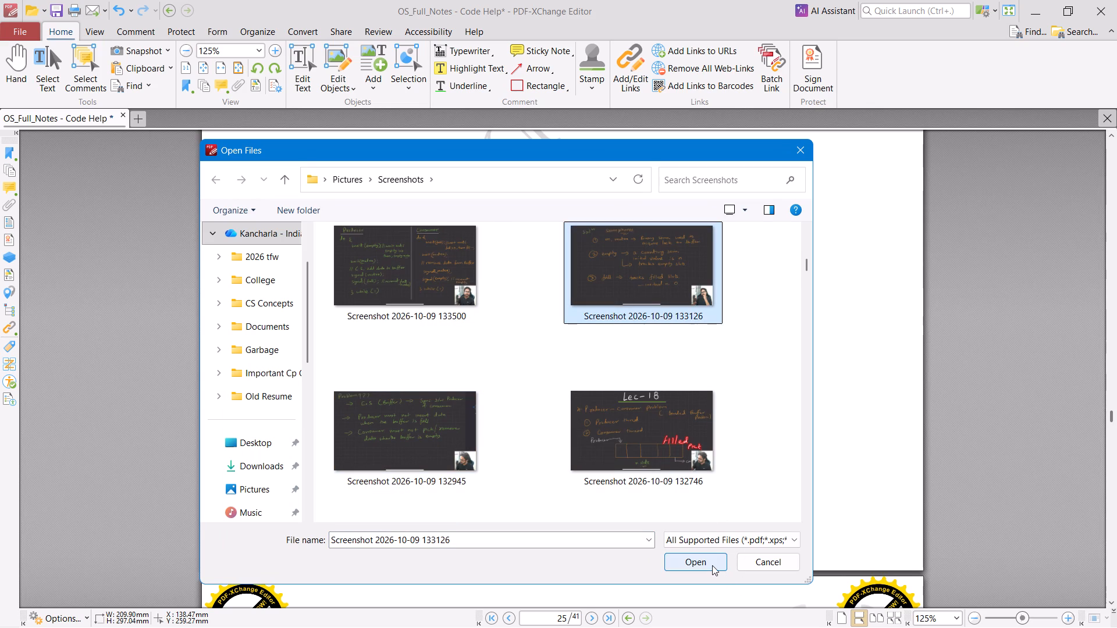
pyautogui.click(712, 565)
pyautogui.click(433, 489)
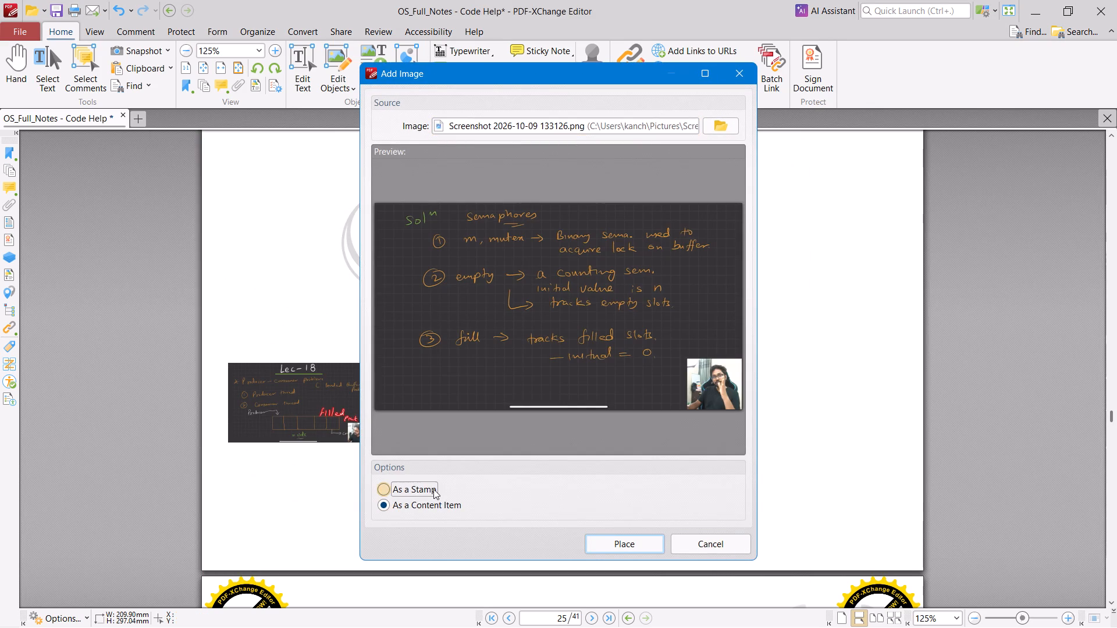
pyautogui.click(615, 543)
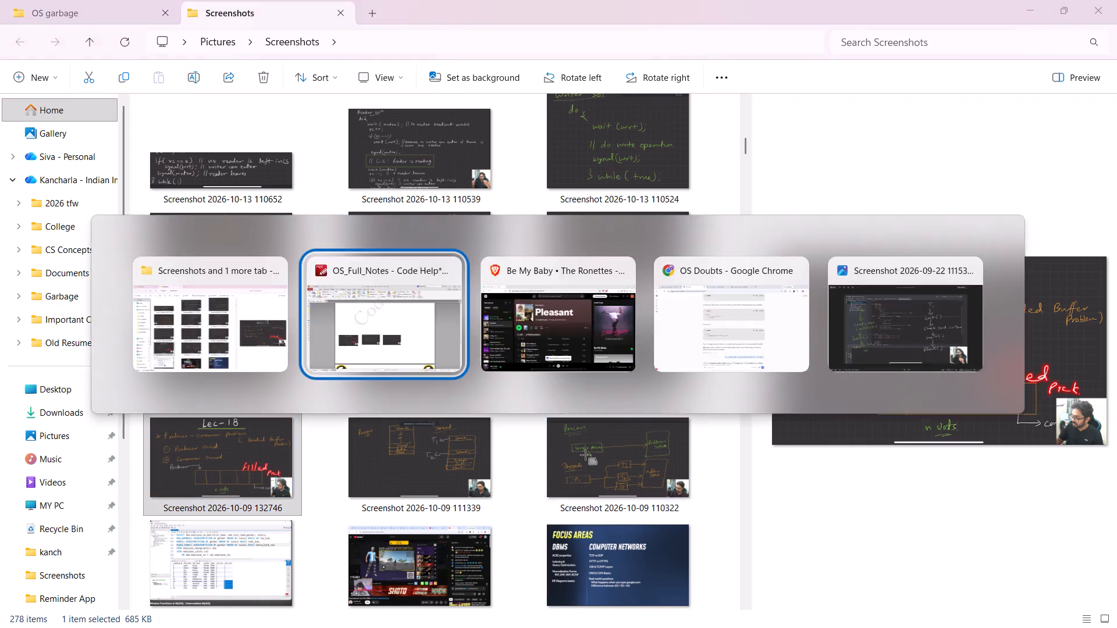
pyautogui.moveTo(698, 362); pyautogui.dragTo(806, 430)
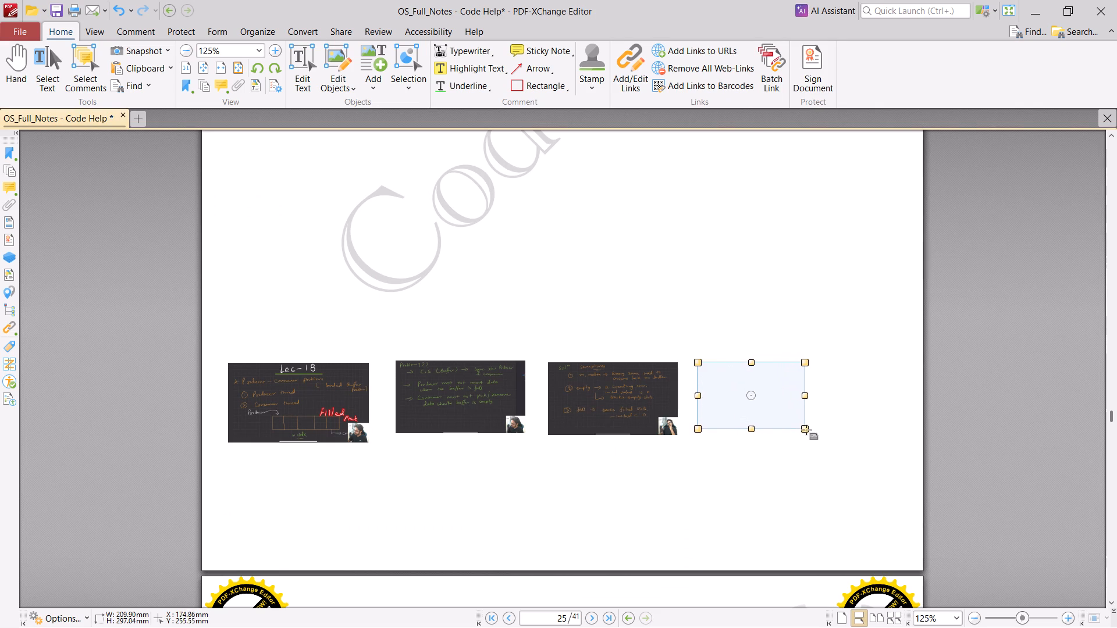
pyautogui.moveTo(806, 430); pyautogui.dragTo(833, 444)
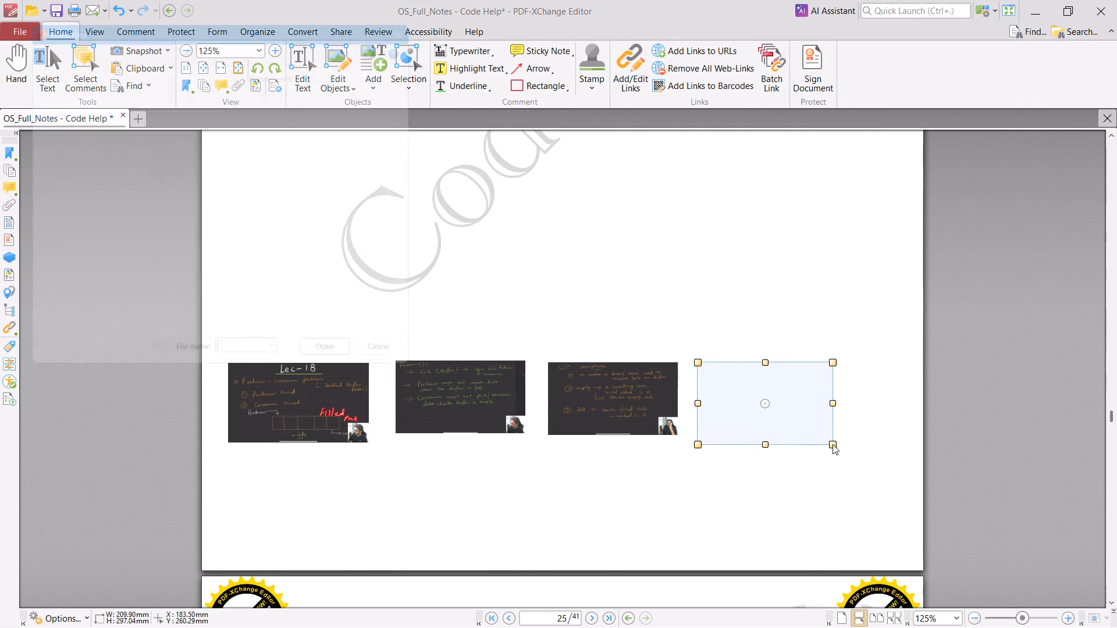
pyautogui.scroll(-3, 536, 403)
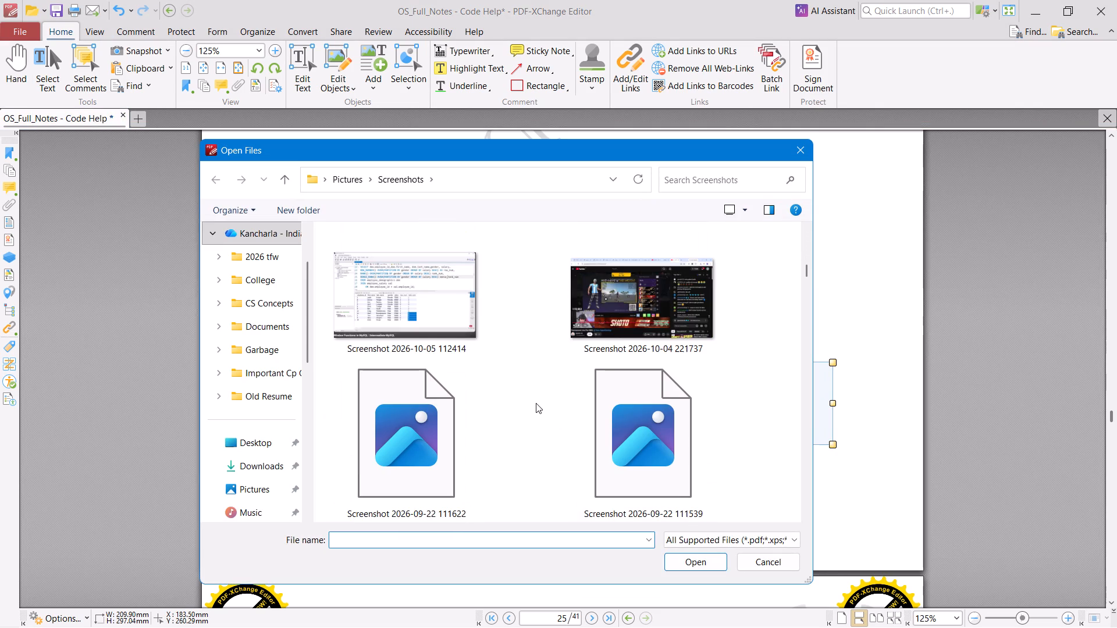
pyautogui.scroll(3, 536, 403)
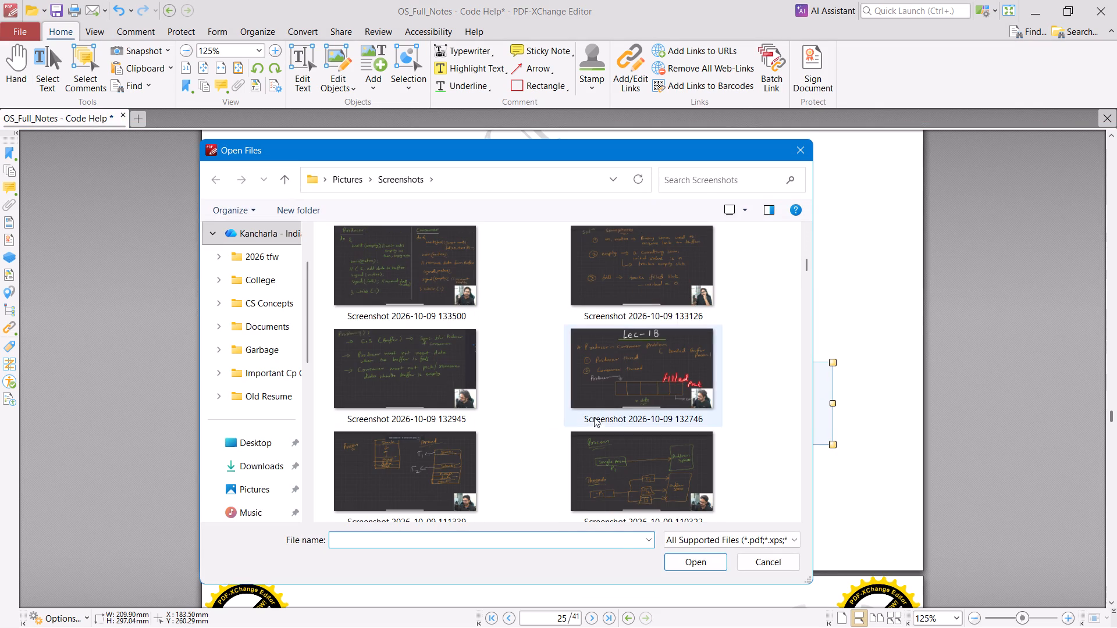
pyautogui.click(421, 267)
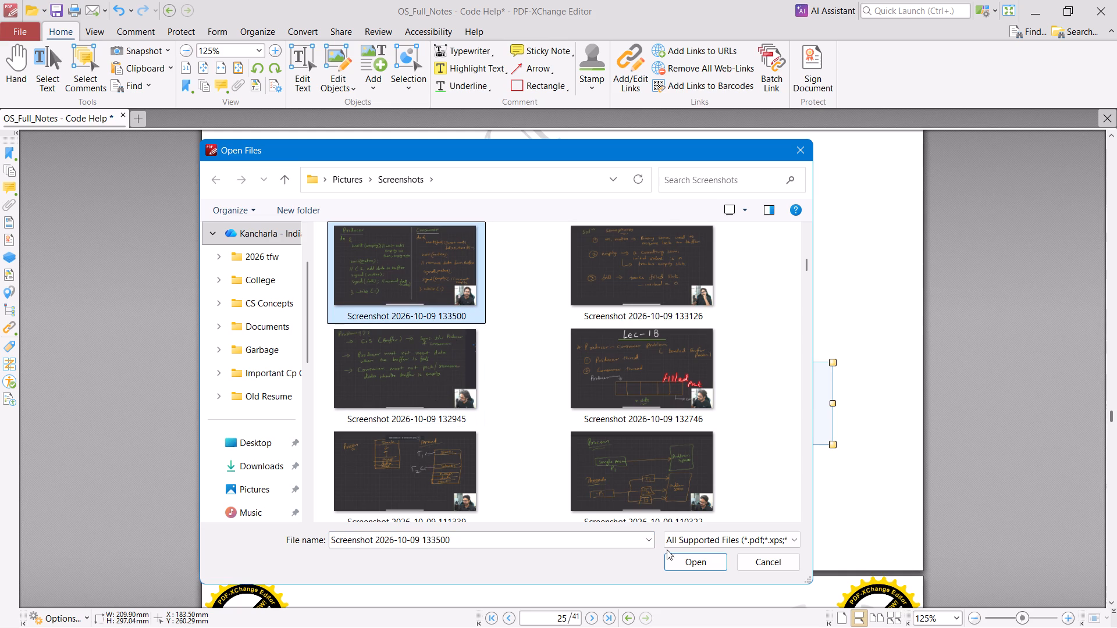
pyautogui.click(689, 563)
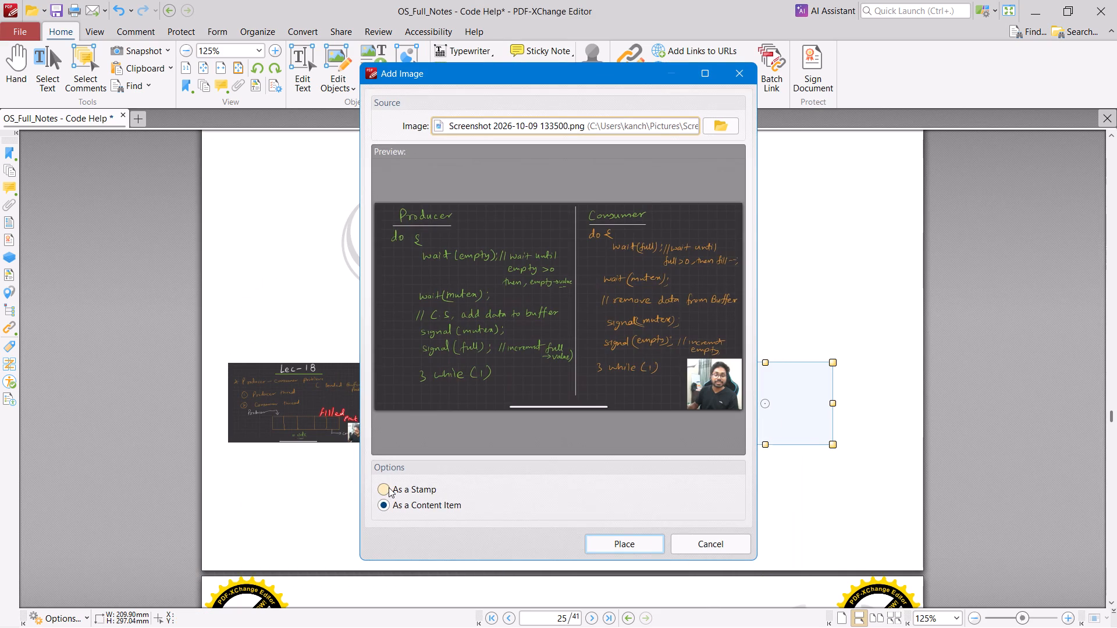
pyautogui.click(389, 487)
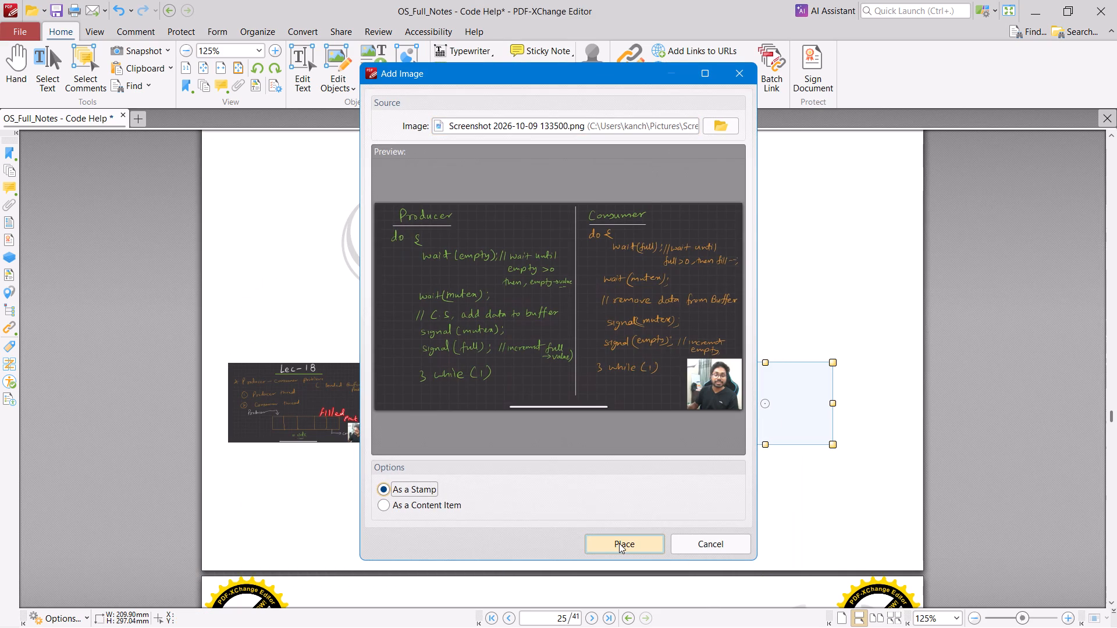
pyautogui.click(619, 543)
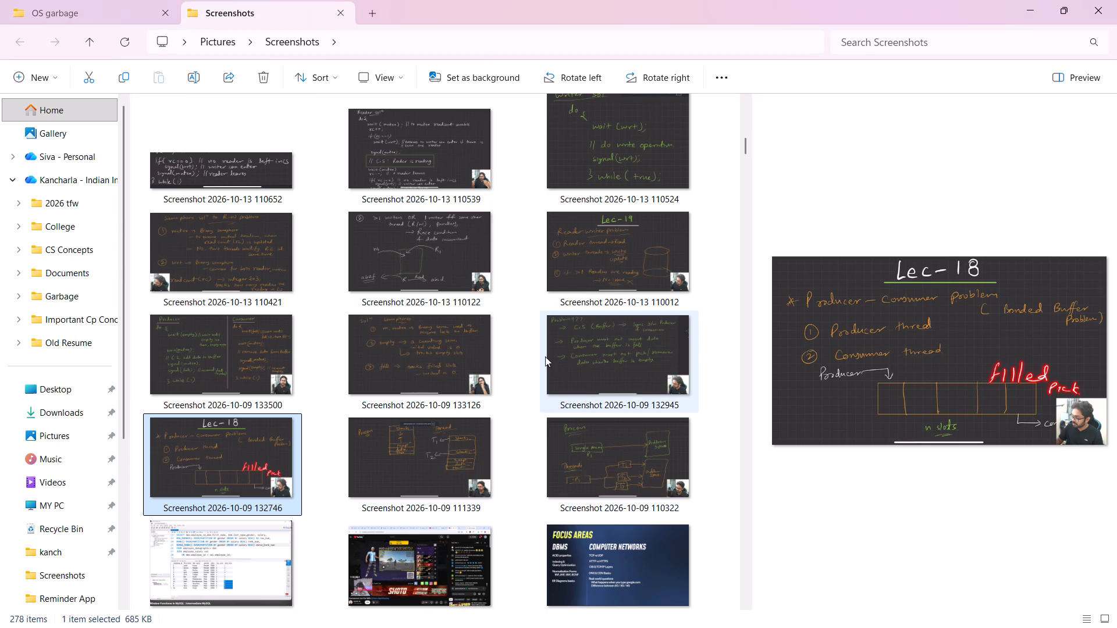
# Move the 2026-10-09 captures 132746, 132945, 133126 and 133500 from the Screenshots folder into the OS garbage folder.
pyautogui.keyDown('ctrl'); pyautogui.click(638, 344); pyautogui.keyUp('ctrl')
pyautogui.keyDown('ctrl'); pyautogui.click(419, 348); pyautogui.keyUp('ctrl')
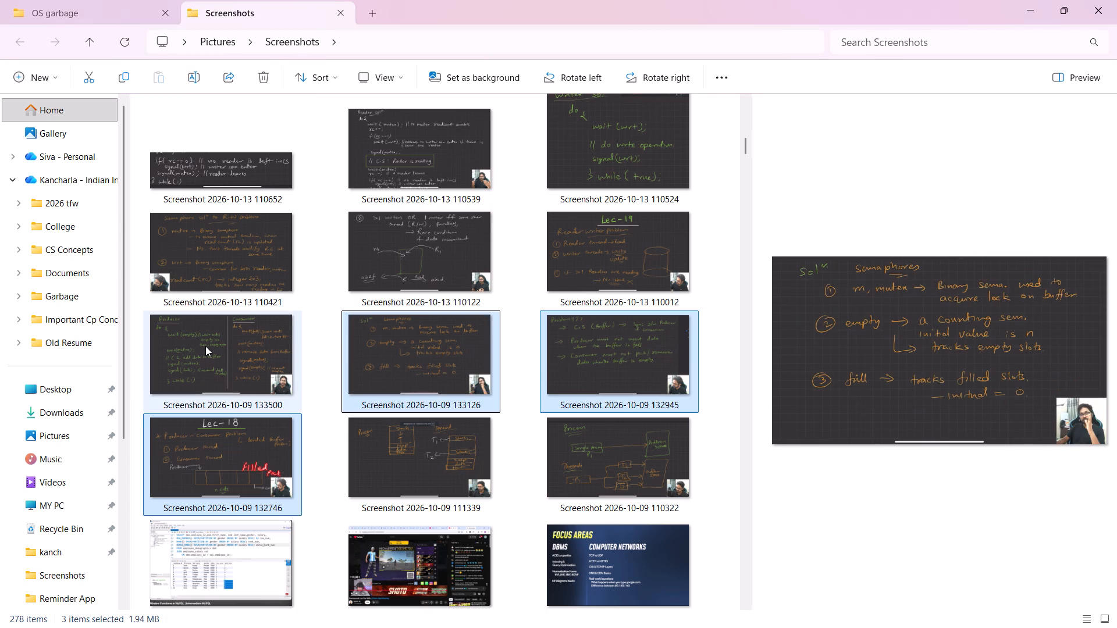
pyautogui.keyDown('ctrl'); pyautogui.click(205, 346); pyautogui.keyUp('ctrl')
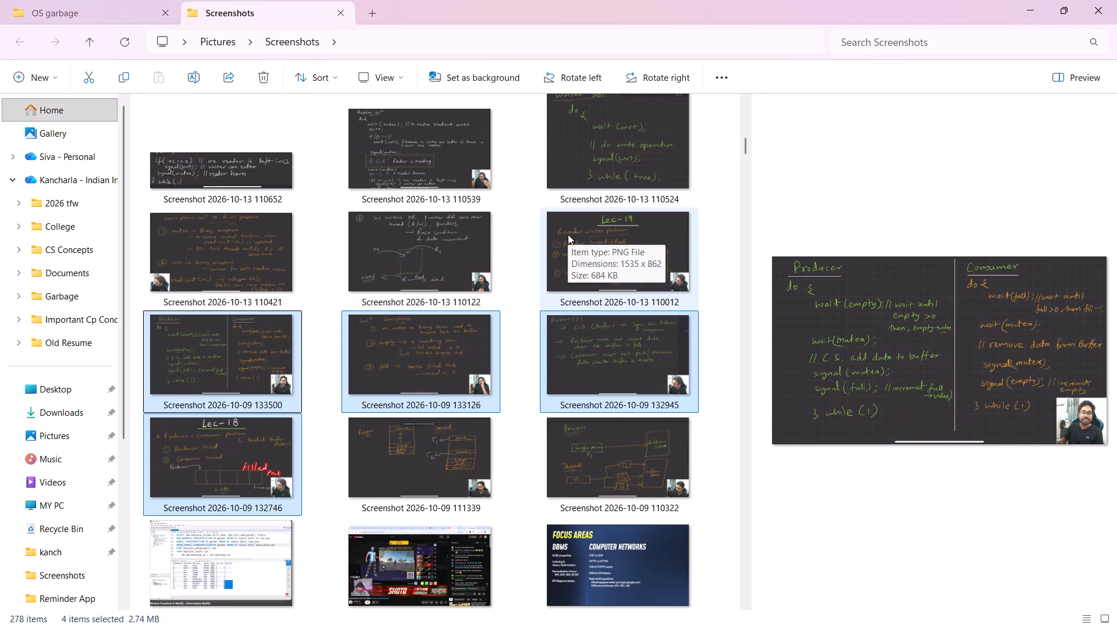
pyautogui.hotkey('ctrl', 'x')
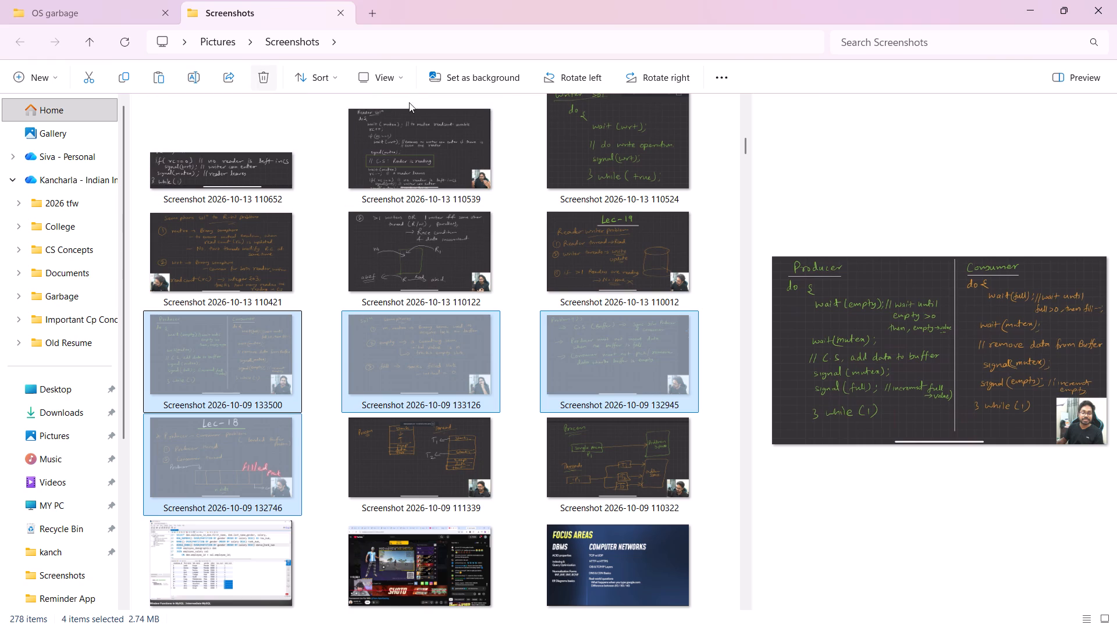
pyautogui.hotkey('ctrl', '1')
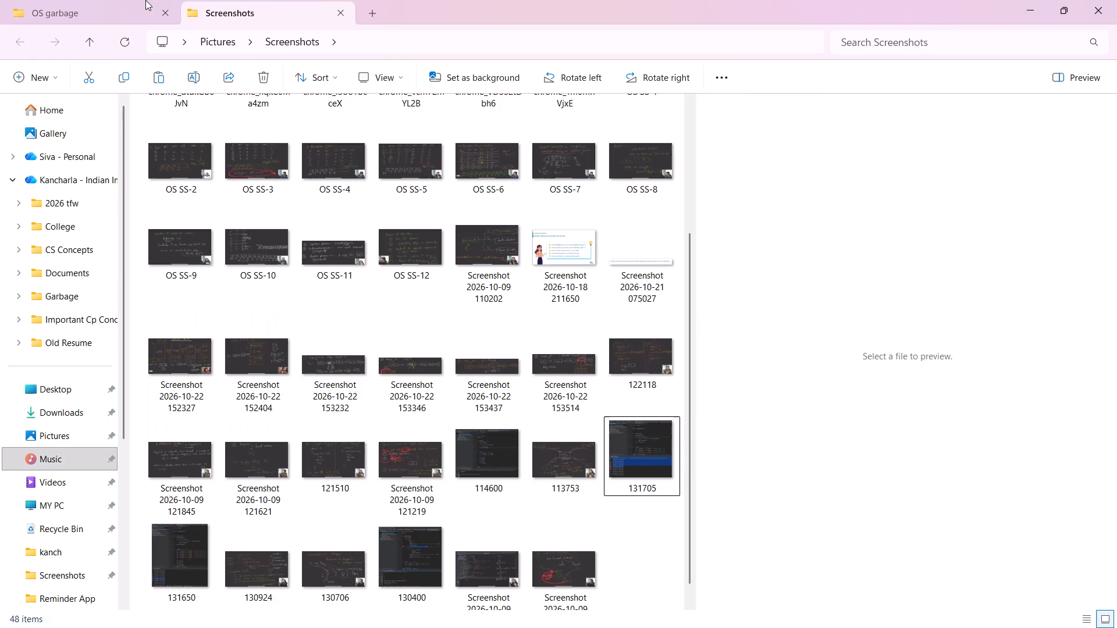
pyautogui.click(638, 562)
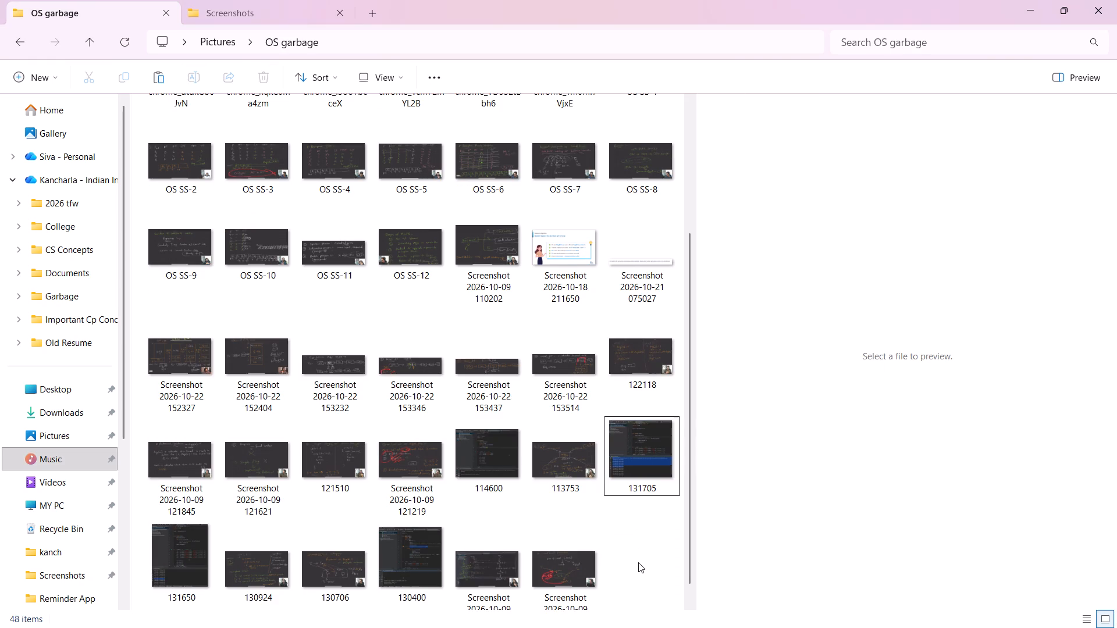
pyautogui.click(638, 562)
pyautogui.hotkey('ctrl', 'v')
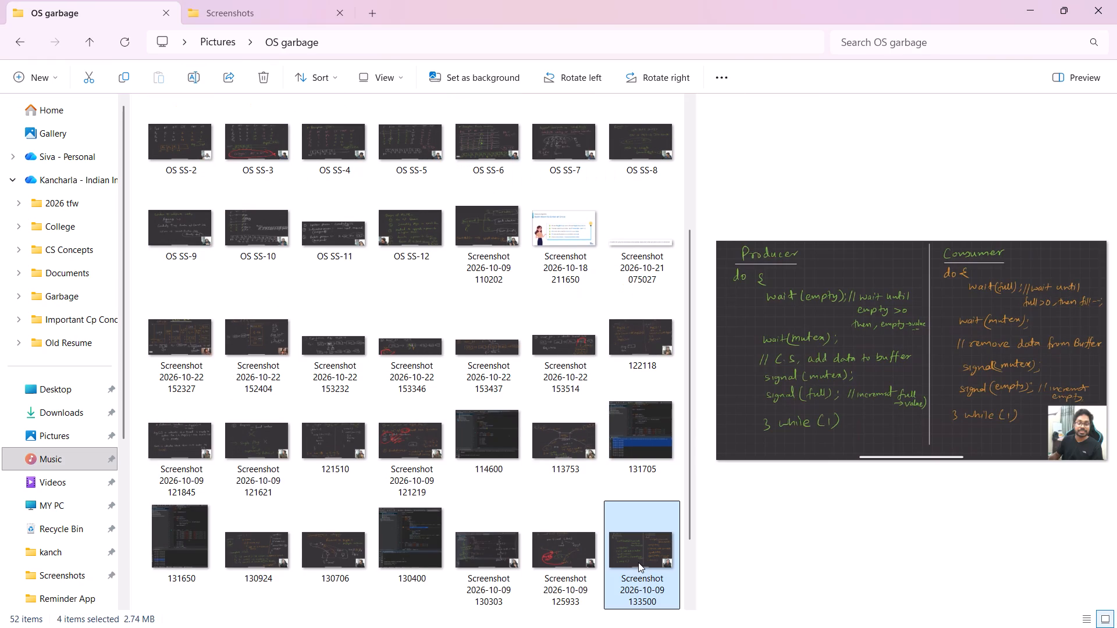
pyautogui.click(583, 433)
# In the Screenshots folder, preview the Lec-19 reader-writer captures from 2026-10-13: 110012, 110122, 110421, 110524, 110539 and 110652.
pyautogui.hotkey('ctrl', '2')
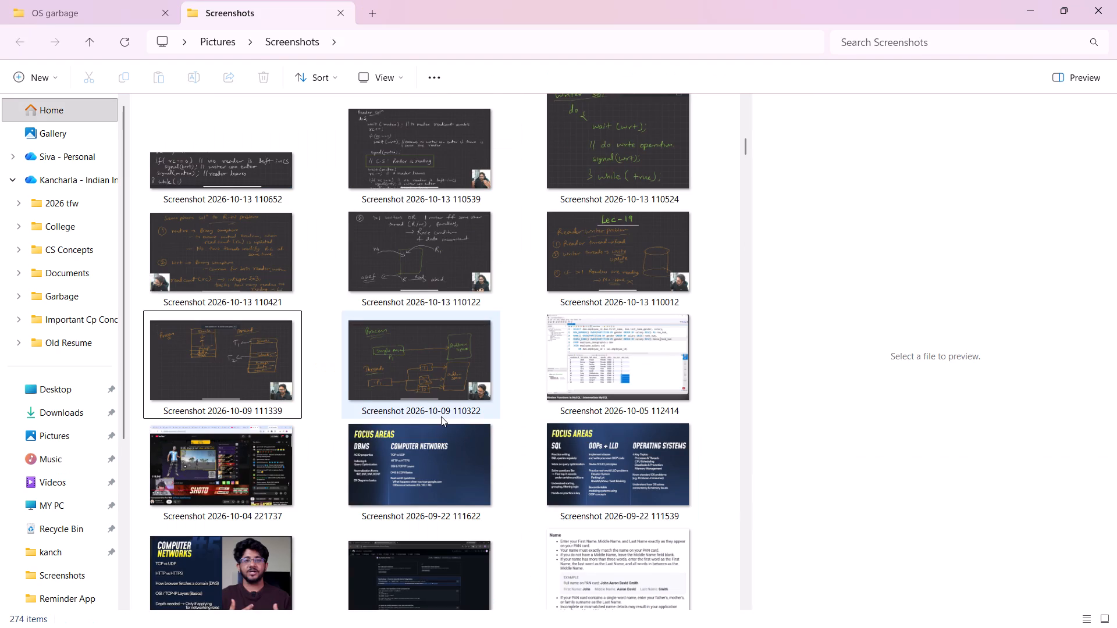
pyautogui.hscroll(1, 441, 416)
pyautogui.scroll(1, 441, 416)
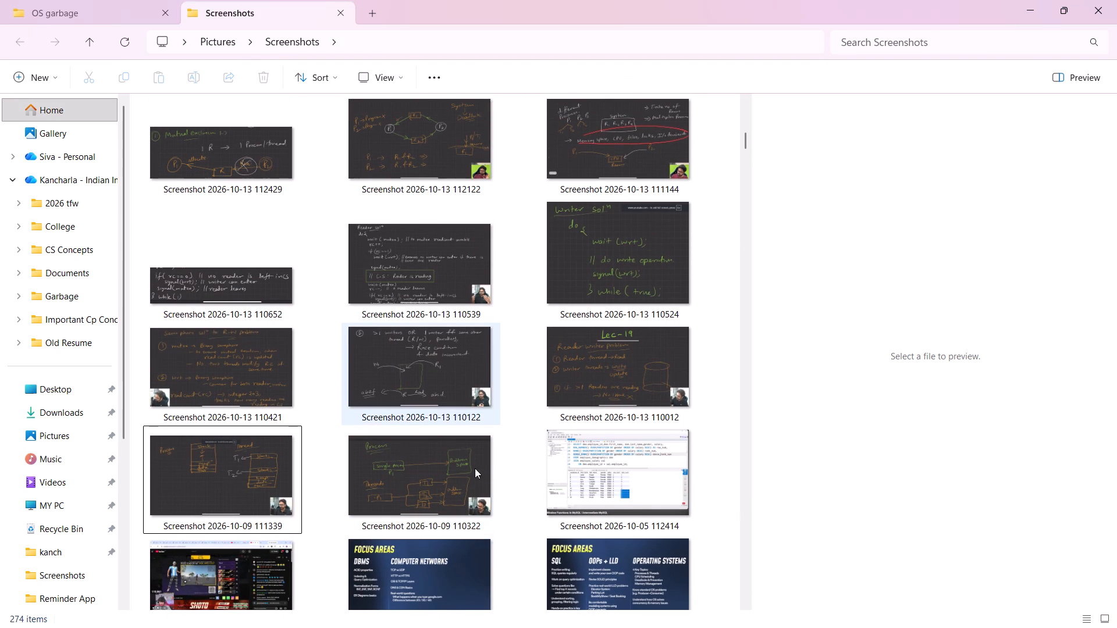
pyautogui.click(546, 358)
pyautogui.click(431, 369)
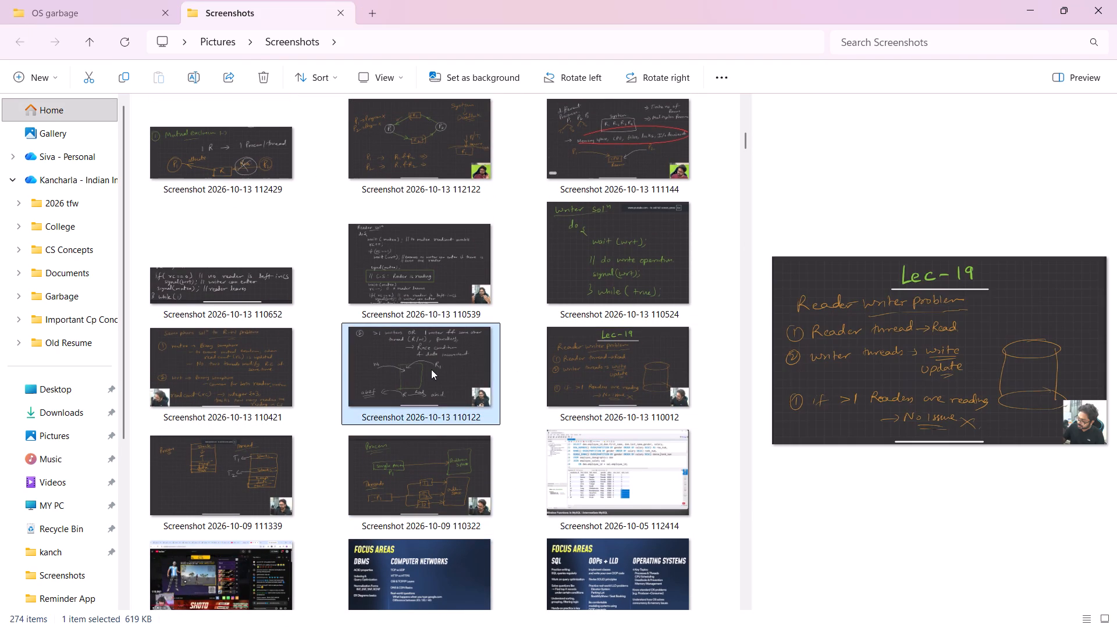
pyautogui.click(242, 363)
pyautogui.click(671, 355)
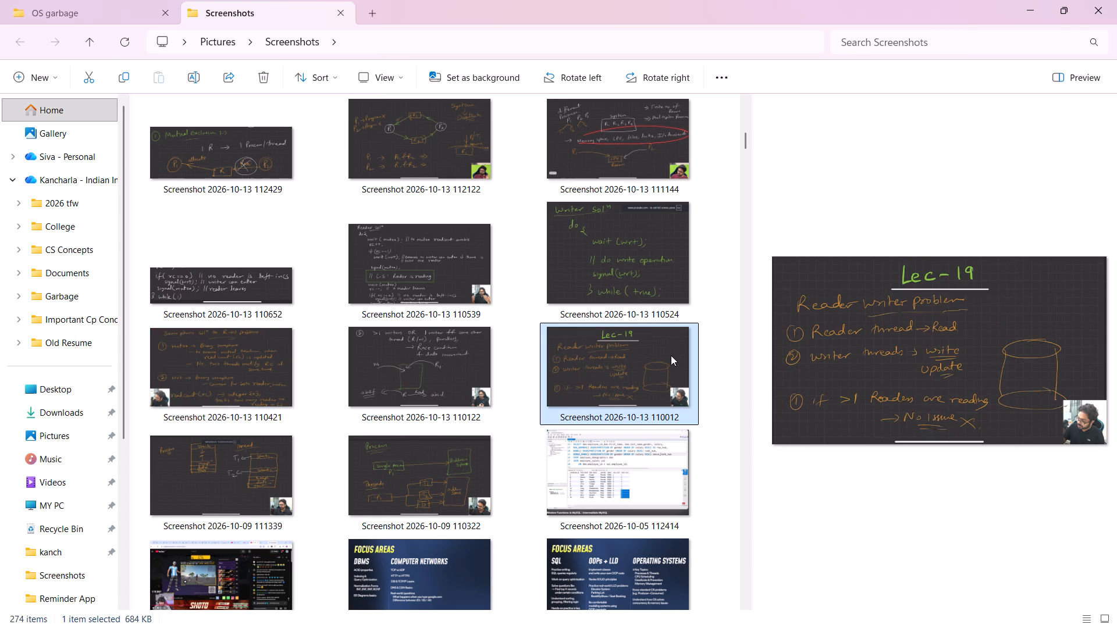
pyautogui.click(450, 367)
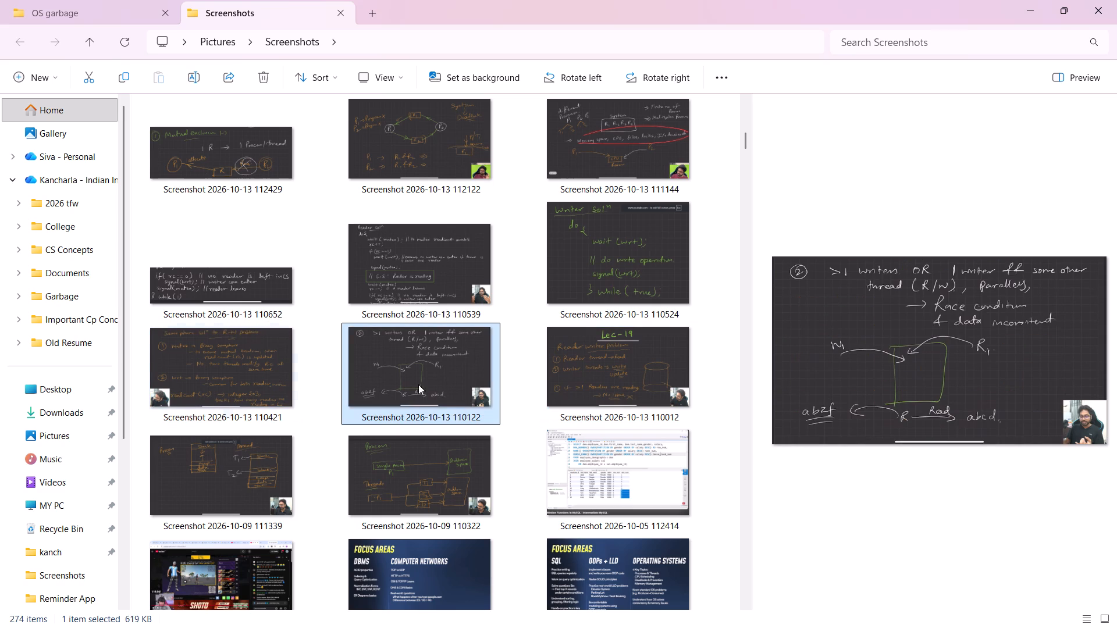
pyautogui.click(616, 371)
pyautogui.click(460, 373)
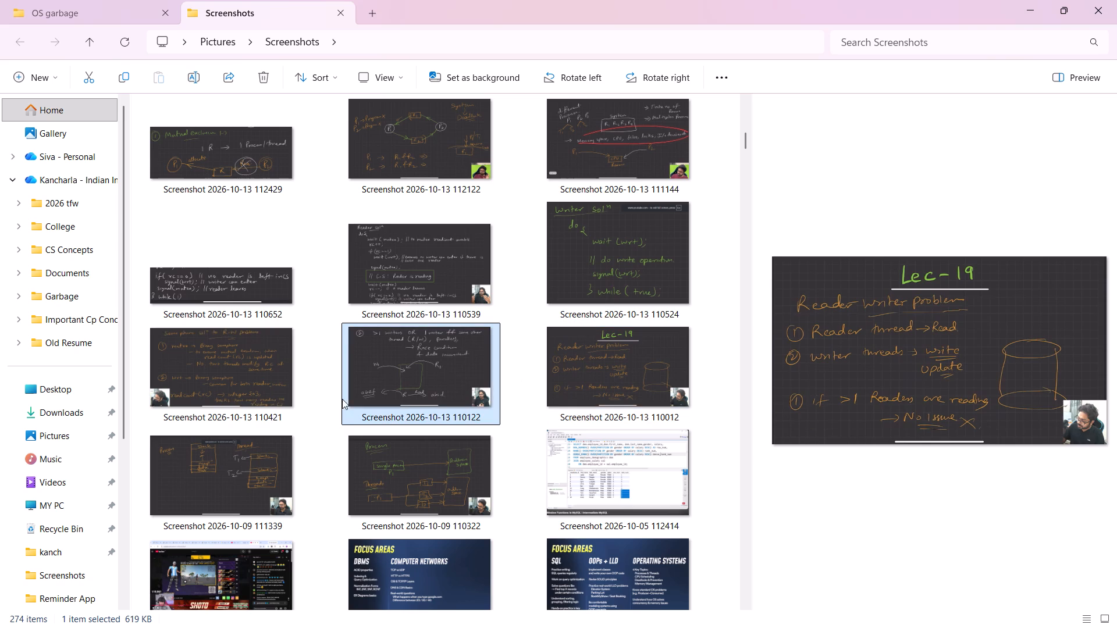
pyautogui.click(223, 376)
pyautogui.scroll(1, 386, 412)
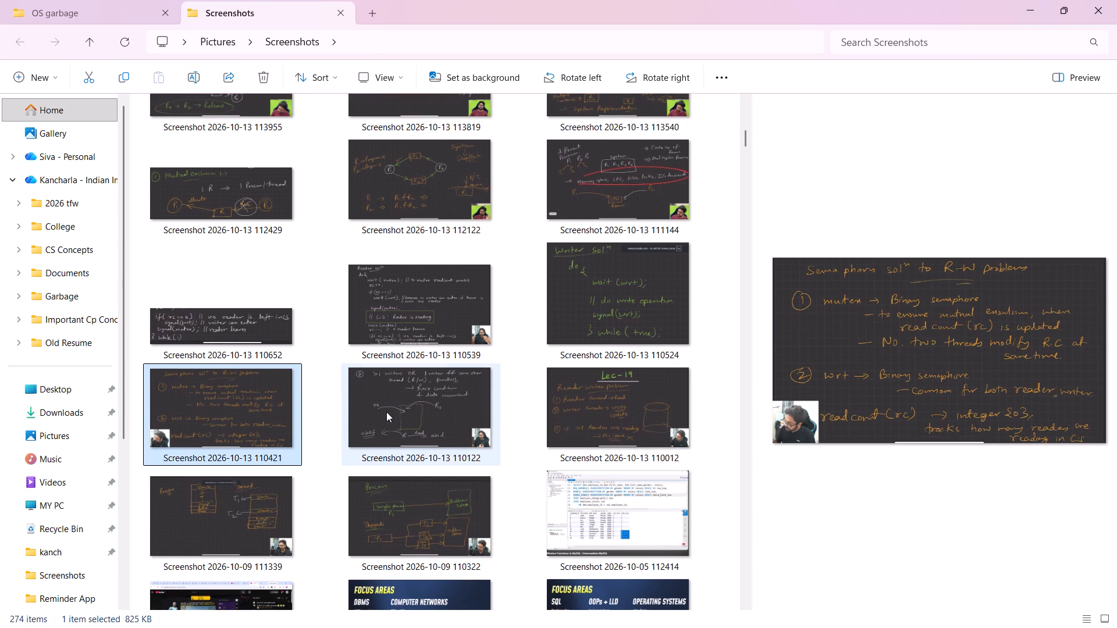
pyautogui.click(592, 313)
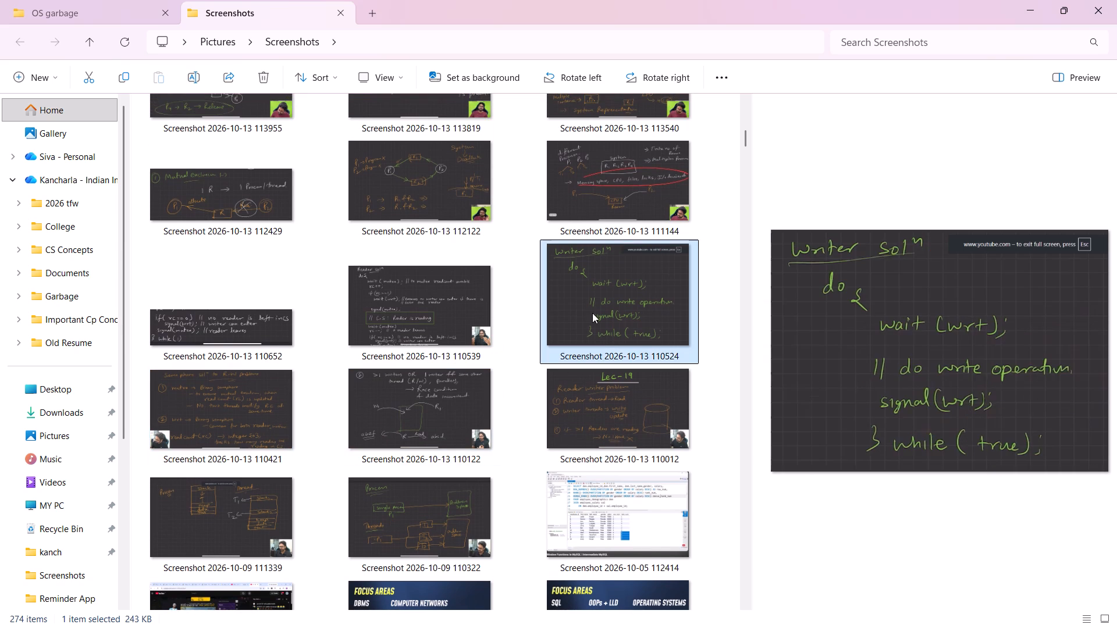
pyautogui.click(460, 350)
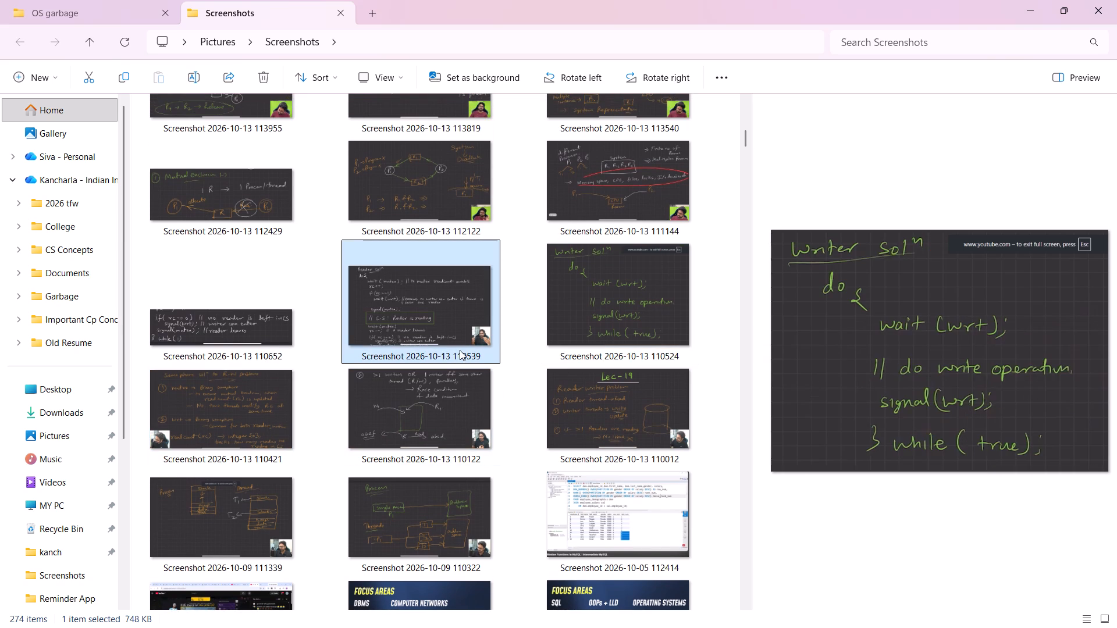
pyautogui.click(217, 324)
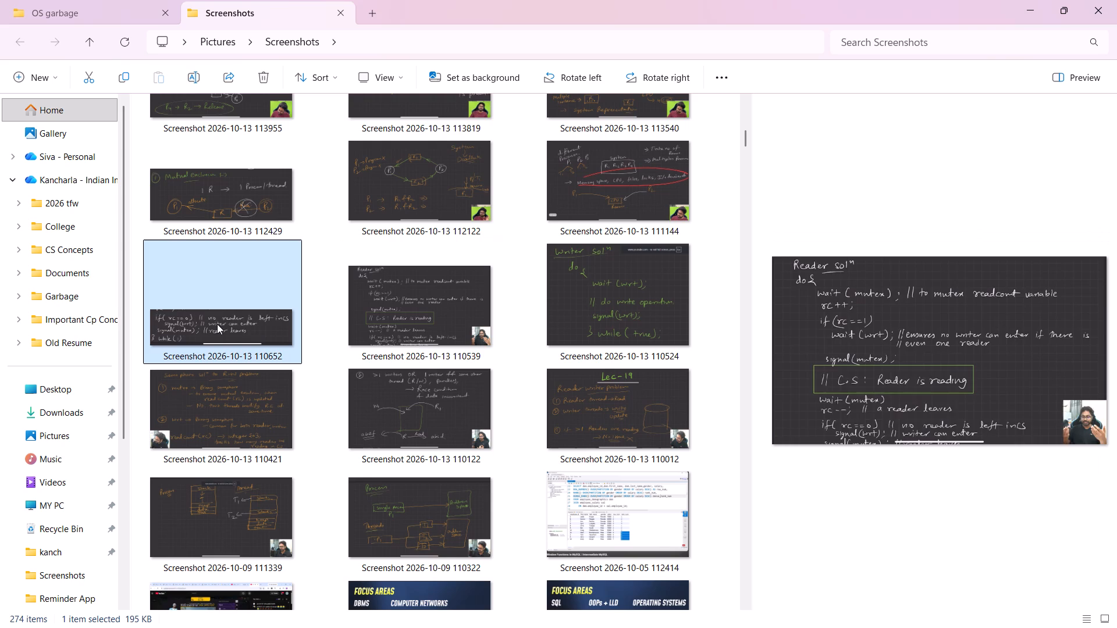
pyautogui.scroll(1, 444, 319)
pyautogui.click(642, 360)
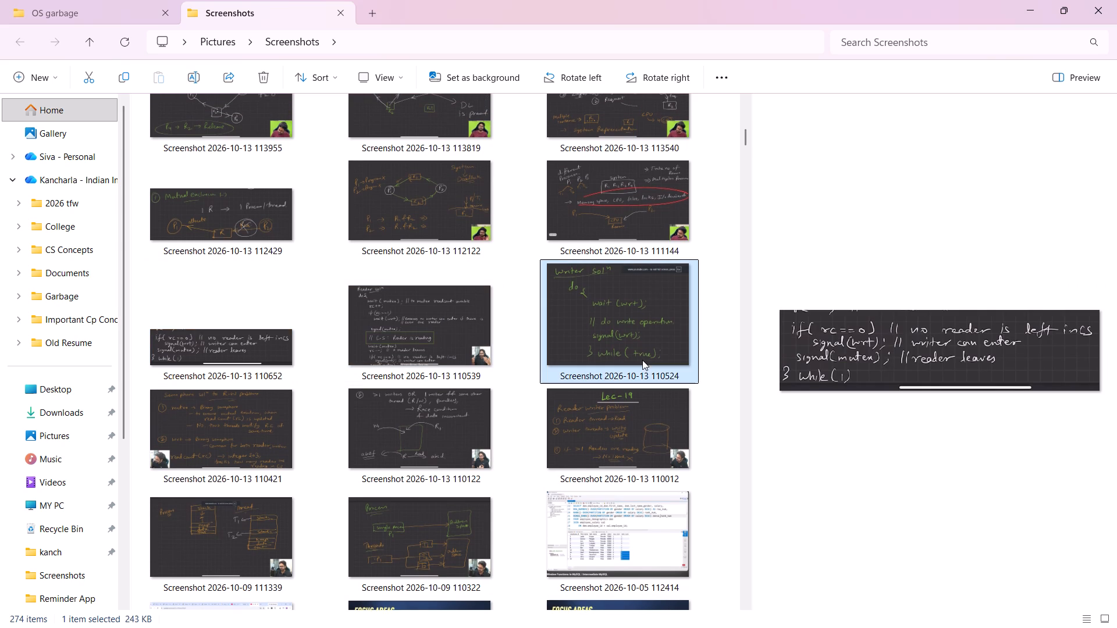
# Preview the 2026-10-13 captures 111144, 112122 and 112429 in the Screenshots folder.
pyautogui.click(608, 211)
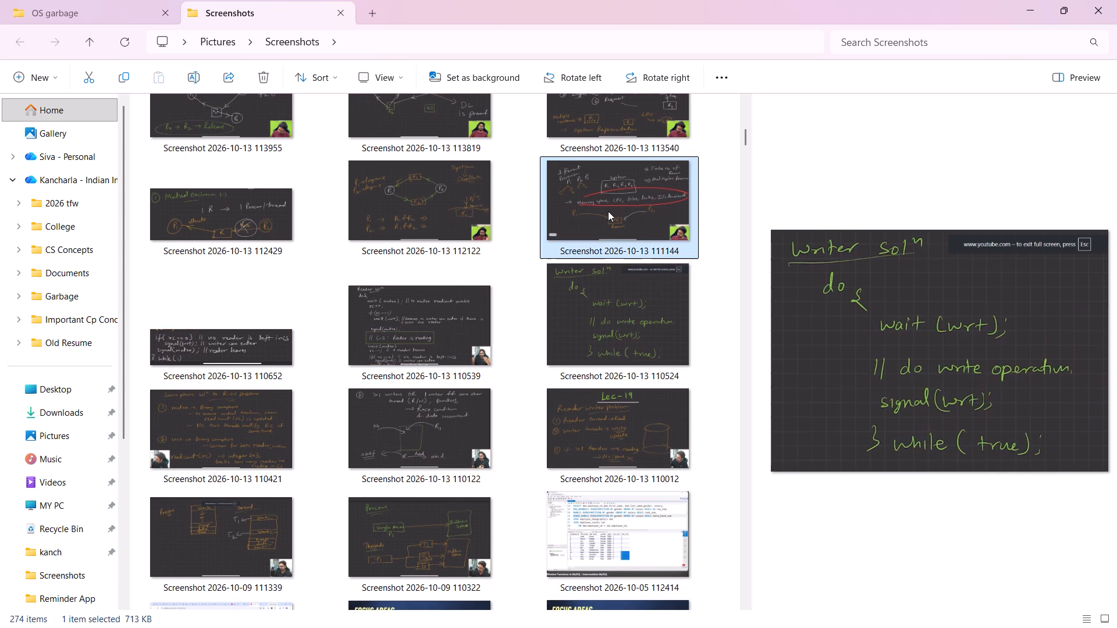
pyautogui.scroll(1, 608, 211)
pyautogui.click(449, 220)
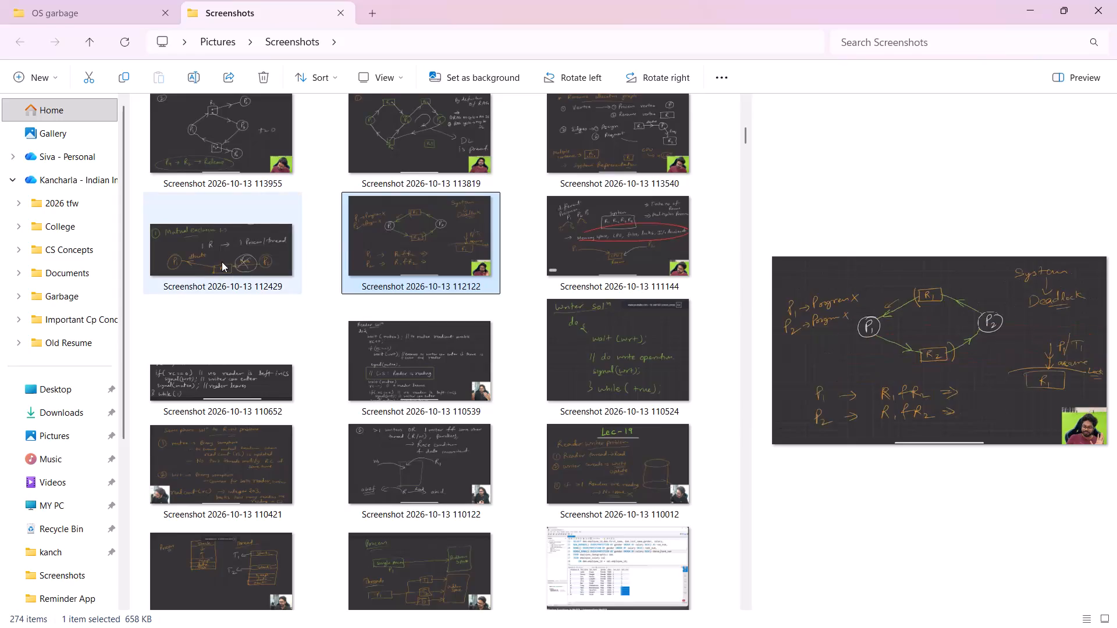
pyautogui.click(222, 262)
pyautogui.click(443, 248)
pyautogui.click(613, 219)
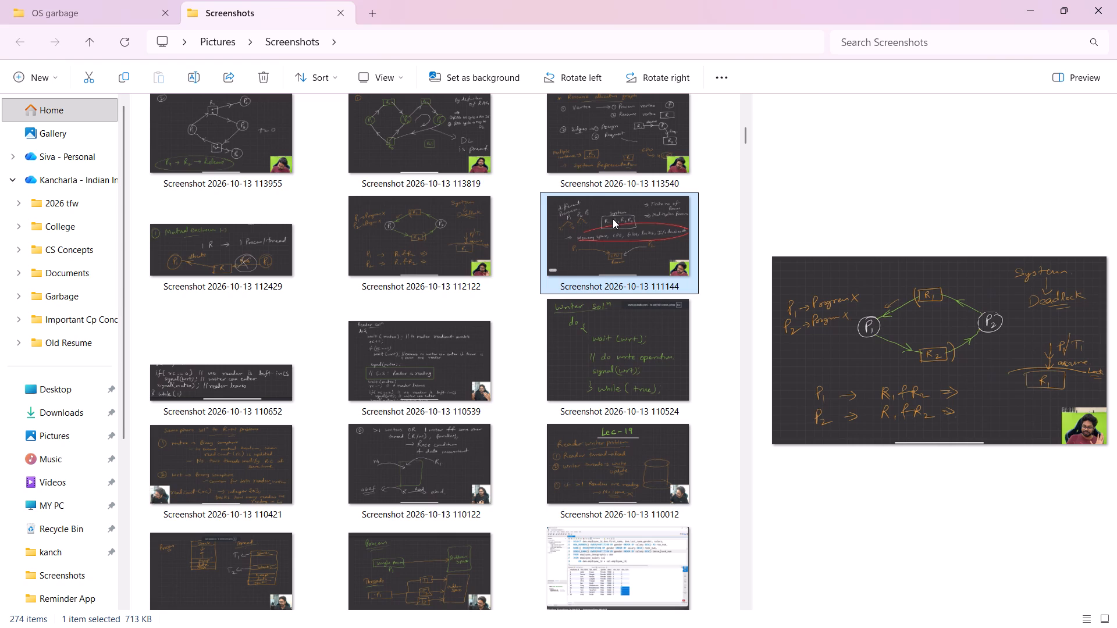
# In the OS_Full_Notes PDF on page 25, enlarge the "Problem???" image and move it up against the Lec-18 image.
pyautogui.keyDown('ctrl'); pyautogui.scroll(-1, 489, 354); pyautogui.keyUp('ctrl')
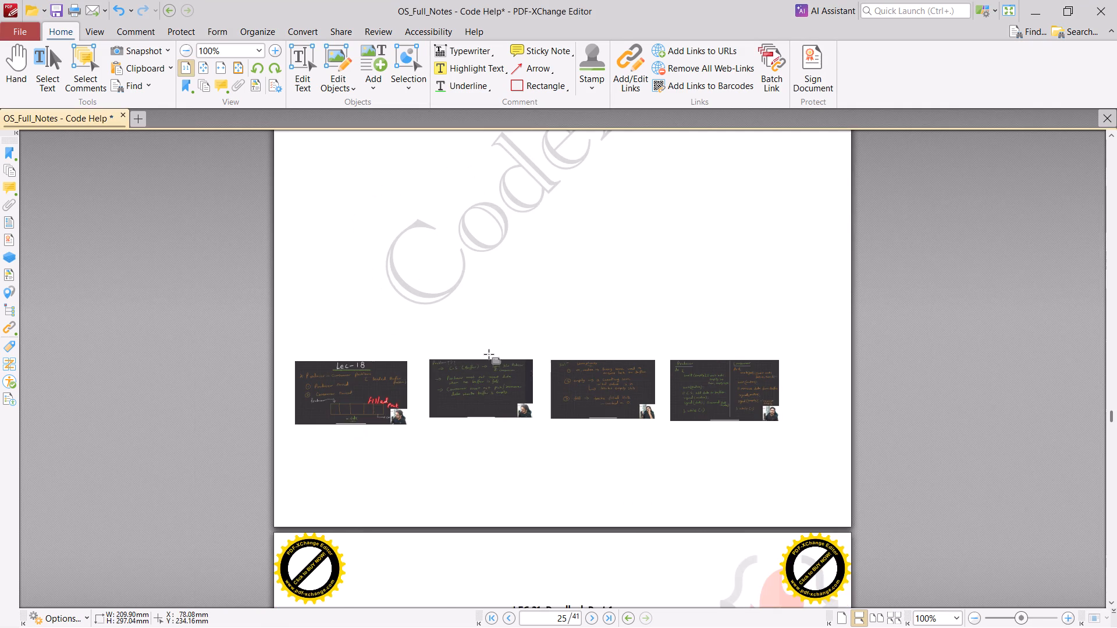
pyautogui.keyDown('ctrl'); pyautogui.scroll(-1, 489, 354); pyautogui.keyUp('ctrl')
pyautogui.keyDown('ctrl'); pyautogui.scroll(1, 489, 354); pyautogui.keyUp('ctrl')
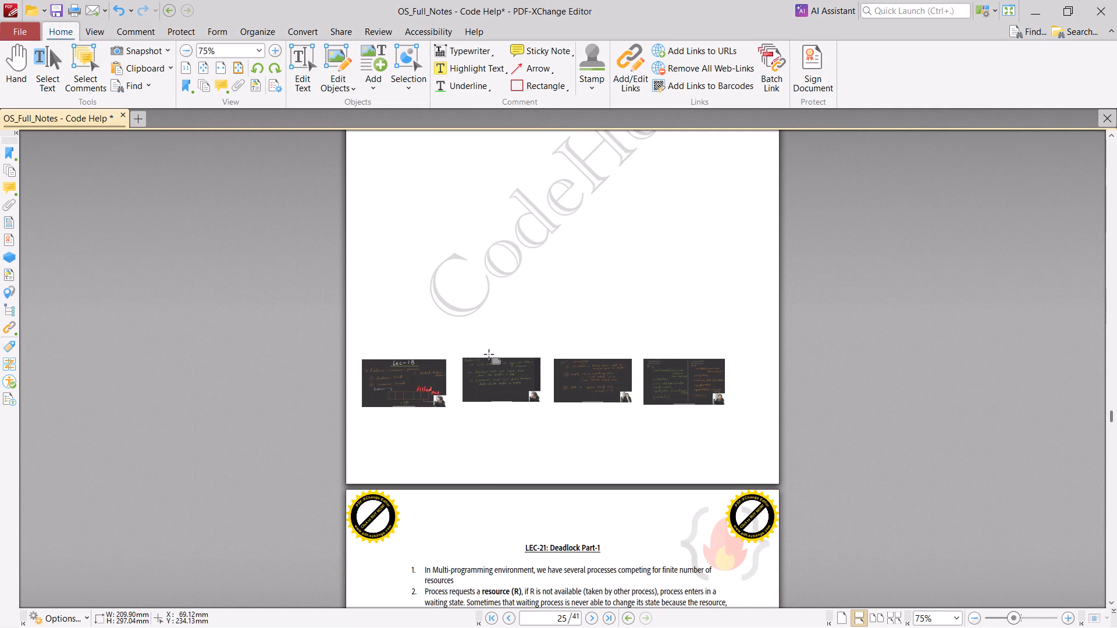
pyautogui.keyDown('ctrl'); pyautogui.scroll(3, 489, 354); pyautogui.keyUp('ctrl')
pyautogui.hscroll(1, 489, 354)
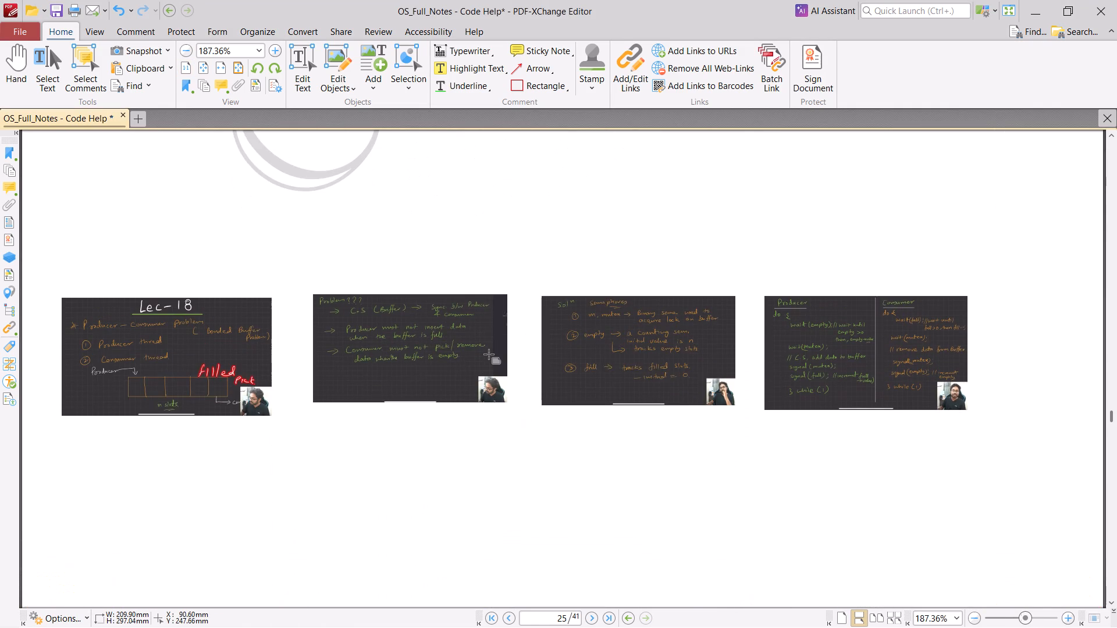
pyautogui.hscroll(1, 489, 354)
pyautogui.click(363, 365)
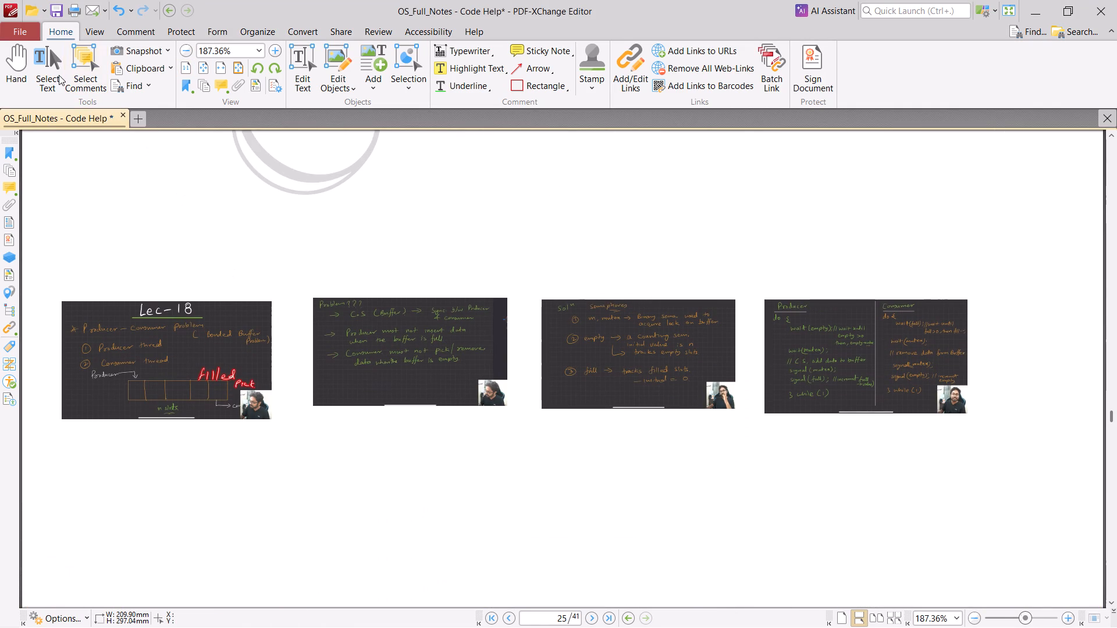
pyautogui.click(59, 75)
pyautogui.click(486, 357)
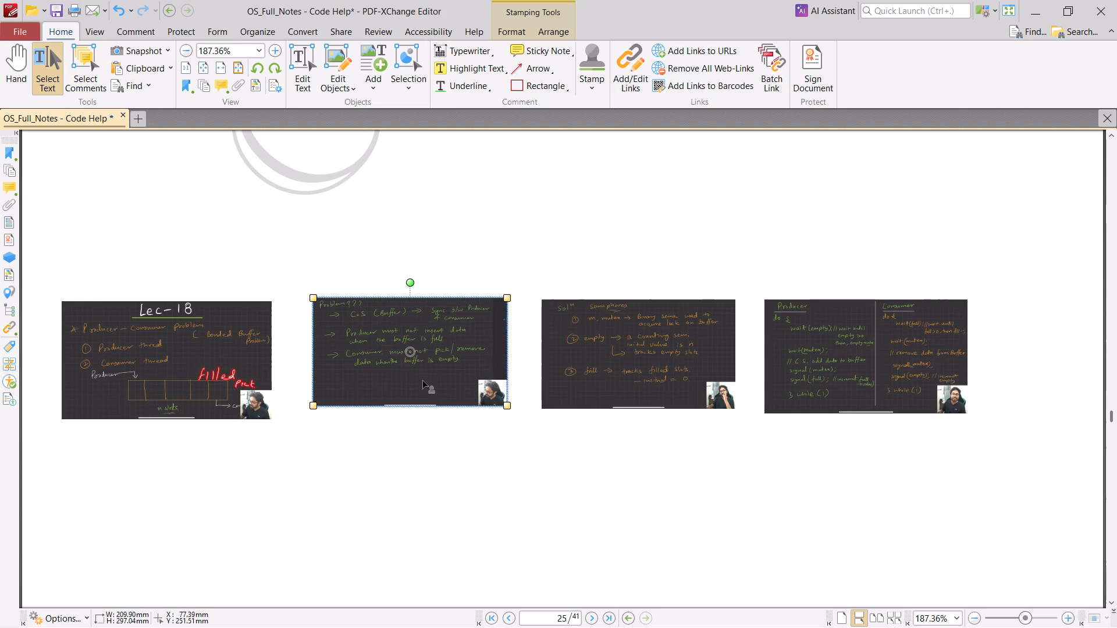
pyautogui.moveTo(507, 406); pyautogui.dragTo(497, 420)
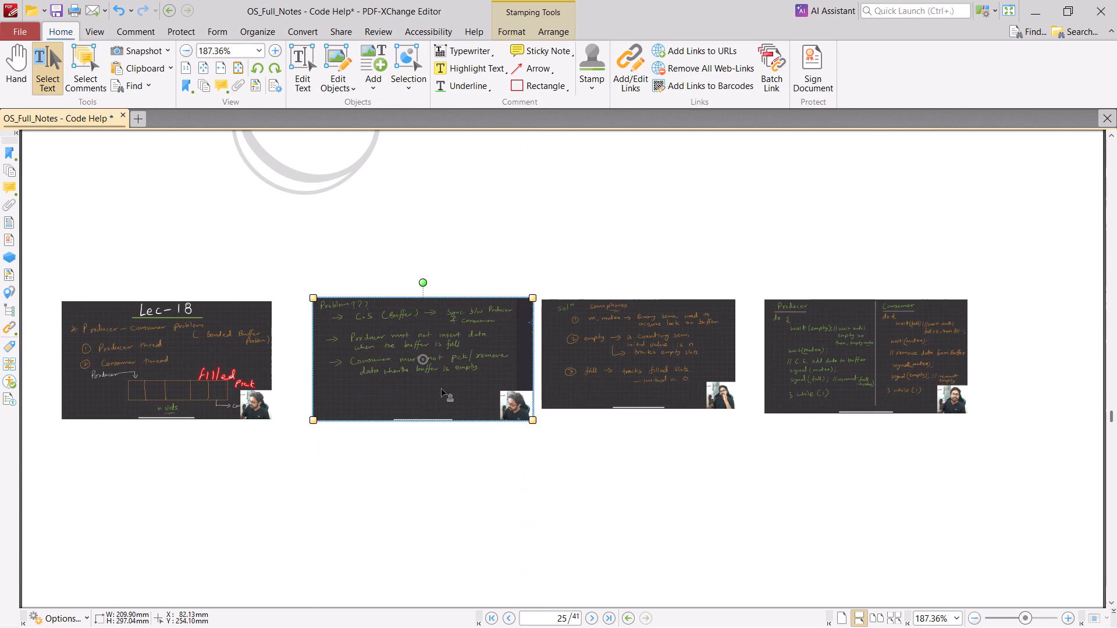
pyautogui.moveTo(437, 386); pyautogui.dragTo(411, 389)
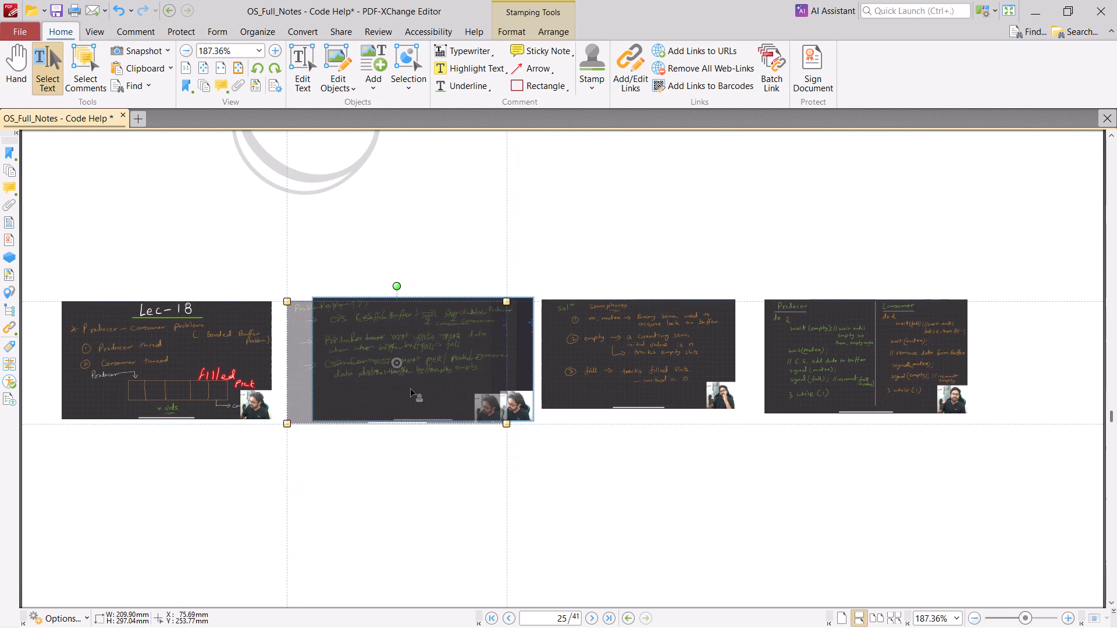
pyautogui.moveTo(411, 389); pyautogui.dragTo(397, 389)
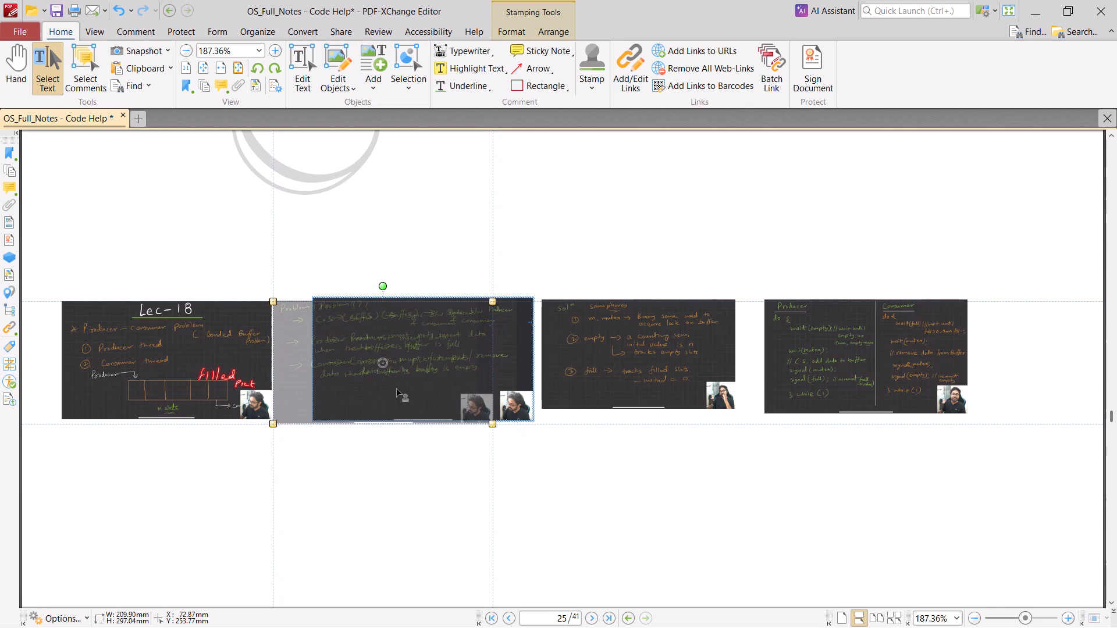
pyautogui.moveTo(397, 389); pyautogui.dragTo(394, 389)
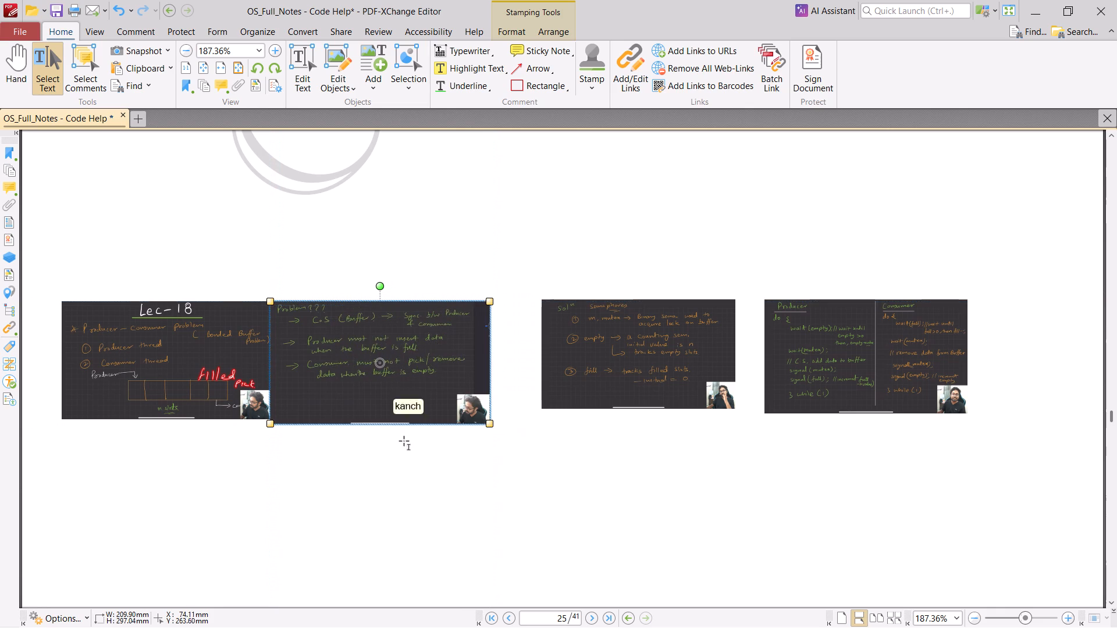
# Leave a small gap between the "Problem???" image and the Lec-18 image, and shrink it to about the Lec-18 image's height.
pyautogui.scroll(-1, 395, 508)
pyautogui.scroll(1, 395, 508)
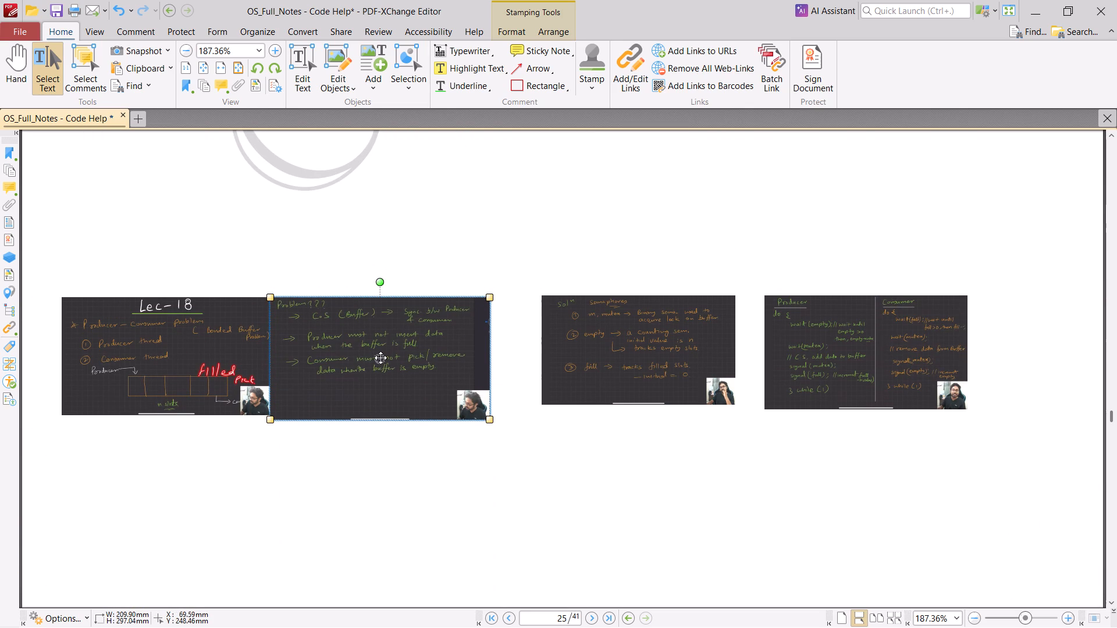
pyautogui.moveTo(380, 358); pyautogui.dragTo(392, 358)
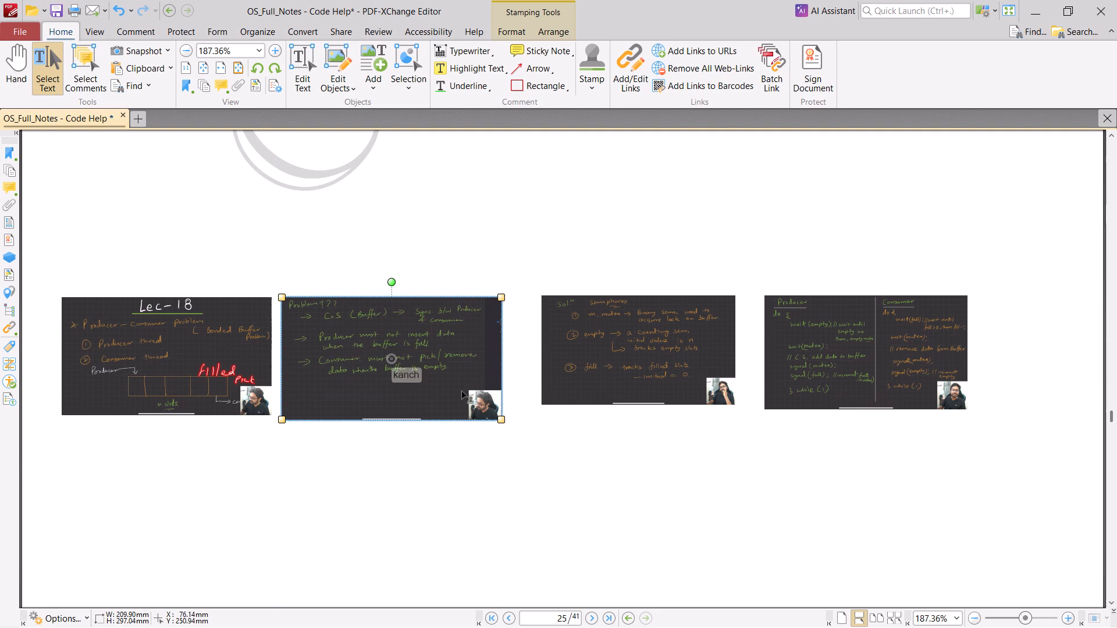
pyautogui.moveTo(500, 417); pyautogui.dragTo(498, 409)
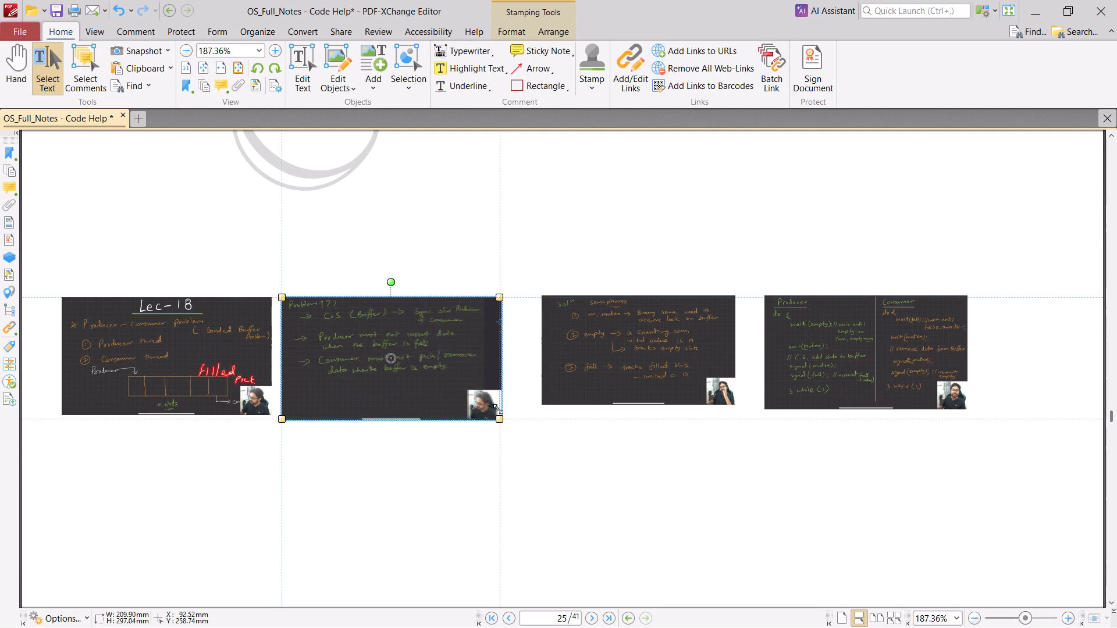
pyautogui.moveTo(498, 409); pyautogui.dragTo(494, 404)
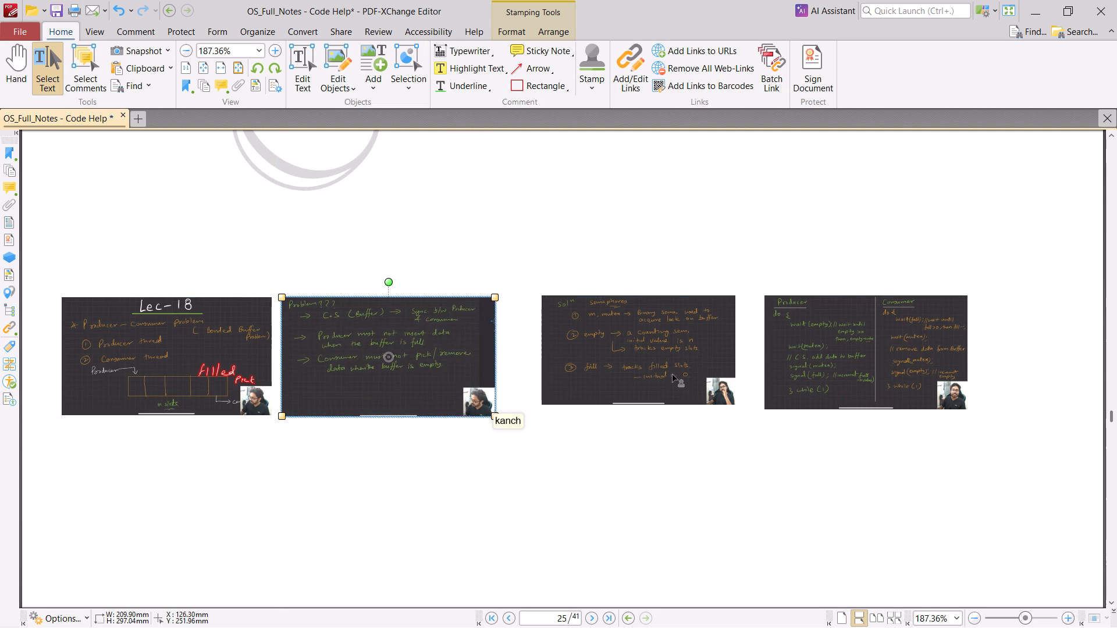
# Move the semaphores solution image underneath the Lec-18 image and enlarge it slightly.
pyautogui.click(673, 374)
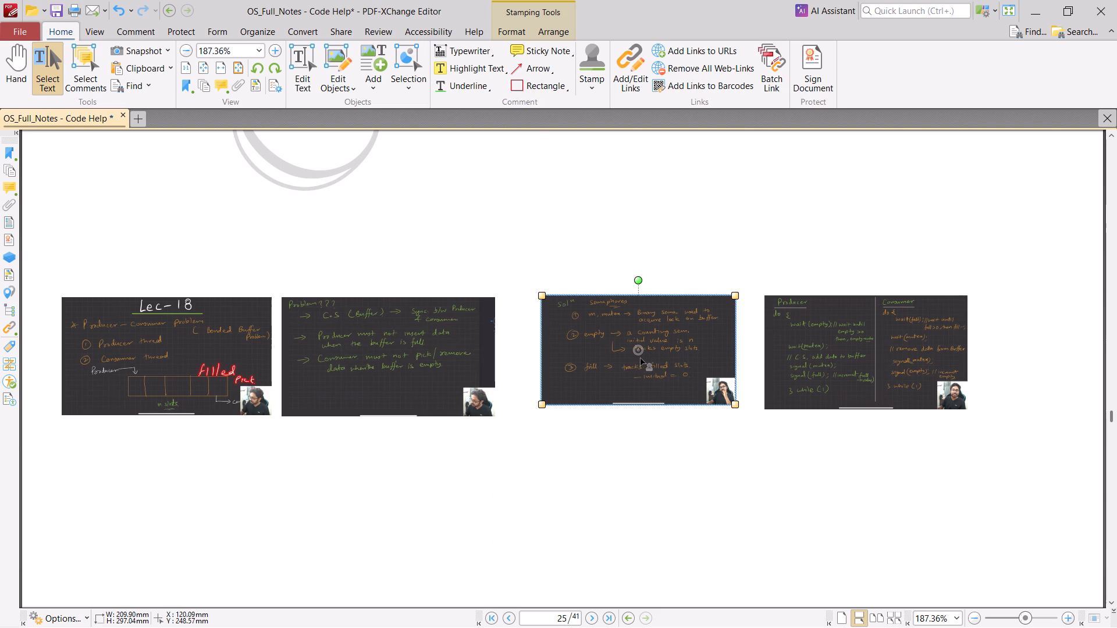
pyautogui.moveTo(639, 349); pyautogui.dragTo(172, 494)
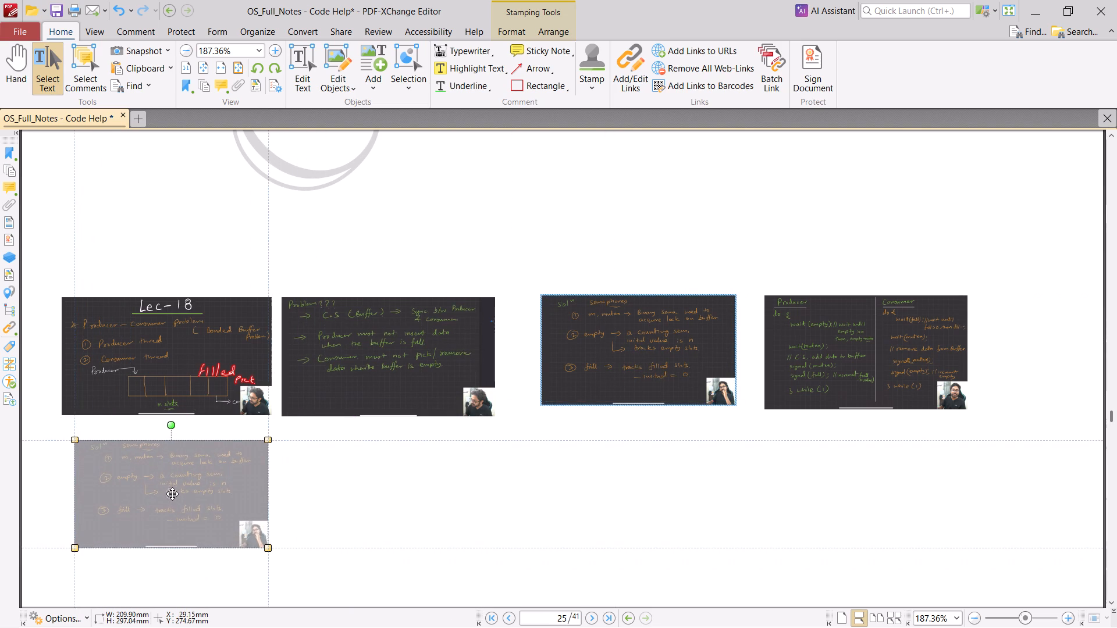
pyautogui.moveTo(172, 494); pyautogui.dragTo(167, 494)
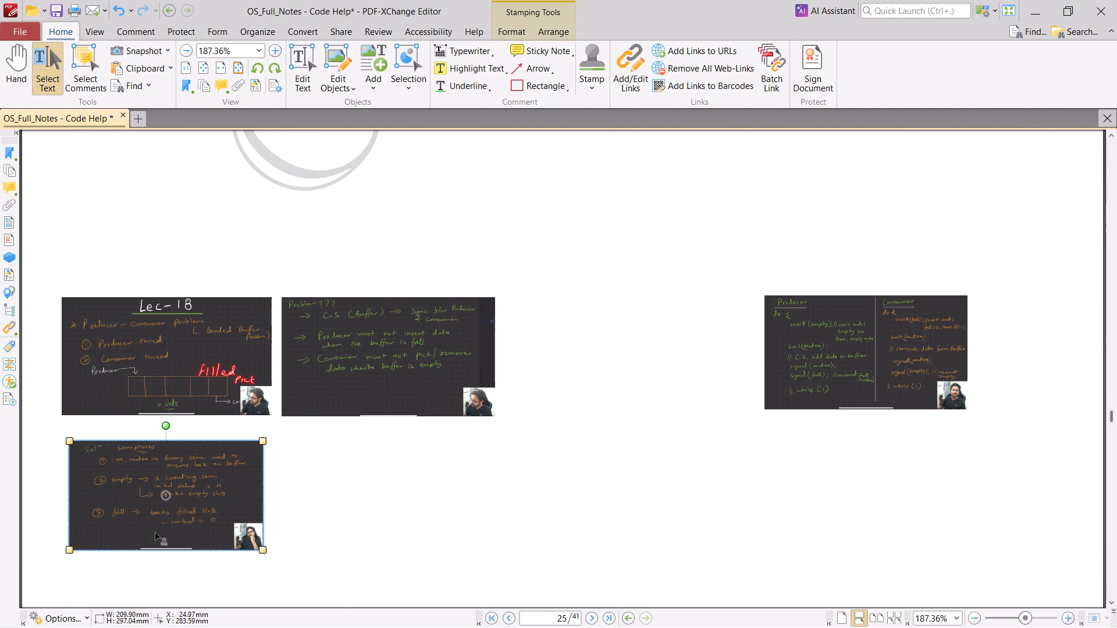
pyautogui.moveTo(264, 440); pyautogui.dragTo(273, 437)
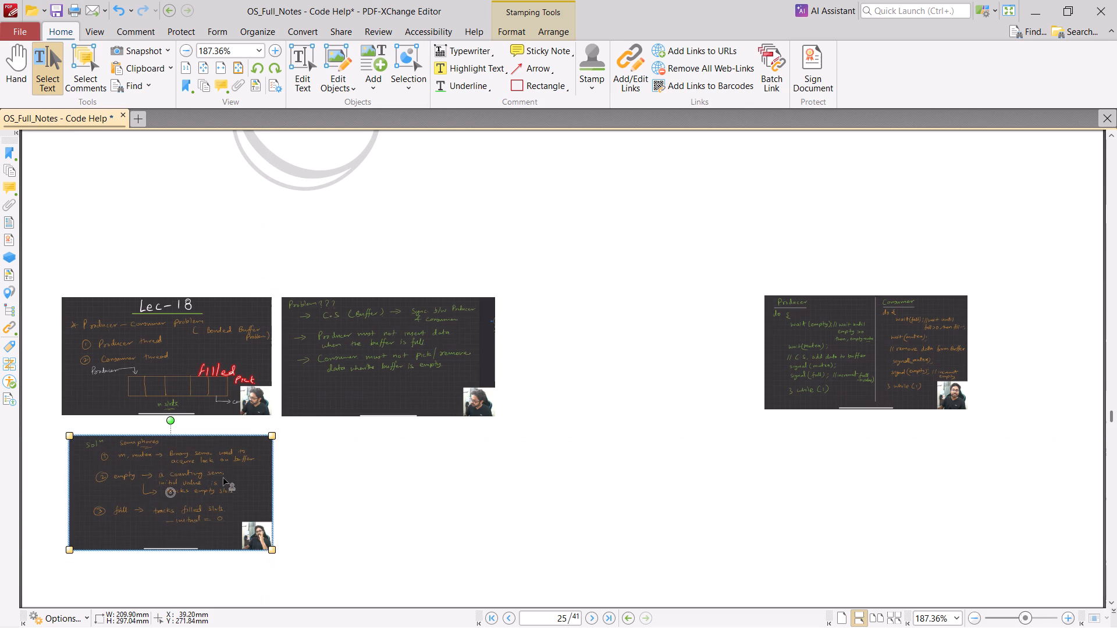
# Move the Producer/Consumer code image underneath the "Problem???" image, beside the semaphores image, and enlarge it slightly.
pyautogui.scroll(-1, 375, 495)
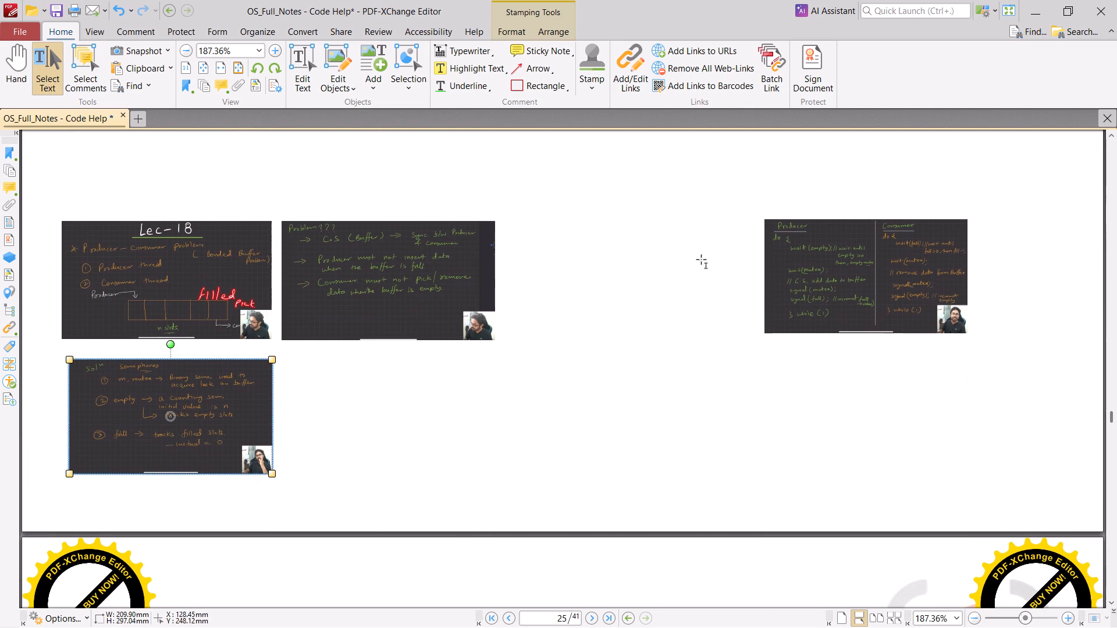
pyautogui.click(850, 264)
pyautogui.moveTo(870, 277); pyautogui.dragTo(530, 361)
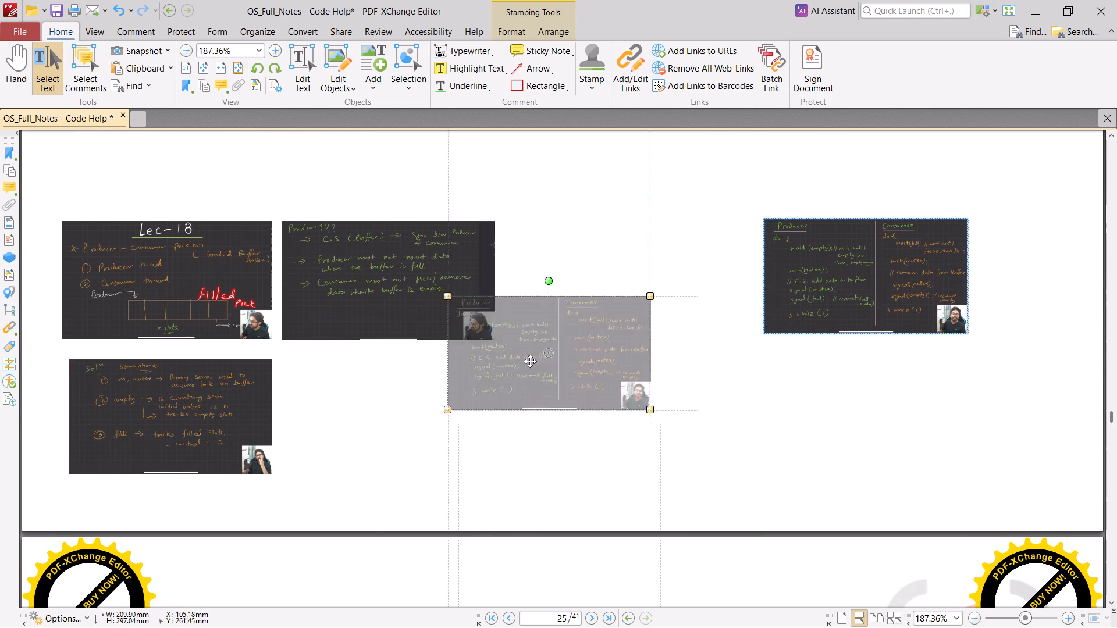
pyautogui.moveTo(530, 361); pyautogui.dragTo(428, 423)
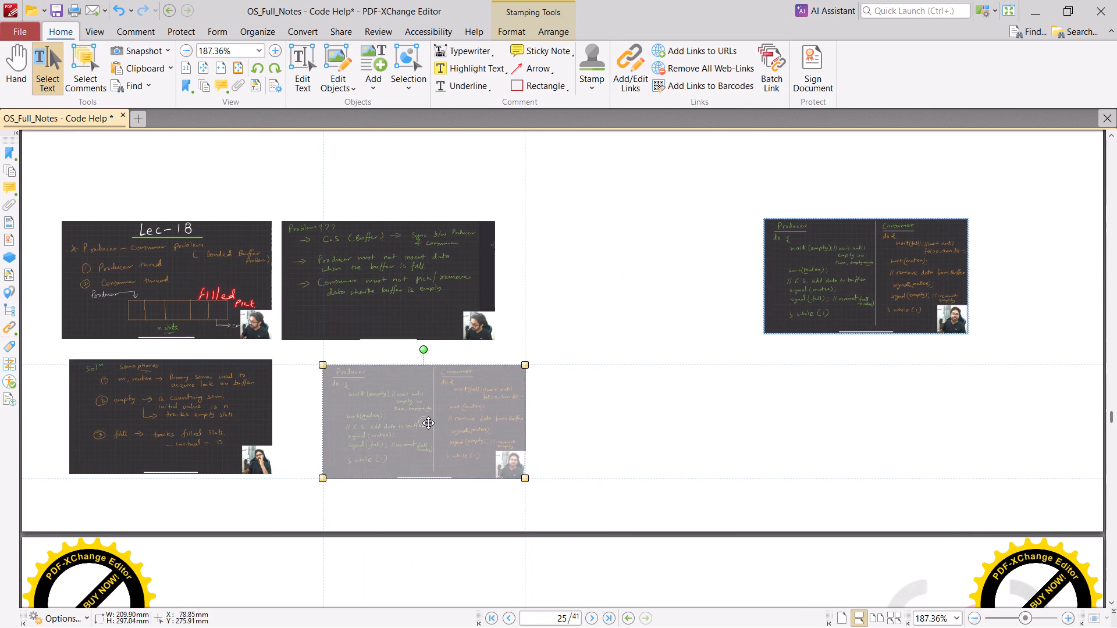
pyautogui.moveTo(428, 423); pyautogui.dragTo(411, 420)
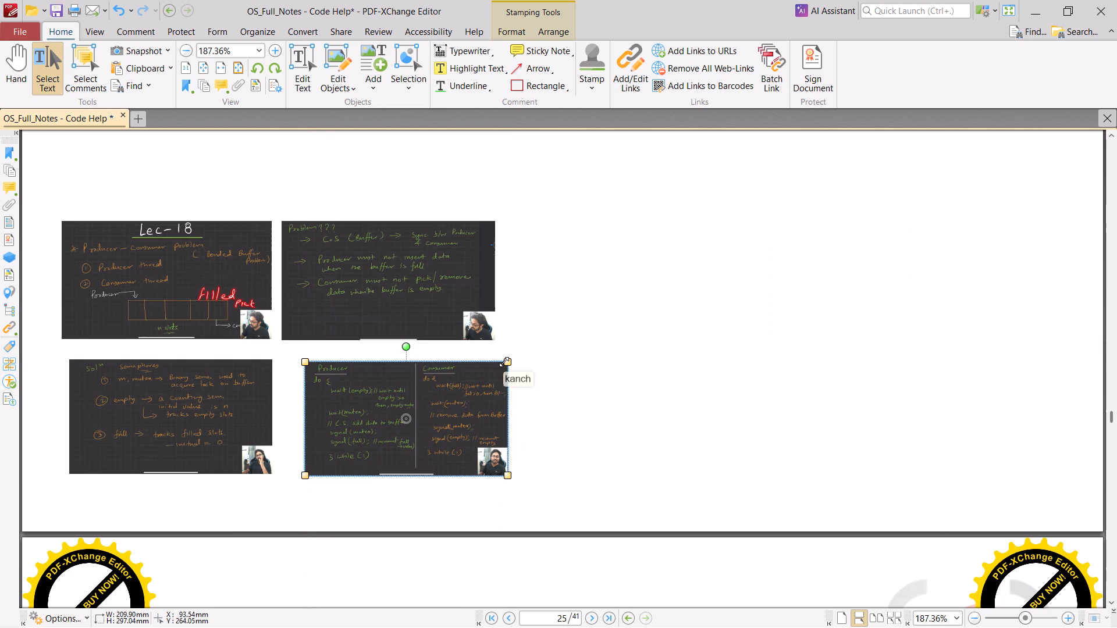
pyautogui.moveTo(504, 362); pyautogui.dragTo(511, 354)
# Shift the semaphores and Producer/Consumer images up and left to line up beneath the two upper images as a compact 2×2 grid.
pyautogui.click(190, 390)
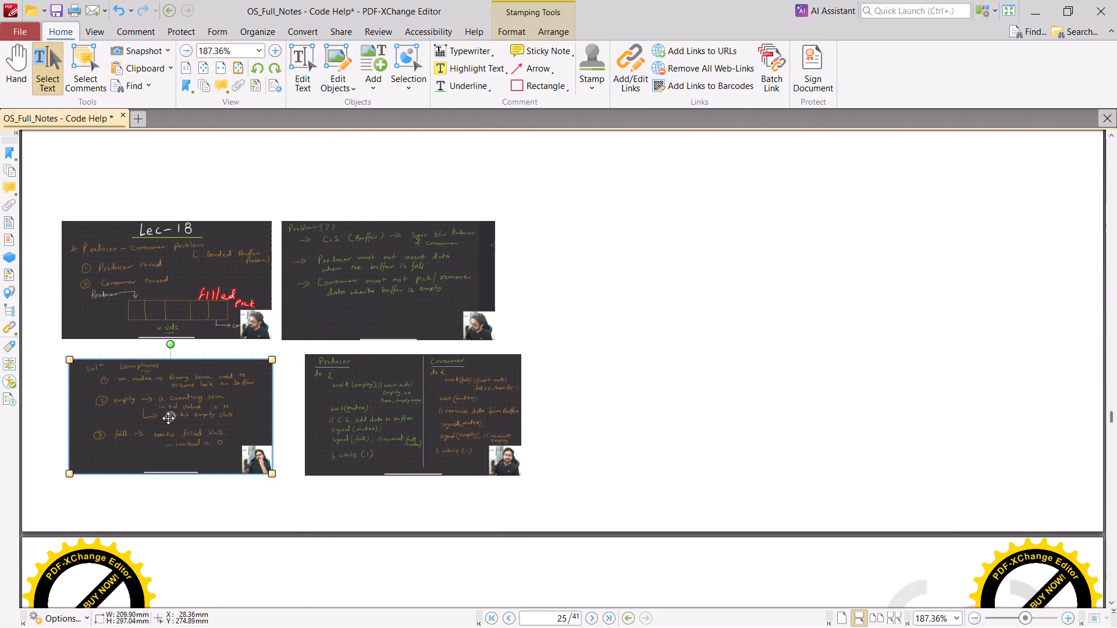
pyautogui.moveTo(168, 418); pyautogui.dragTo(157, 412)
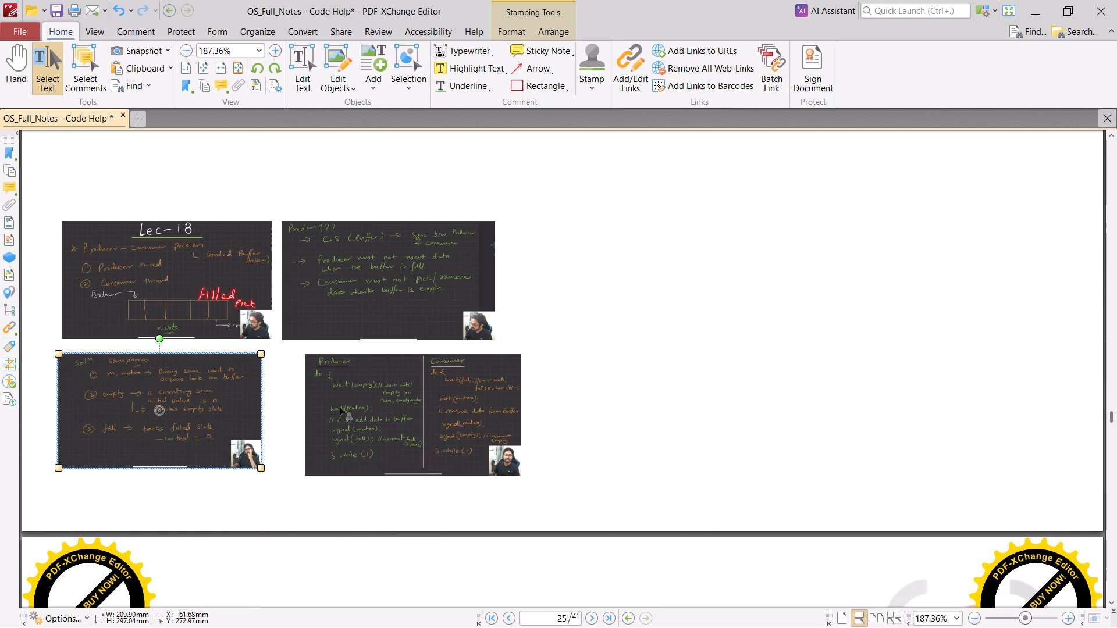
pyautogui.click(387, 404)
pyautogui.moveTo(412, 416); pyautogui.dragTo(387, 415)
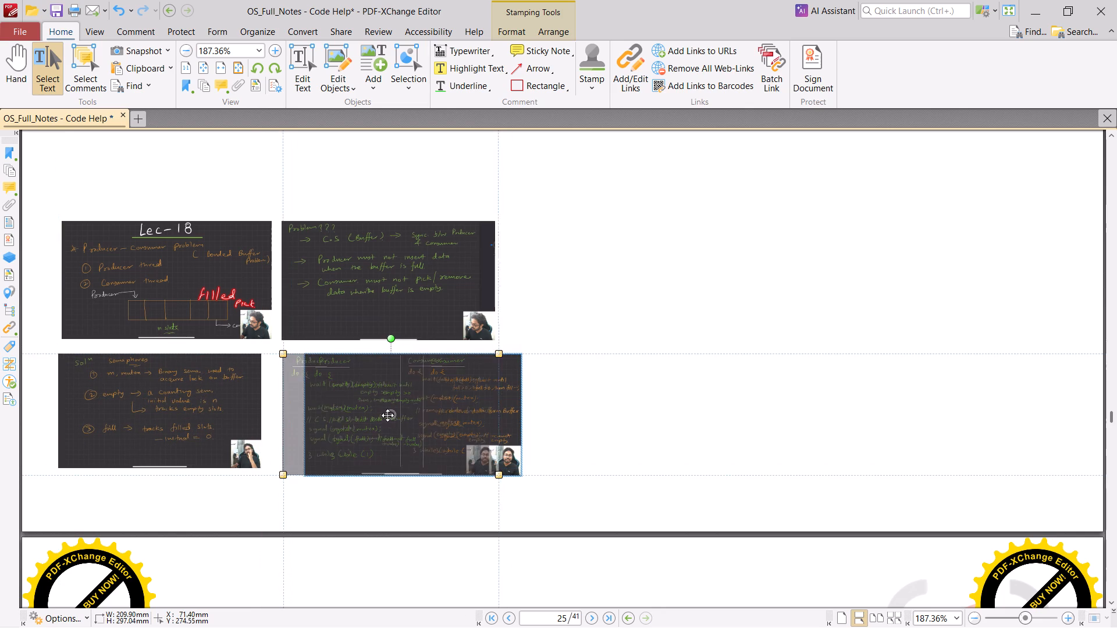
pyautogui.moveTo(387, 415); pyautogui.dragTo(390, 413)
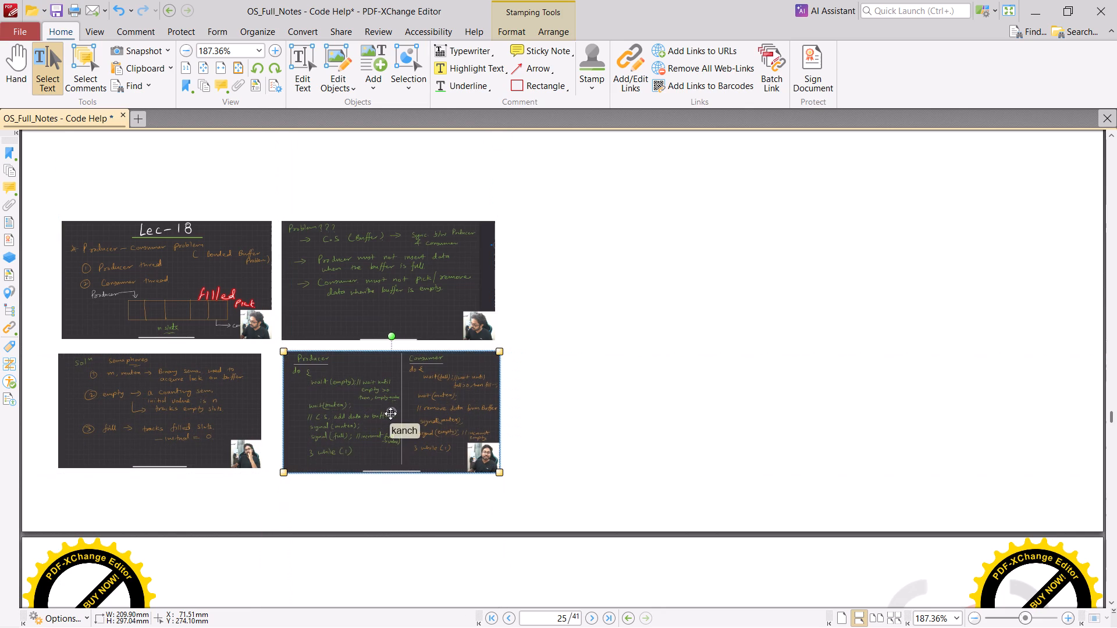
pyautogui.click(621, 336)
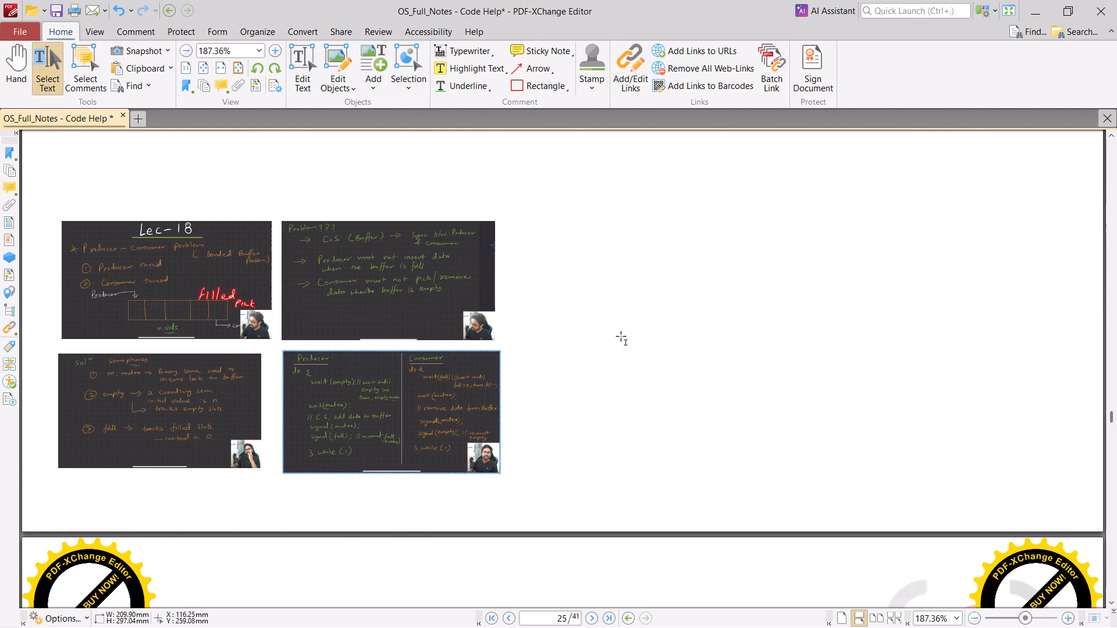
# Save the OS_Full_Notes document.
pyautogui.scroll(1, 621, 336)
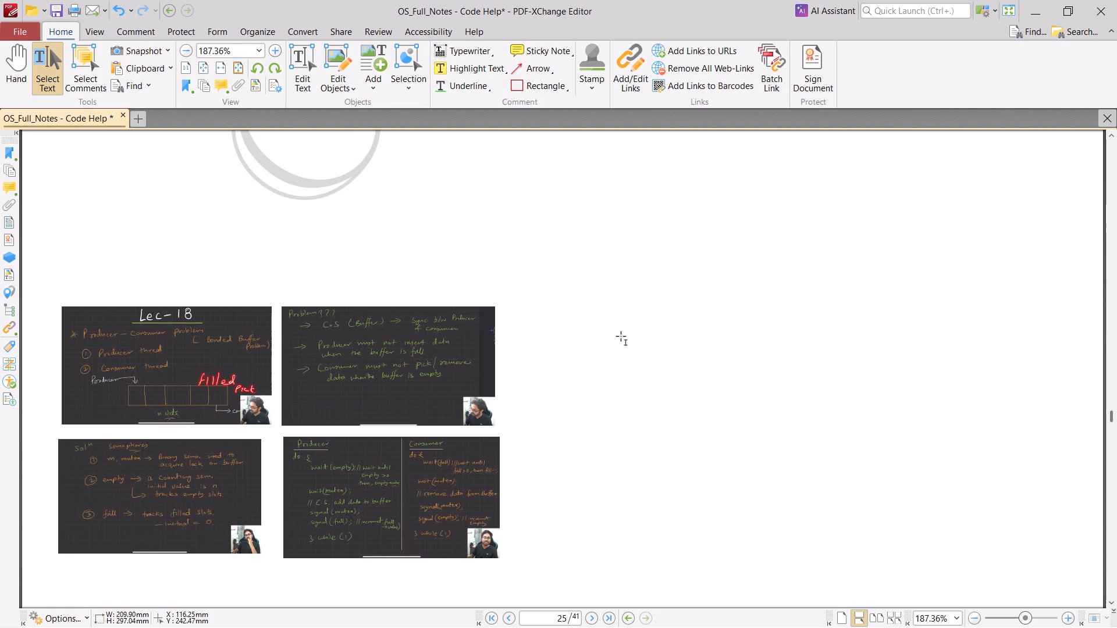
pyautogui.hotkey('ctrl', 's')
# Enlarge the Lec-18 image on page 25 outward from its upper-left corner, towards the page's left edge.
pyautogui.scroll(2, 621, 336)
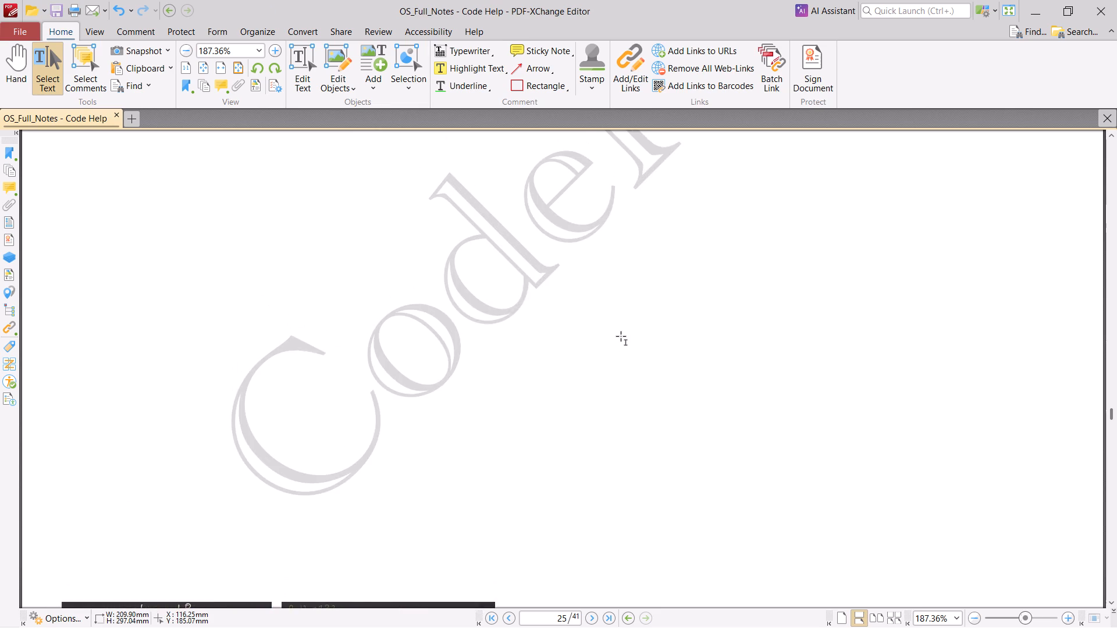
pyautogui.keyDown('ctrl'); pyautogui.scroll(-1, 621, 336); pyautogui.keyUp('ctrl')
pyautogui.scroll(-1, 621, 336)
pyautogui.keyDown('ctrl'); pyautogui.scroll(-2, 621, 336); pyautogui.keyUp('ctrl')
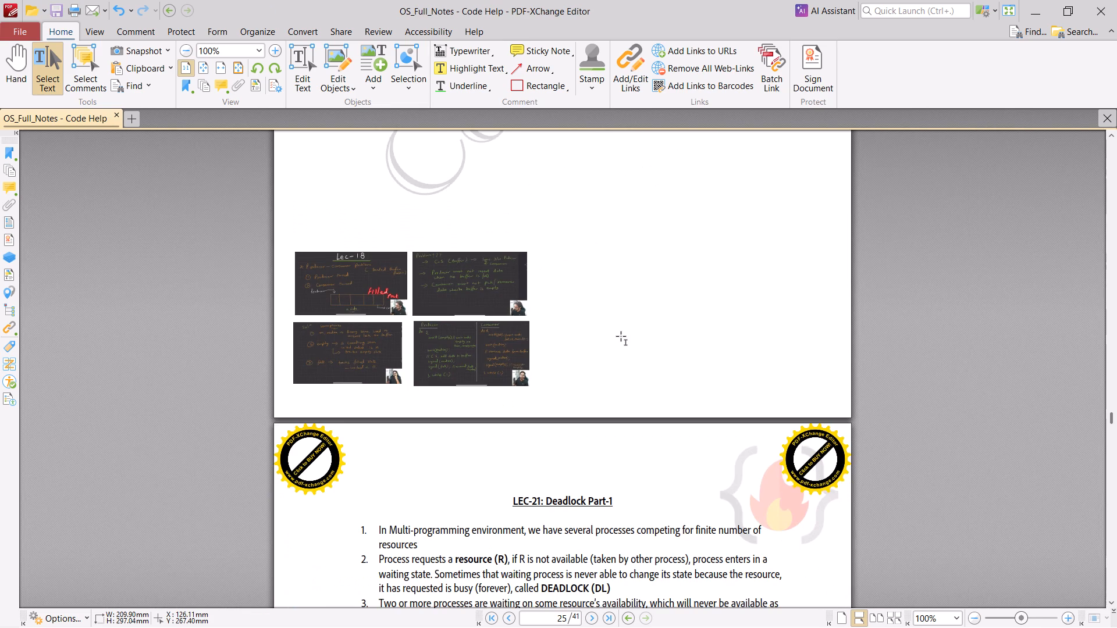
pyautogui.keyDown('ctrl'); pyautogui.scroll(-1, 621, 336); pyautogui.keyUp('ctrl')
pyautogui.keyDown('ctrl'); pyautogui.scroll(5, 621, 336); pyautogui.keyUp('ctrl')
pyautogui.scroll(1, 621, 336)
pyautogui.keyDown('ctrl'); pyautogui.scroll(-2, 621, 336); pyautogui.keyUp('ctrl')
pyautogui.click(284, 324)
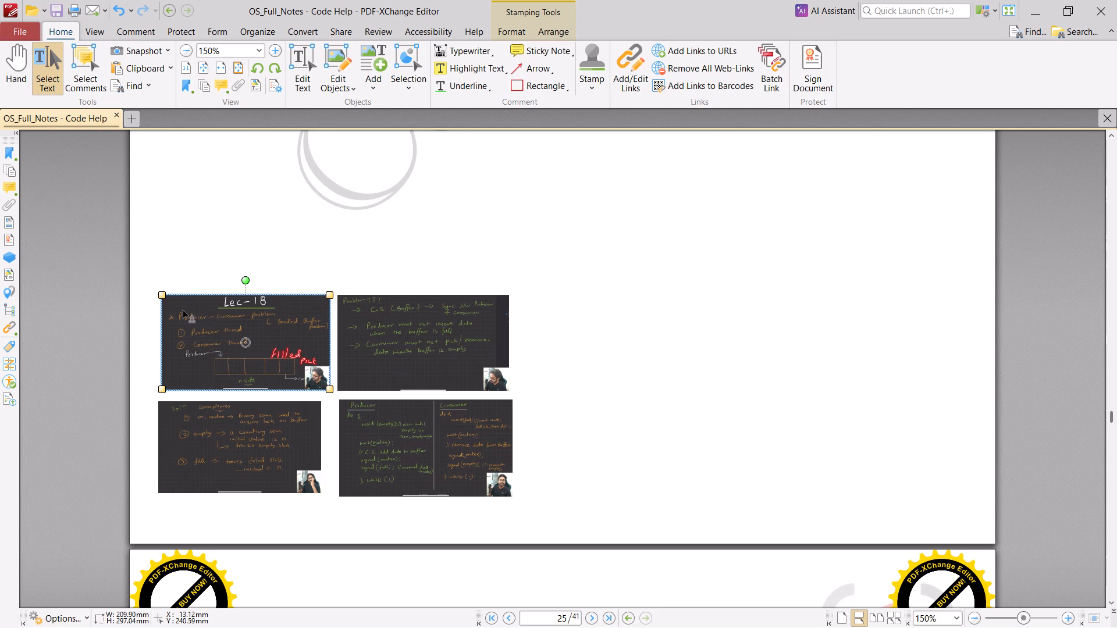
pyautogui.moveTo(158, 296); pyautogui.dragTo(154, 289)
# Enlarge the "Problem???" image on page 25 outward from its upper-right corner until its top lines up with the Lec-18 image.
pyautogui.click(407, 317)
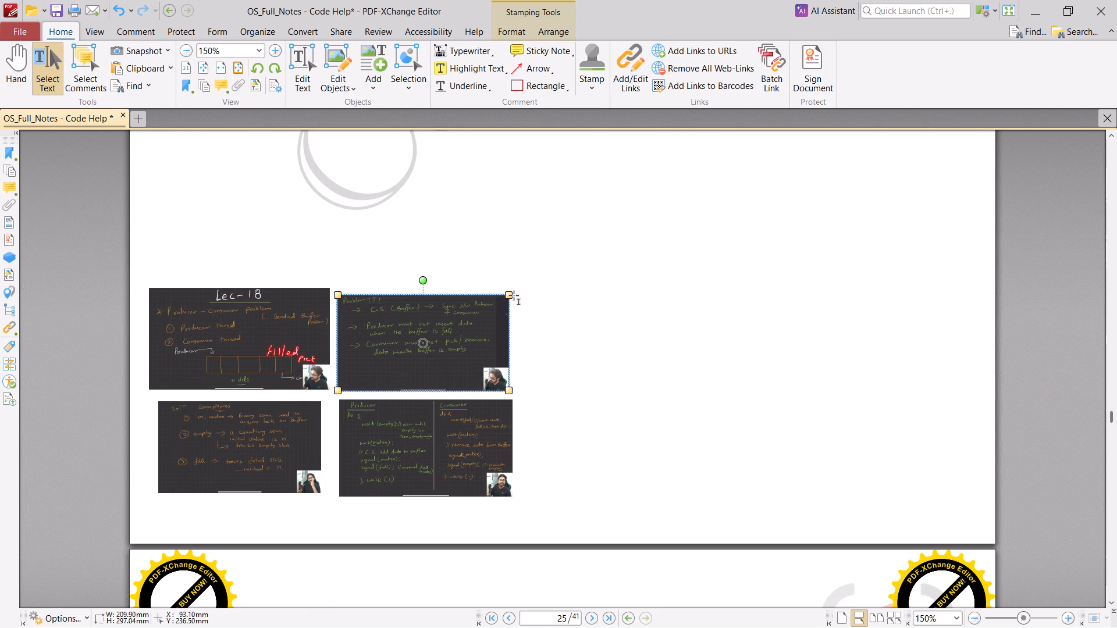
pyautogui.moveTo(510, 296); pyautogui.dragTo(527, 288)
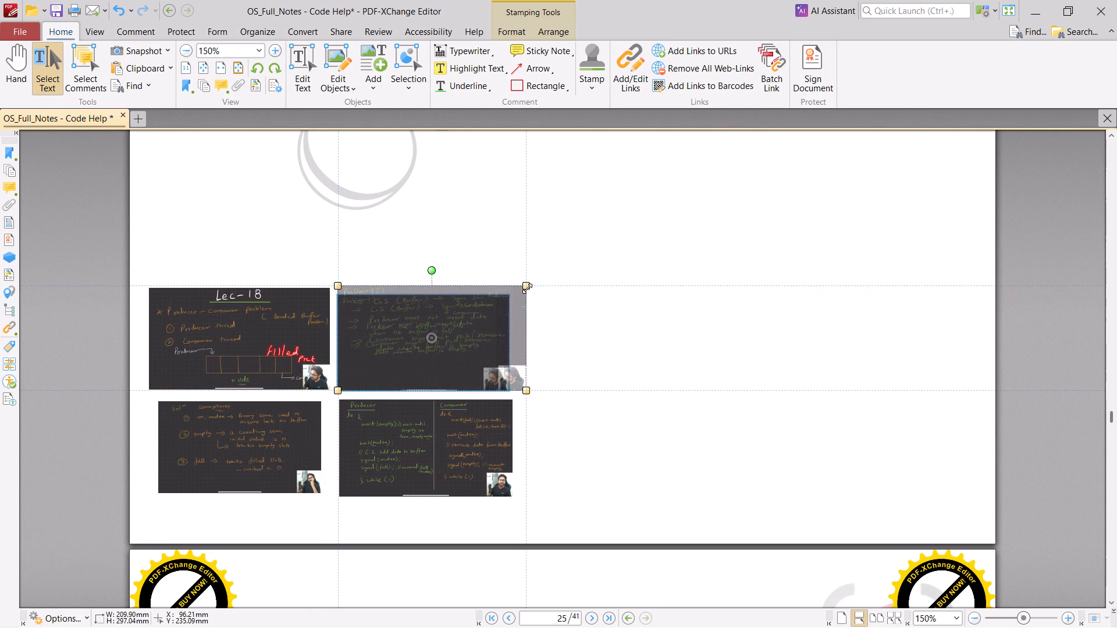
pyautogui.moveTo(527, 288); pyautogui.dragTo(523, 292)
# Enlarge the semaphores image outward from its lower-left corner so its left edge lines up with the Lec-18 image above.
pyautogui.click(294, 440)
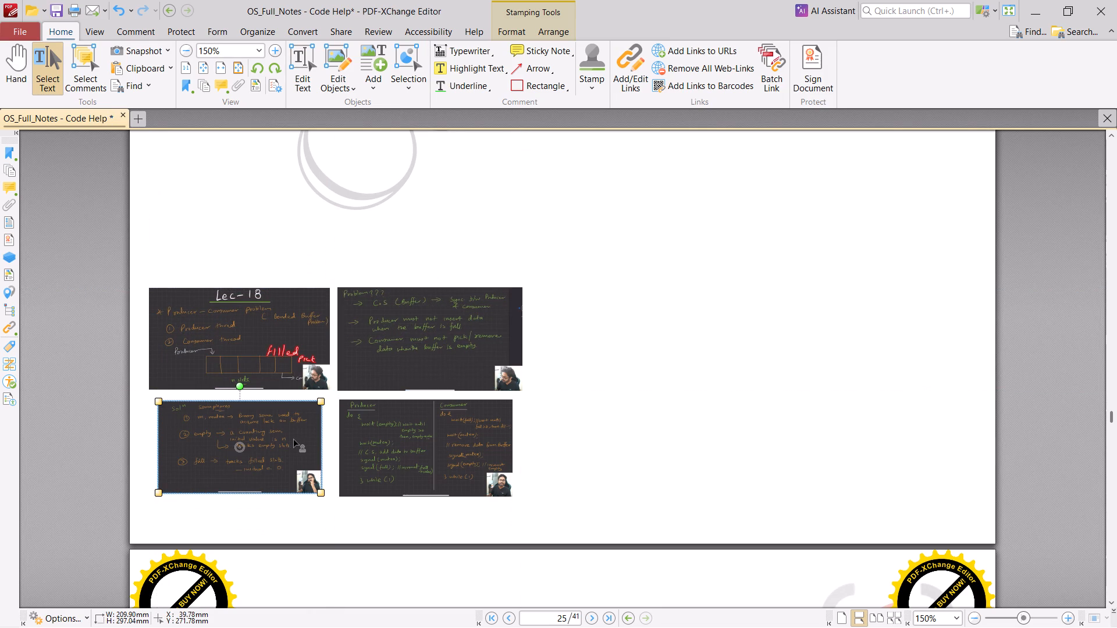
pyautogui.moveTo(159, 494); pyautogui.dragTo(155, 499)
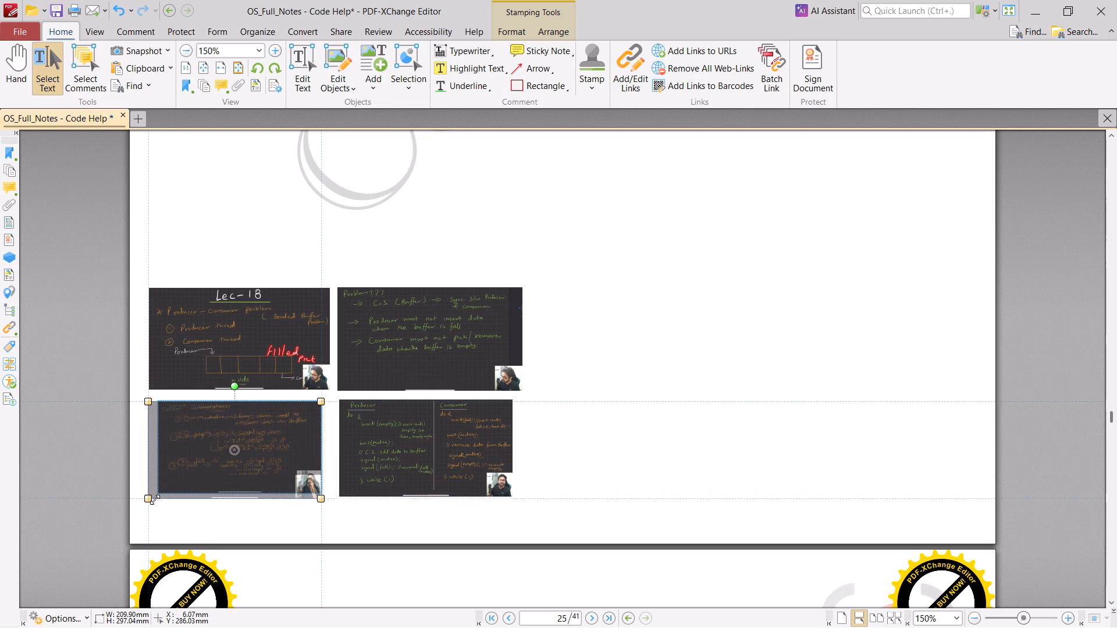
pyautogui.moveTo(155, 499); pyautogui.dragTo(155, 500)
# Enlarge the Producer/Consumer code image outward from its lower-right corner until its right edge matches the "Problem???" image above.
pyautogui.click(433, 454)
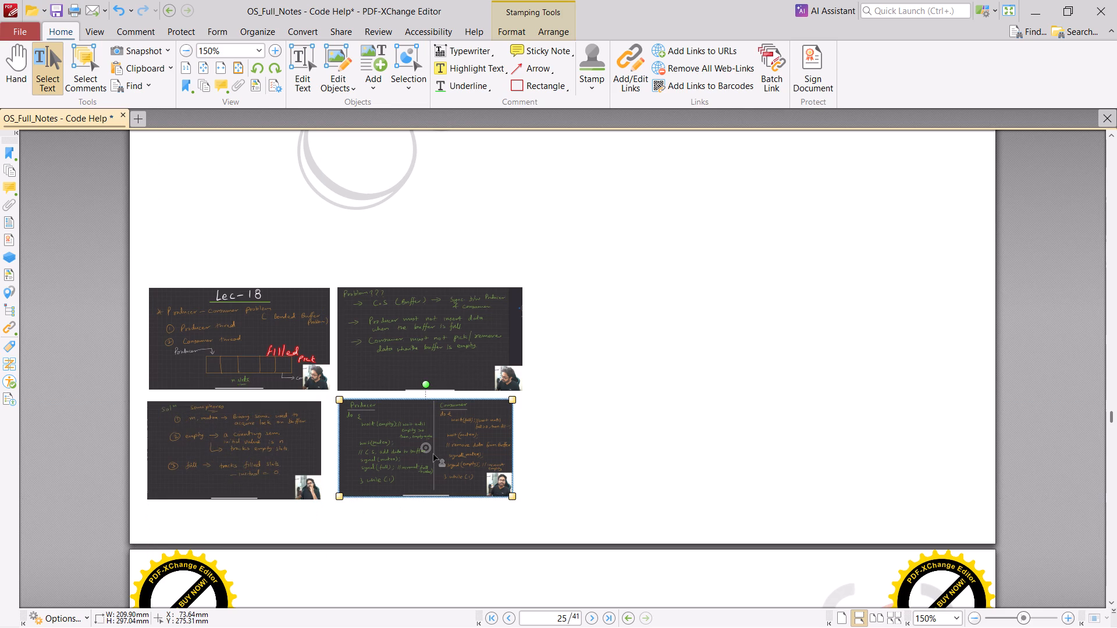
pyautogui.moveTo(509, 496); pyautogui.dragTo(516, 506)
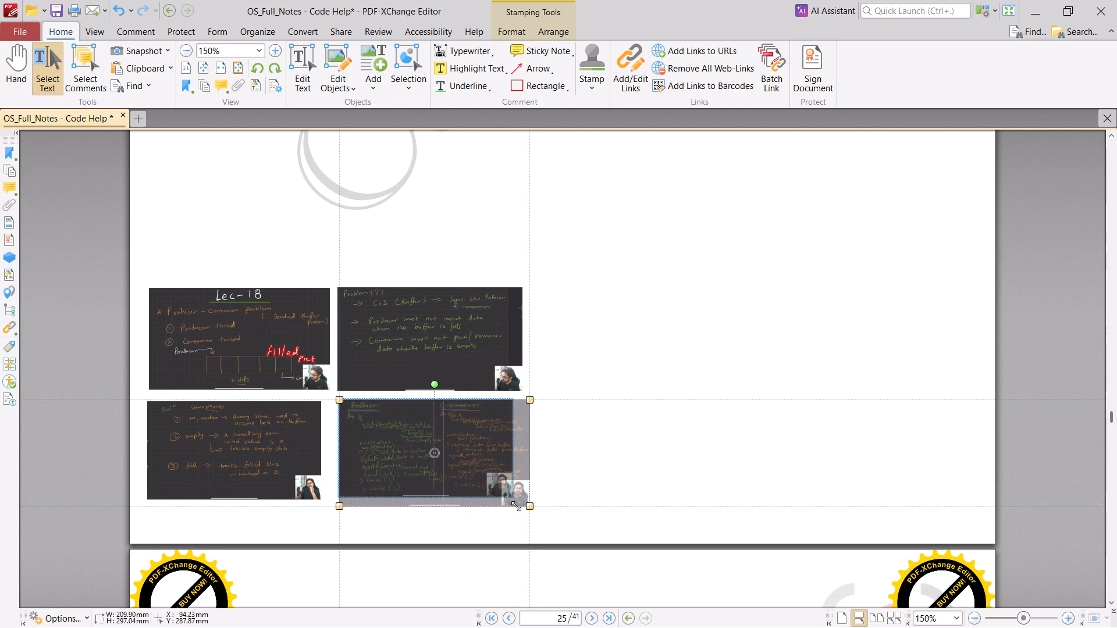
pyautogui.moveTo(516, 506); pyautogui.dragTo(504, 502)
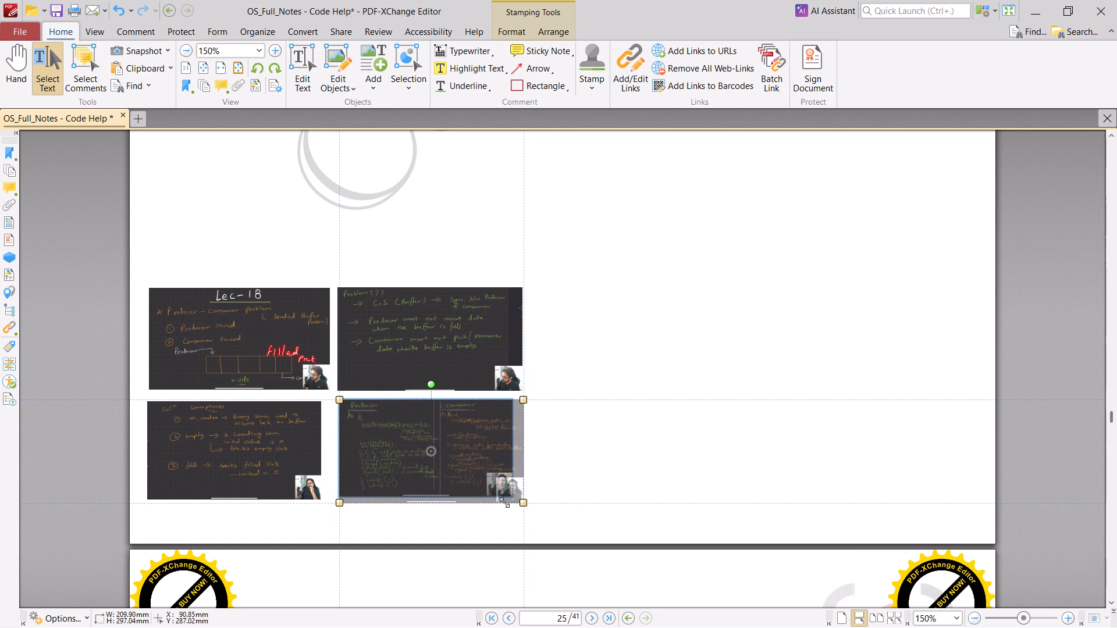
pyautogui.moveTo(504, 502); pyautogui.dragTo(503, 501)
pyautogui.click(685, 501)
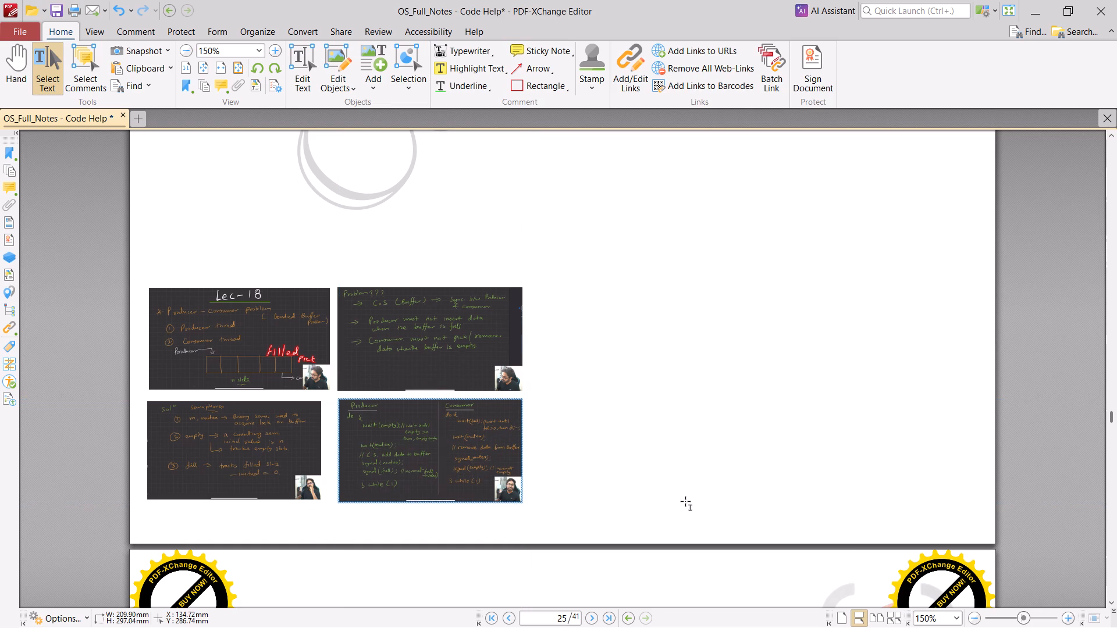
# Review the Lec-18 image grid and the free space on page 25 along with the neighbouring pages 24 and 26.
pyautogui.keyDown('ctrl'); pyautogui.scroll(-4, 685, 501); pyautogui.keyUp('ctrl')
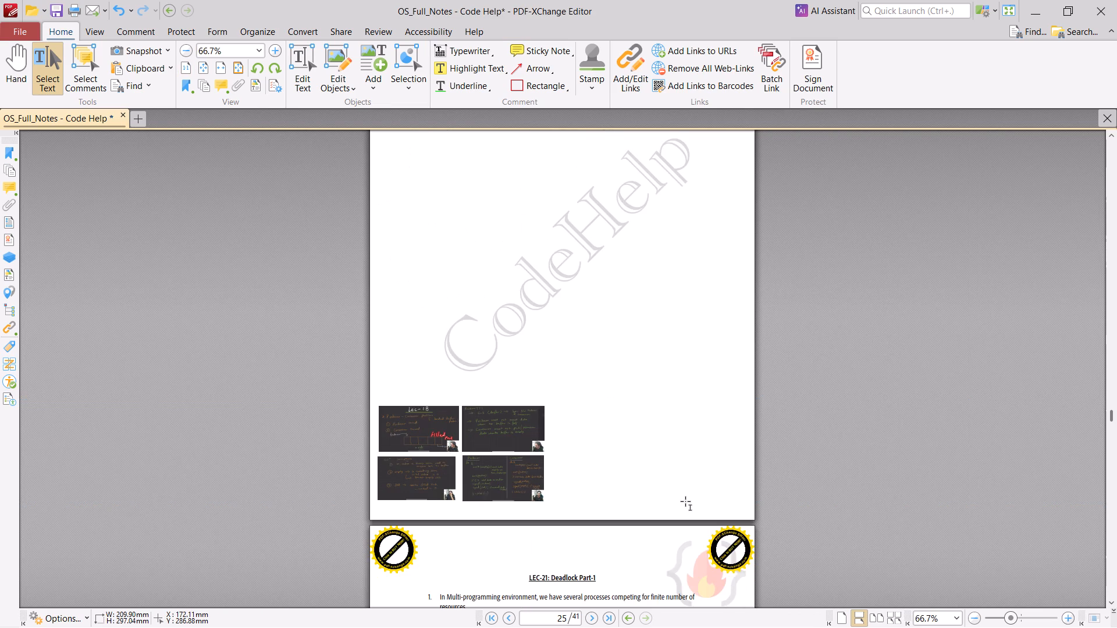
pyautogui.scroll(2, 685, 501)
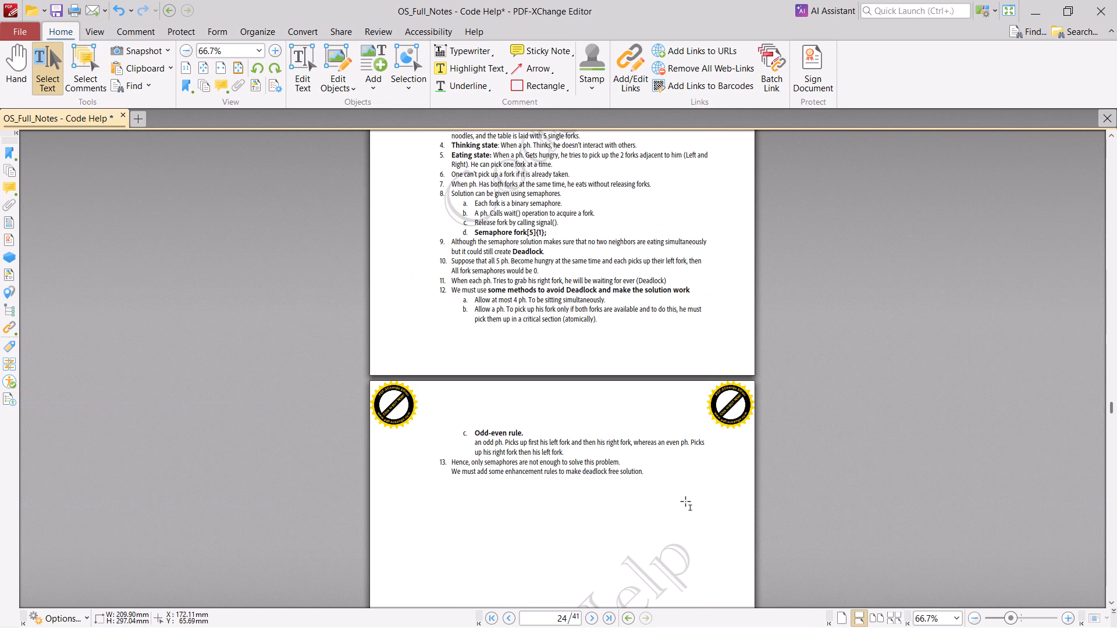
pyautogui.scroll(-4, 685, 501)
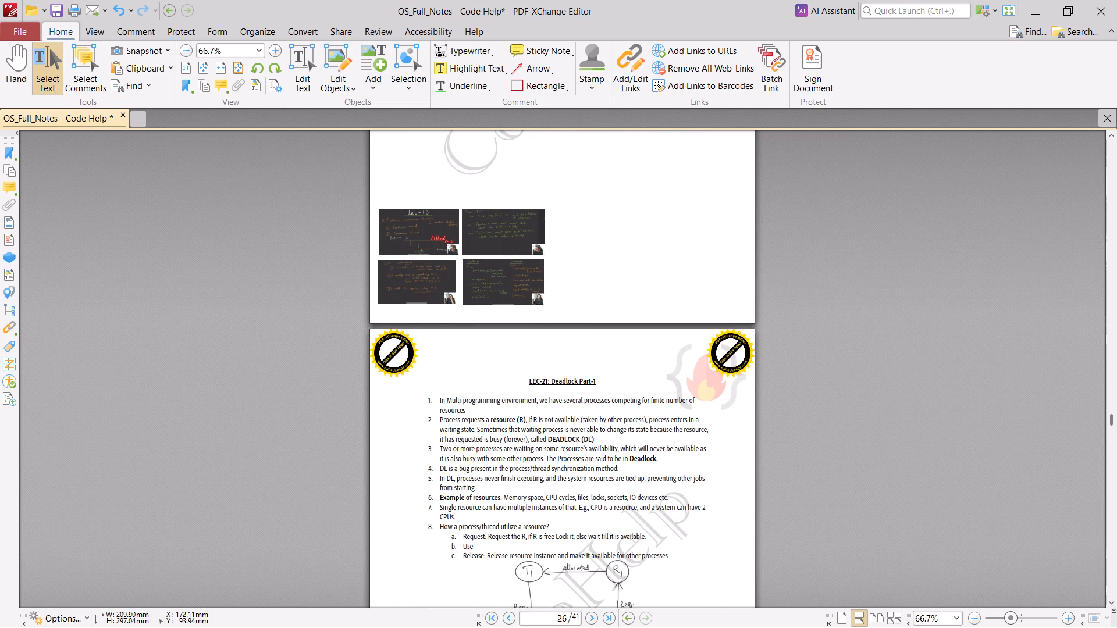
pyautogui.scroll(1, 685, 501)
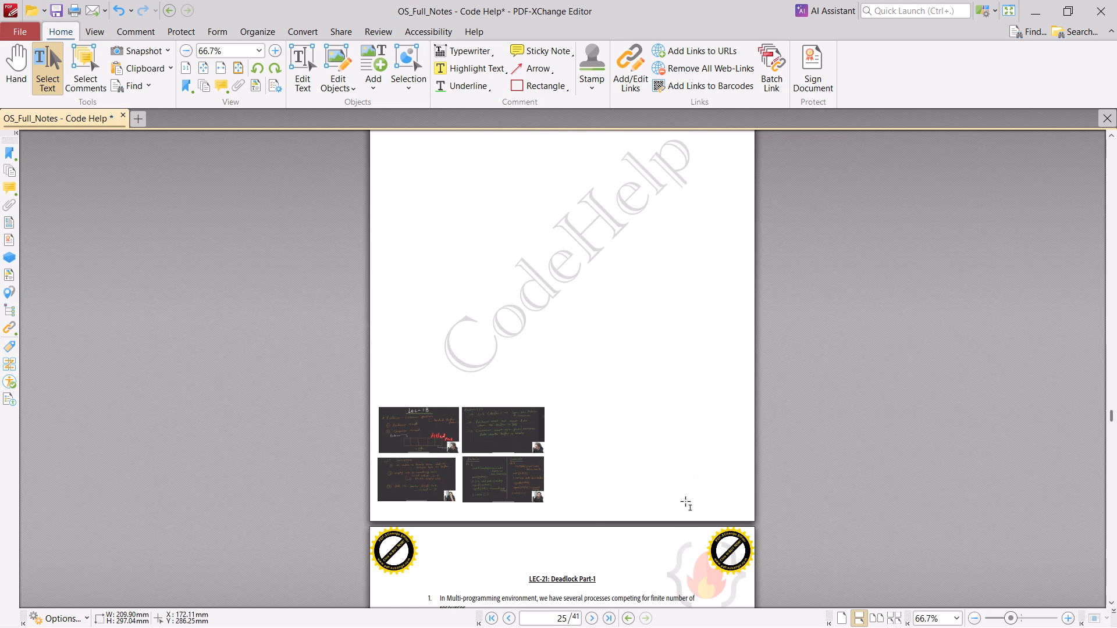
pyautogui.keyDown('ctrl'); pyautogui.scroll(-1, 624, 422); pyautogui.keyUp('ctrl')
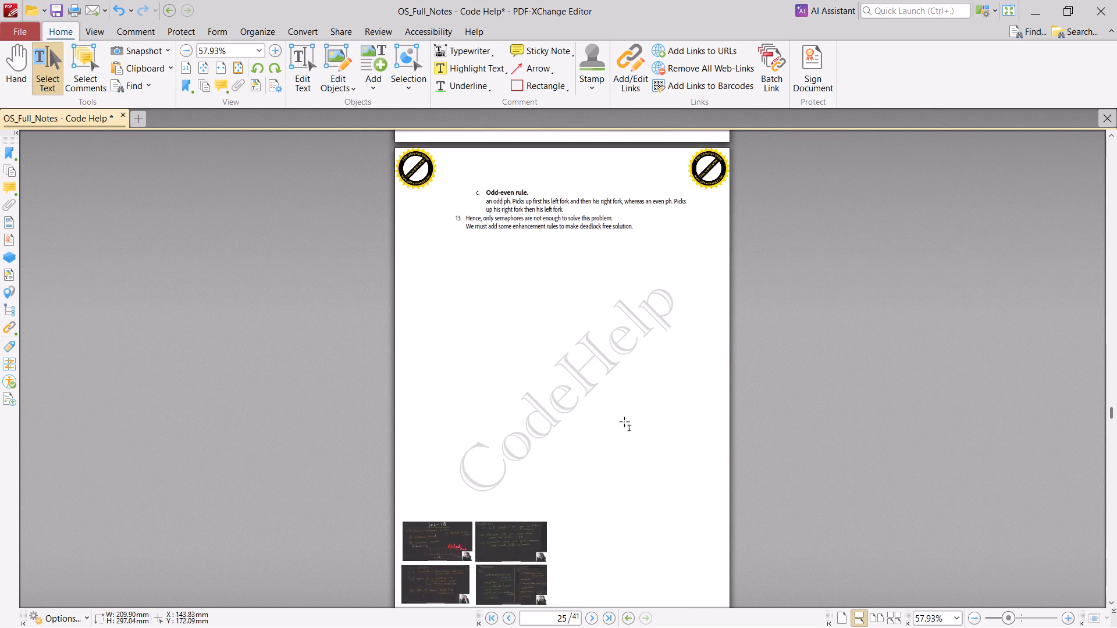
pyautogui.scroll(-1, 624, 422)
pyautogui.keyDown('ctrl'); pyautogui.scroll(2, 624, 422); pyautogui.keyUp('ctrl')
pyautogui.scroll(1, 624, 422)
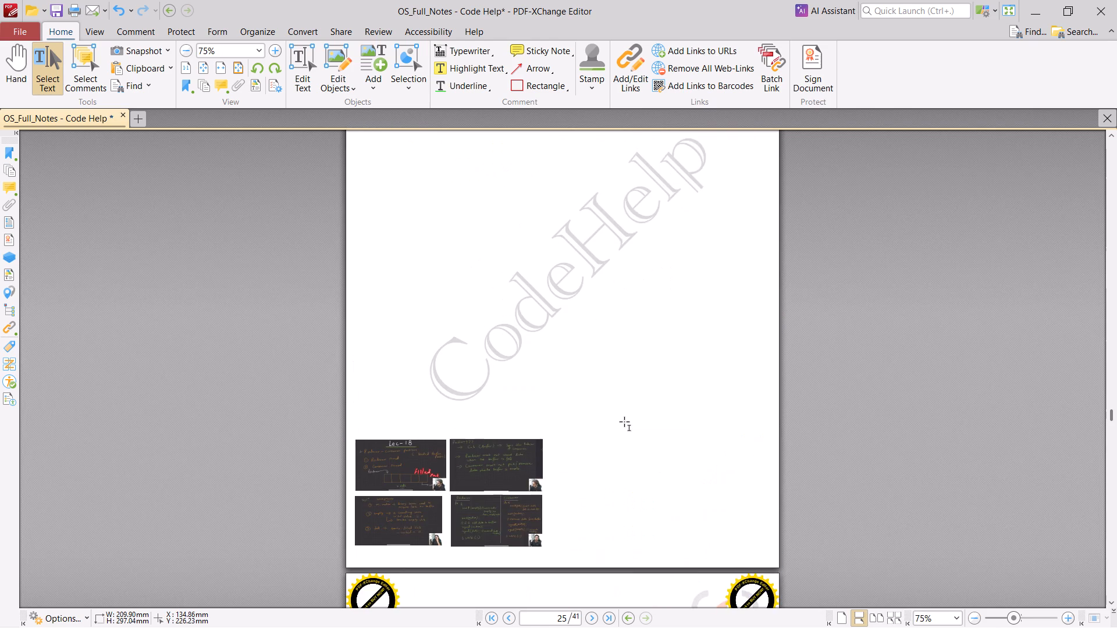
pyautogui.keyDown('ctrl'); pyautogui.scroll(2, 624, 422); pyautogui.keyUp('ctrl')
pyautogui.scroll(-1, 624, 422)
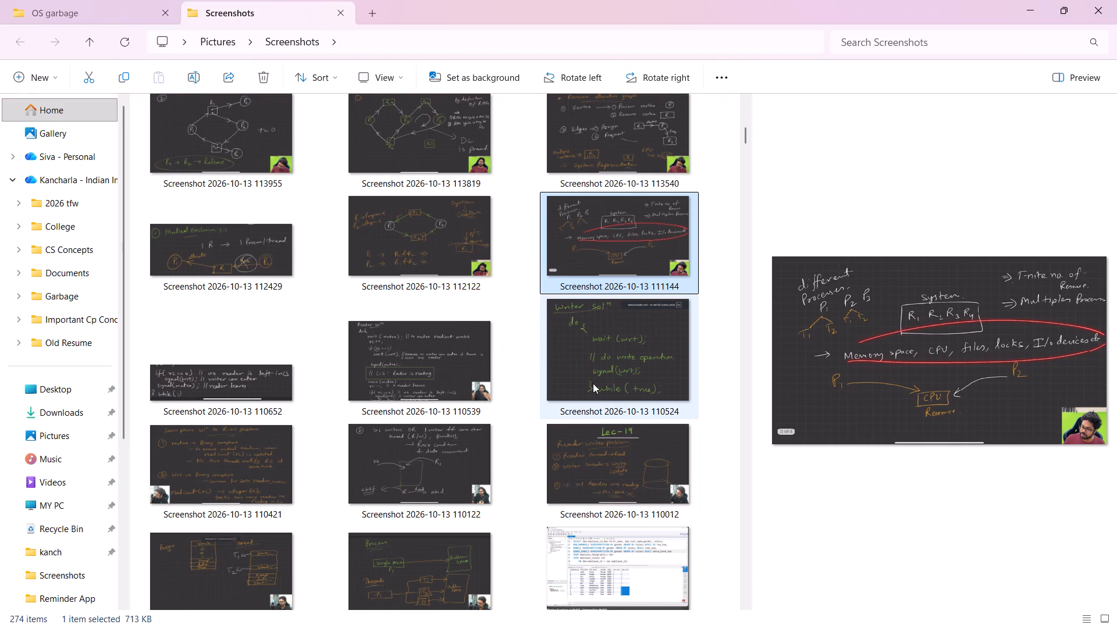
# Preview the Lec-19 reader-writer captures in File Explorer's Screenshots folder, comparing those from 110012 up to 111144.
pyautogui.scroll(1, 593, 383)
pyautogui.scroll(-1, 593, 383)
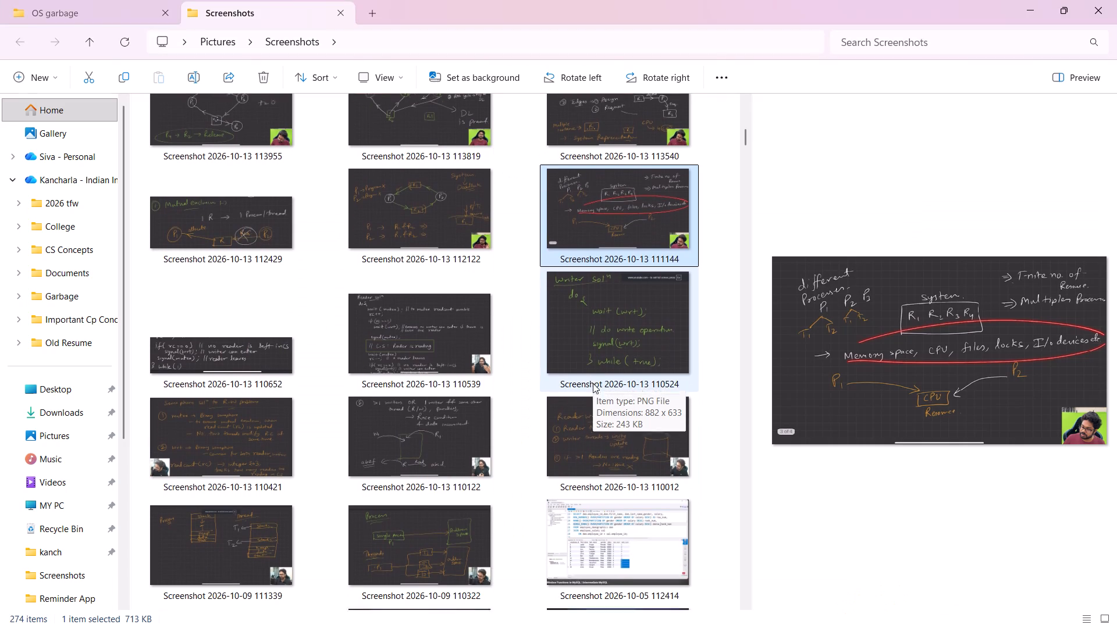
pyautogui.scroll(-1, 593, 383)
pyautogui.click(583, 405)
pyautogui.click(462, 399)
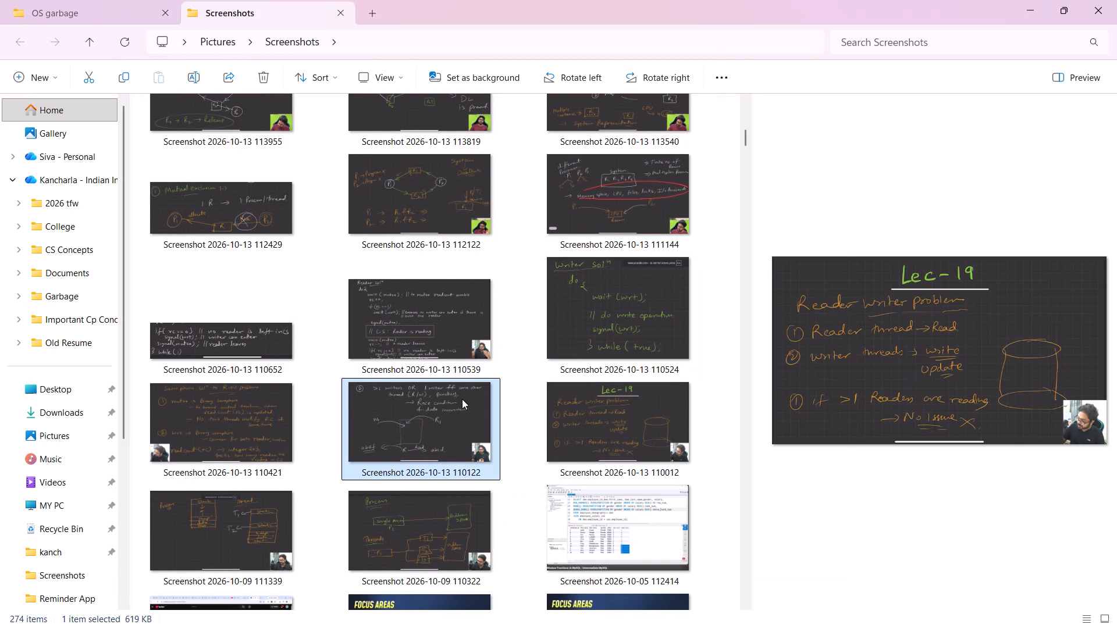
pyautogui.click(273, 413)
pyautogui.click(576, 336)
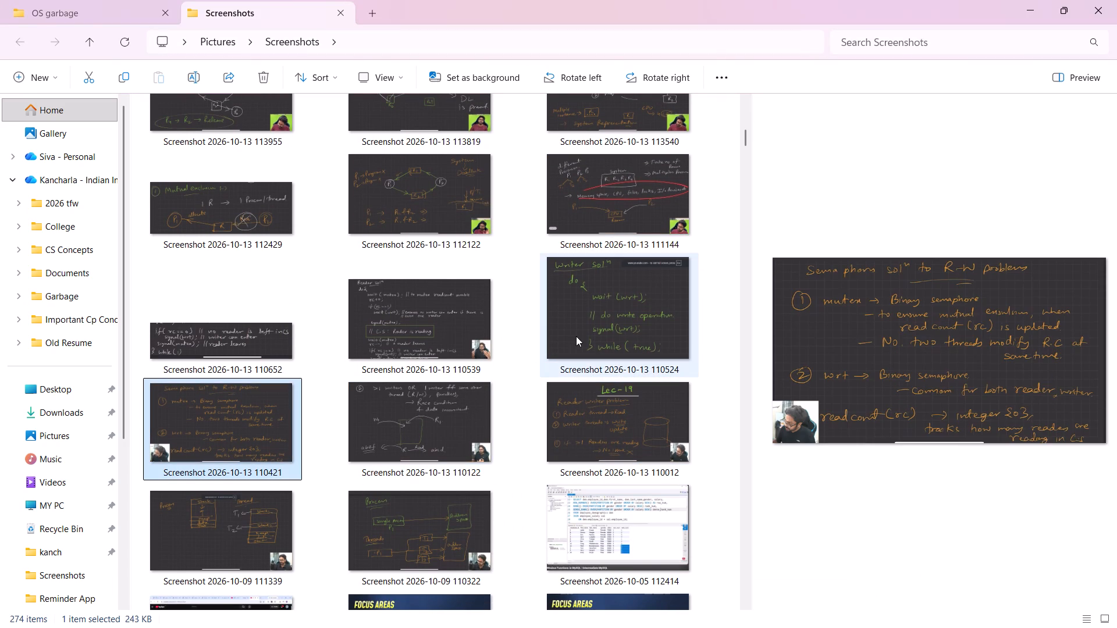
pyautogui.click(415, 332)
pyautogui.click(616, 201)
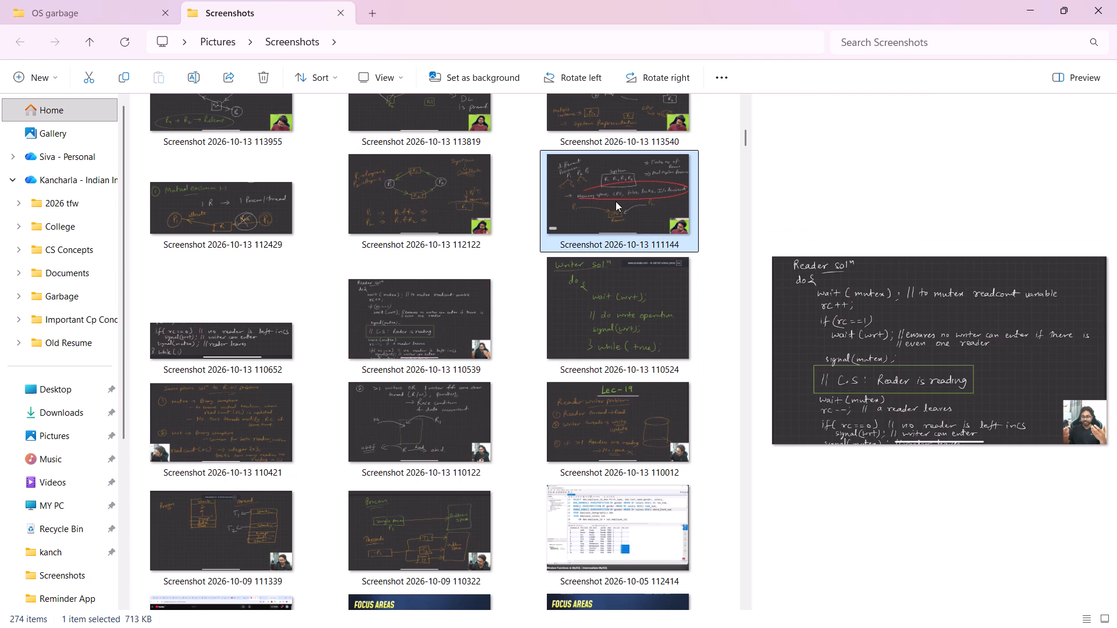
pyautogui.click(408, 344)
pyautogui.click(569, 199)
pyautogui.scroll(1, 569, 199)
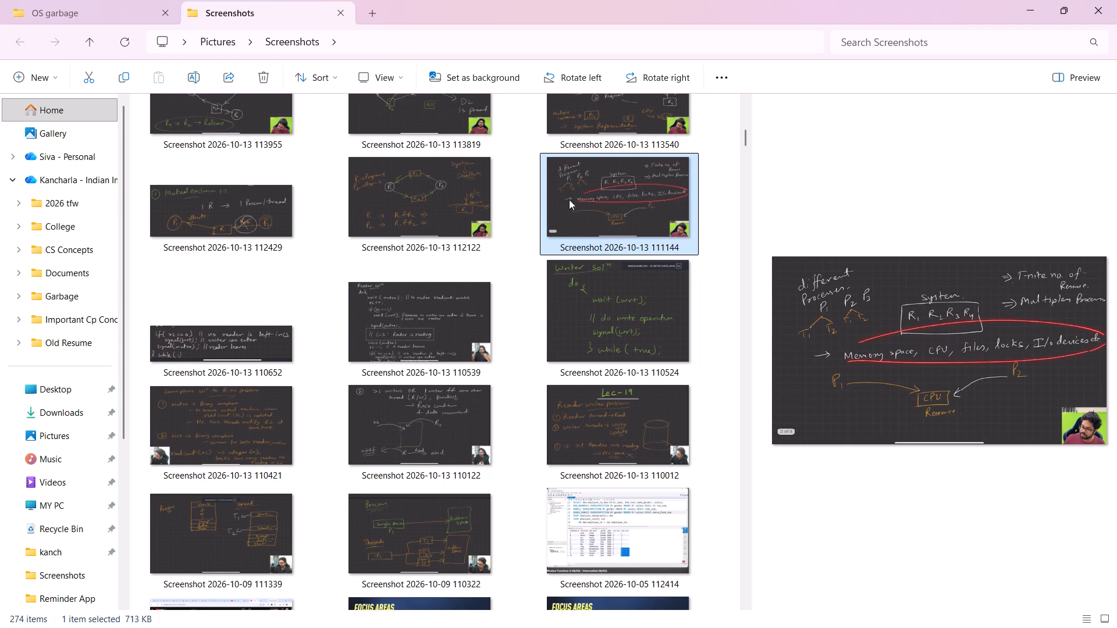
pyautogui.scroll(1, 569, 199)
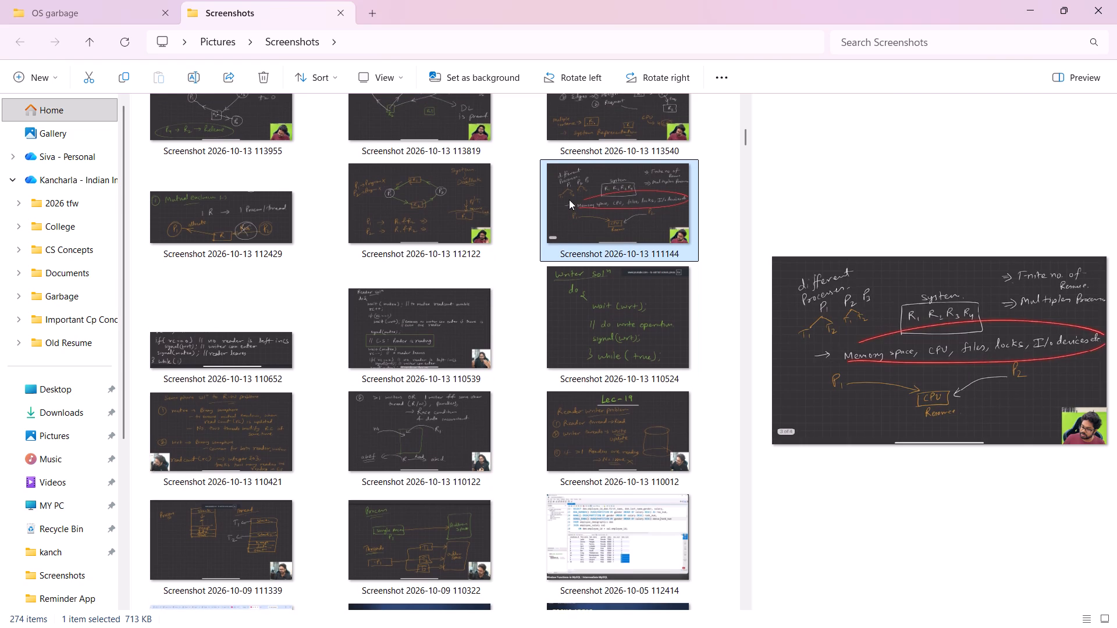
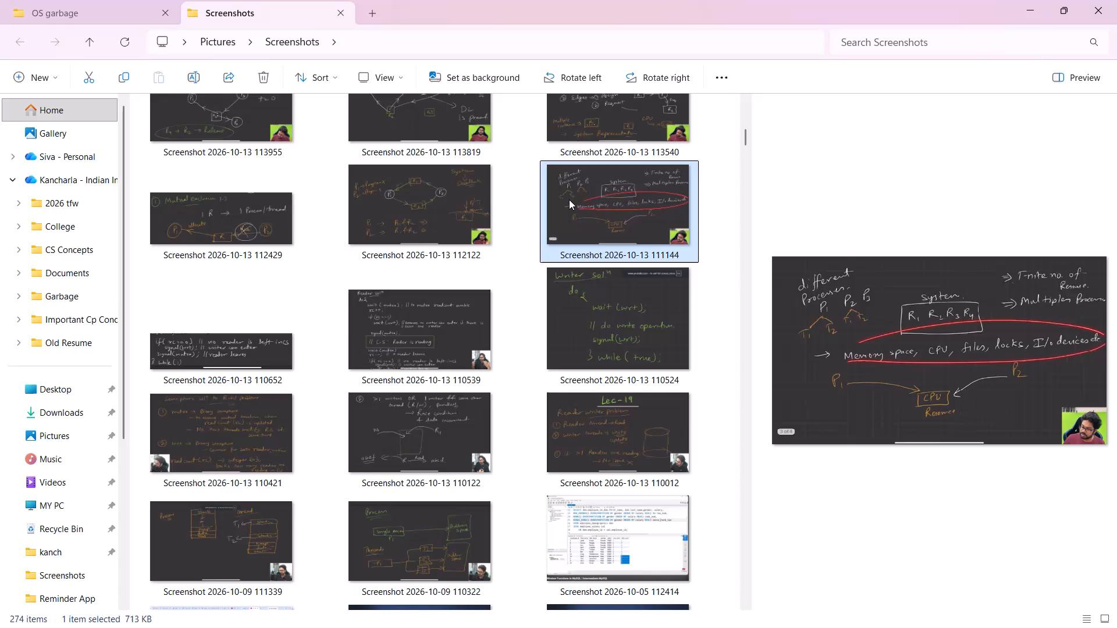
# Preview the newer 2026-10-13 captures 122759, 123159 and 122738 in the Screenshots folder.
pyautogui.scroll(4, 363, 203)
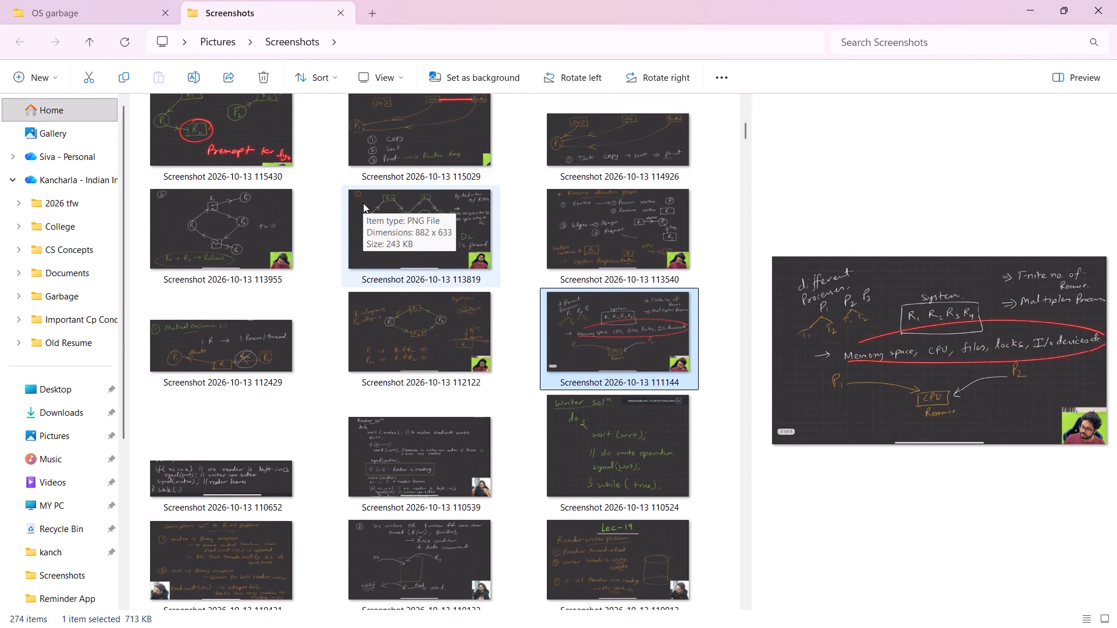
pyautogui.scroll(6, 363, 203)
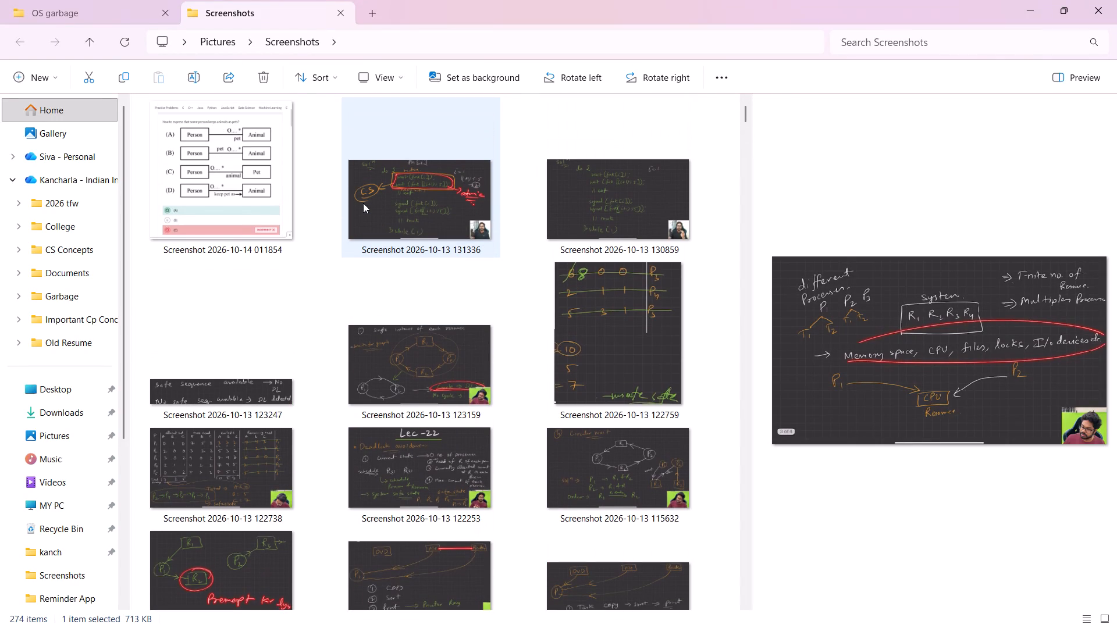
pyautogui.click(584, 379)
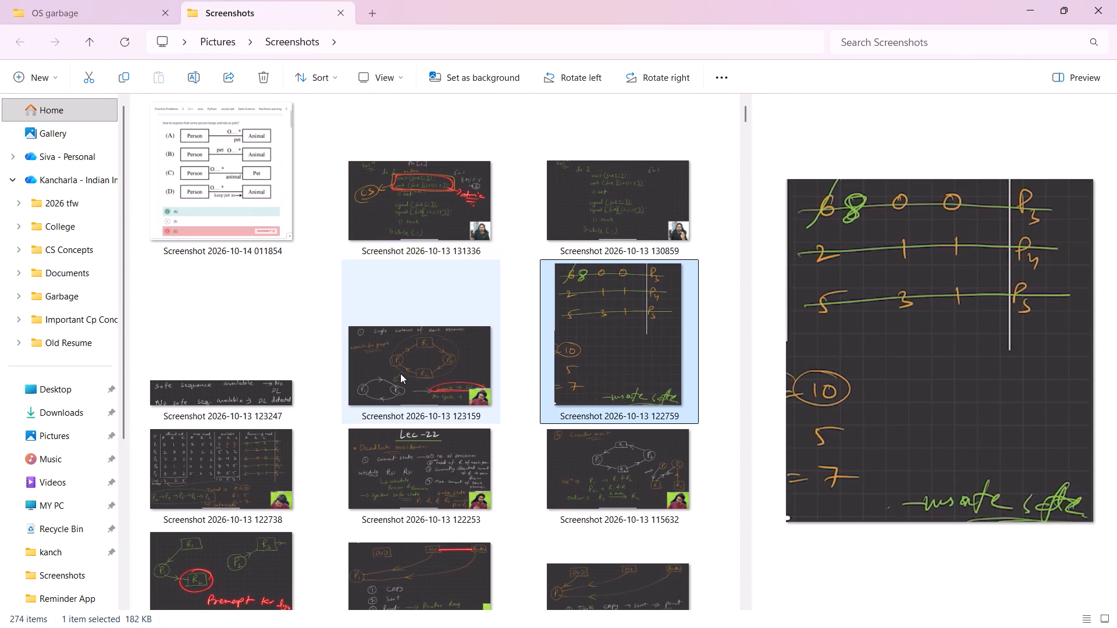
pyautogui.click(400, 373)
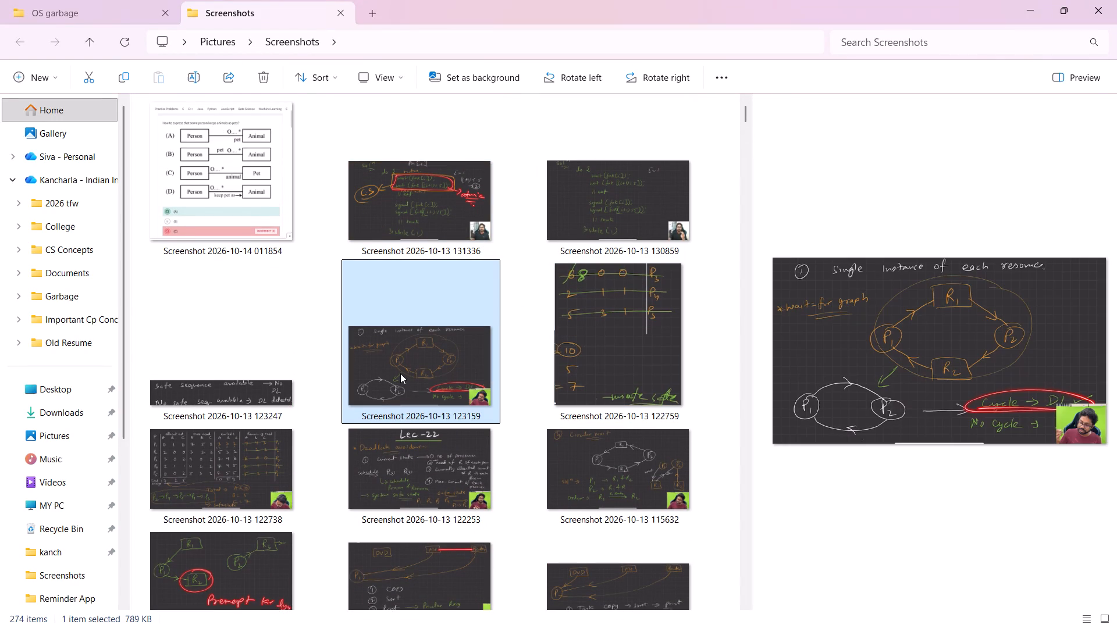
pyautogui.click(252, 469)
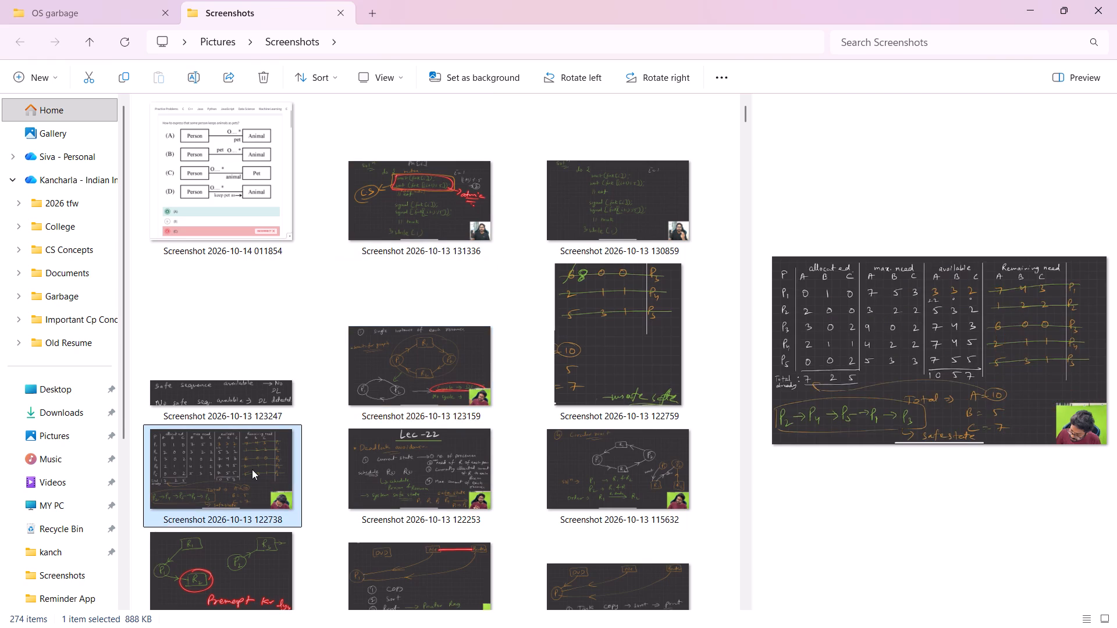
# Switch to the OS_Full_Notes PDF, return to the Lec-18 image grid on page 25 and save the document.
pyautogui.keyDown('ctrl'); pyautogui.scroll(-2, 252, 469); pyautogui.keyUp('ctrl')
pyautogui.scroll(-2, 252, 469)
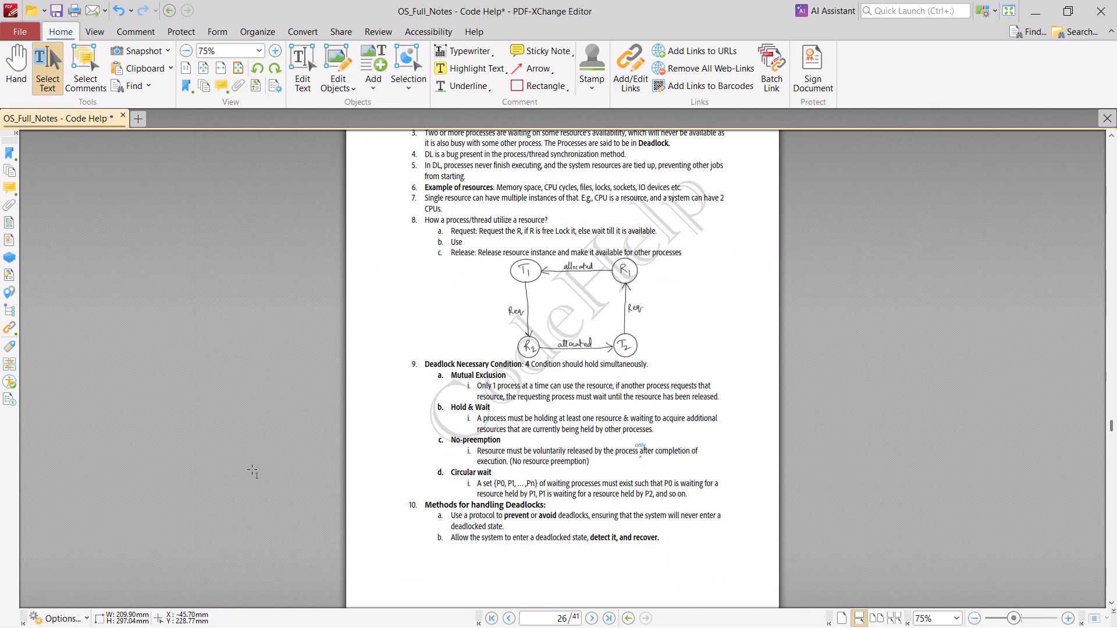
pyautogui.scroll(3, 252, 469)
pyautogui.click(660, 302)
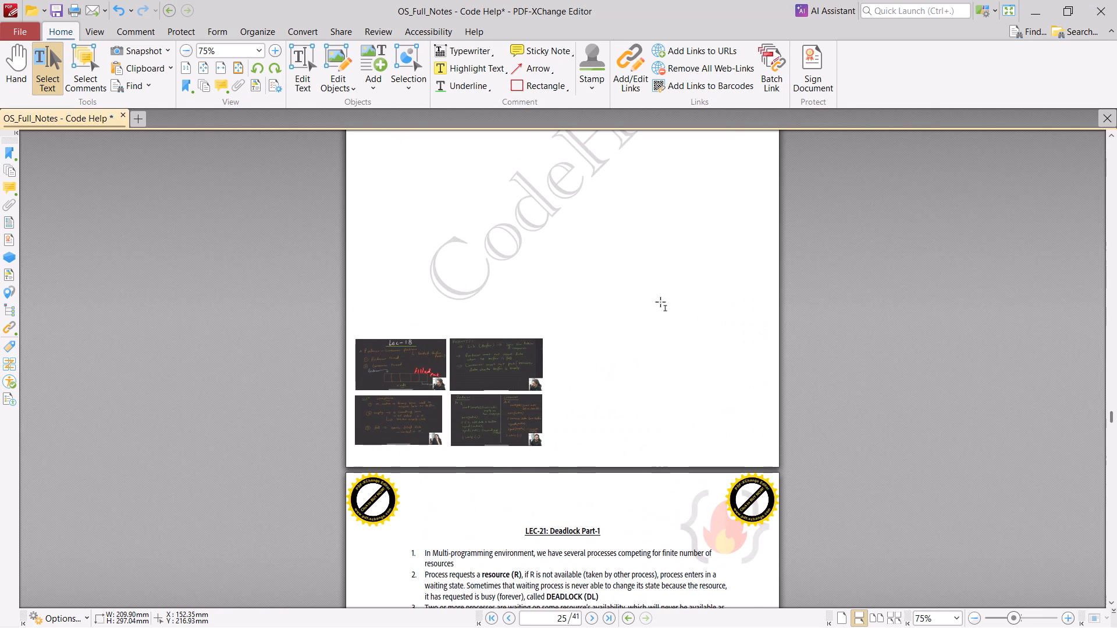
pyautogui.hotkey('ctrl', 's')
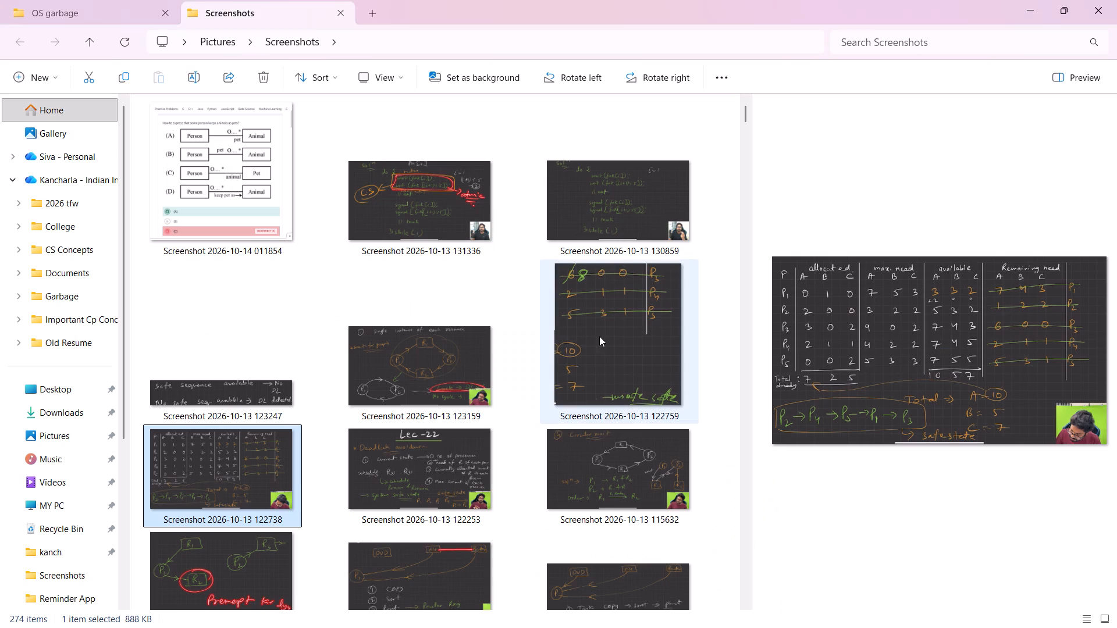
# Look through the 2026-10-13 captures in File Explorer's Screenshots folder, previewing 115632, the Lec-22 capture 122253 and 122738.
pyautogui.scroll(-5, 535, 259)
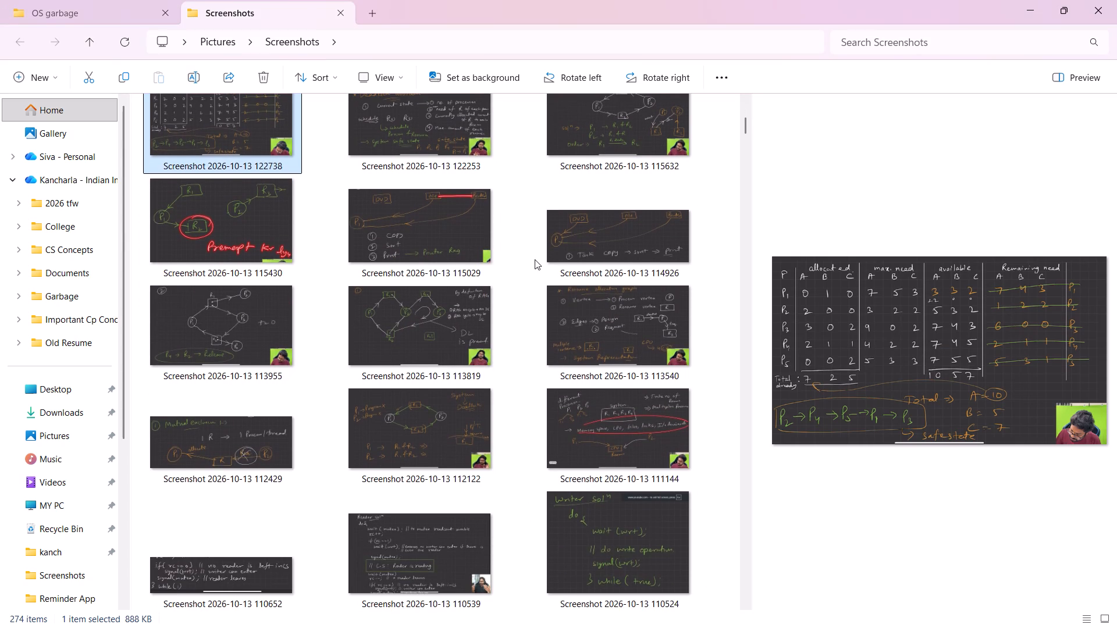
pyautogui.scroll(-2, 535, 259)
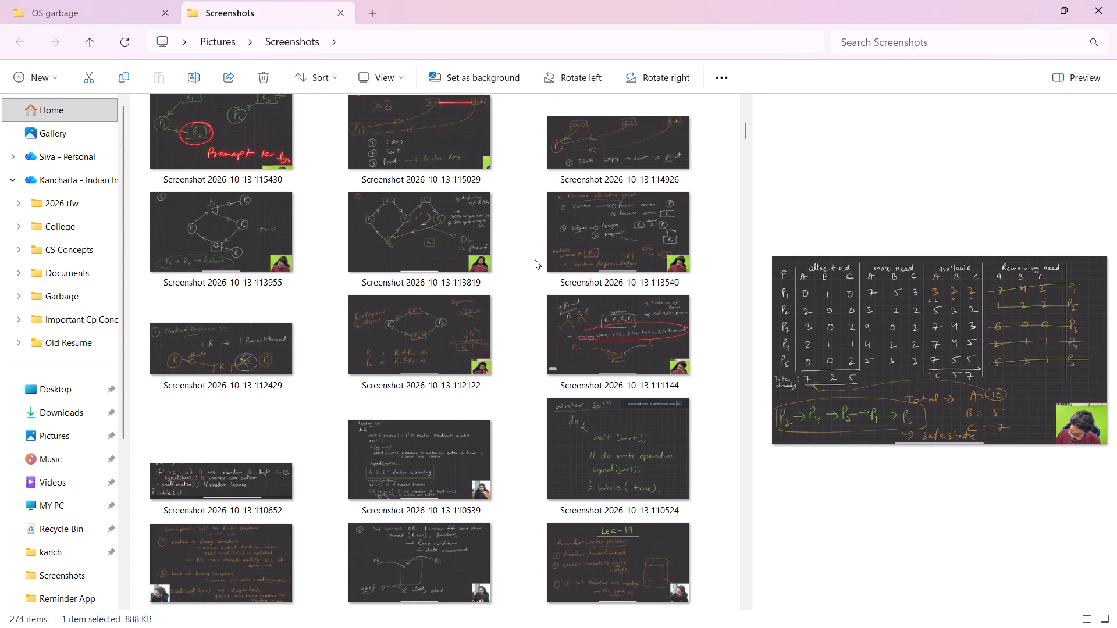
pyautogui.hscroll(1, 535, 259)
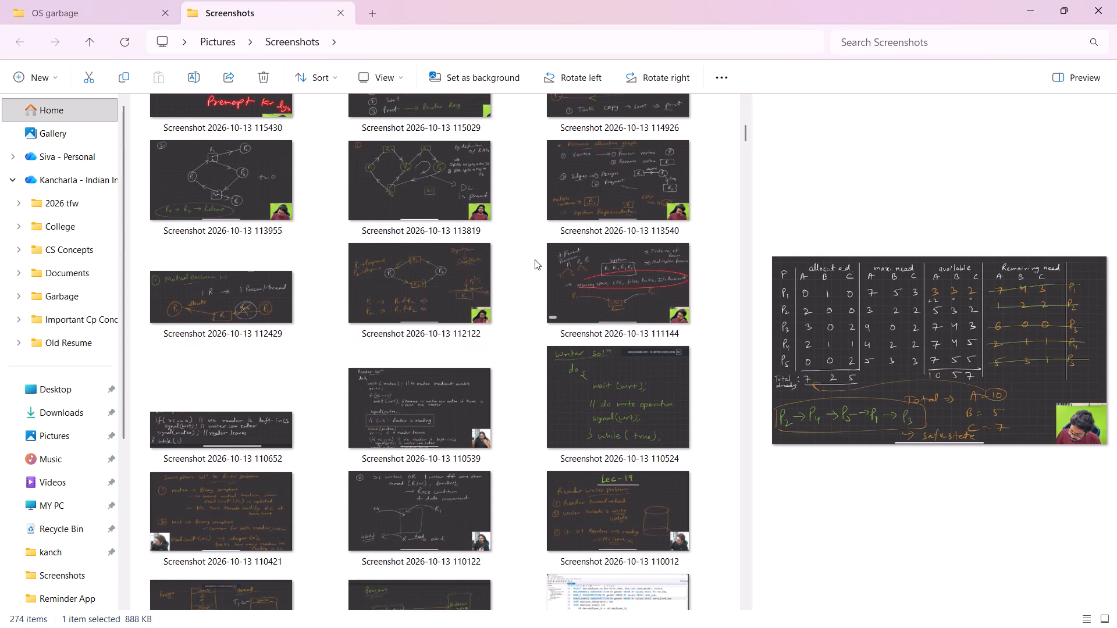
pyautogui.hscroll(1, 535, 259)
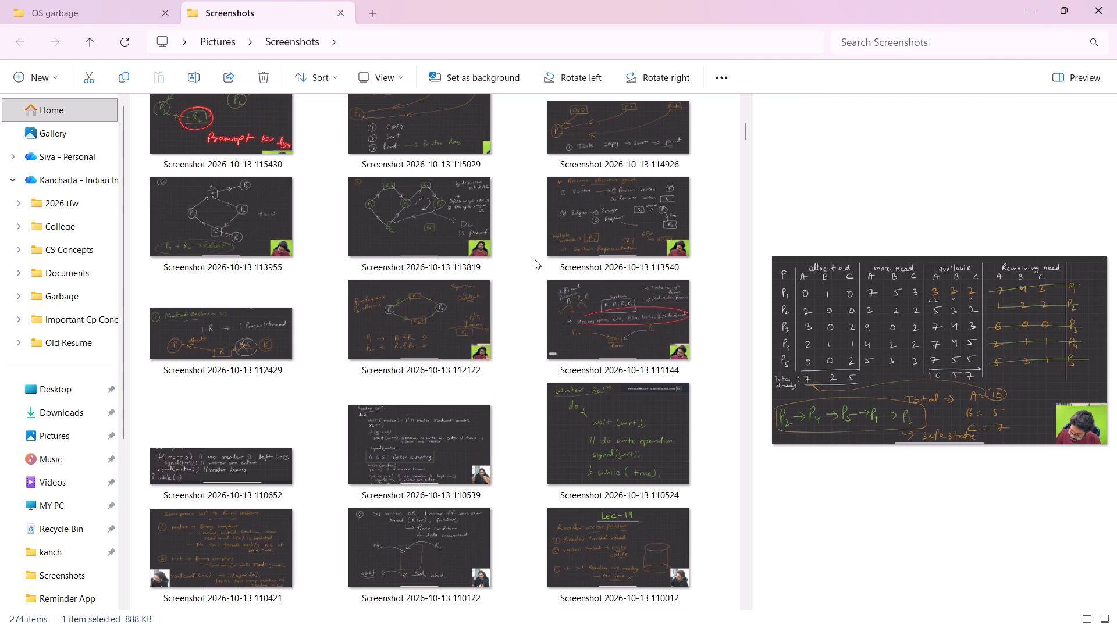
pyautogui.scroll(1, 535, 259)
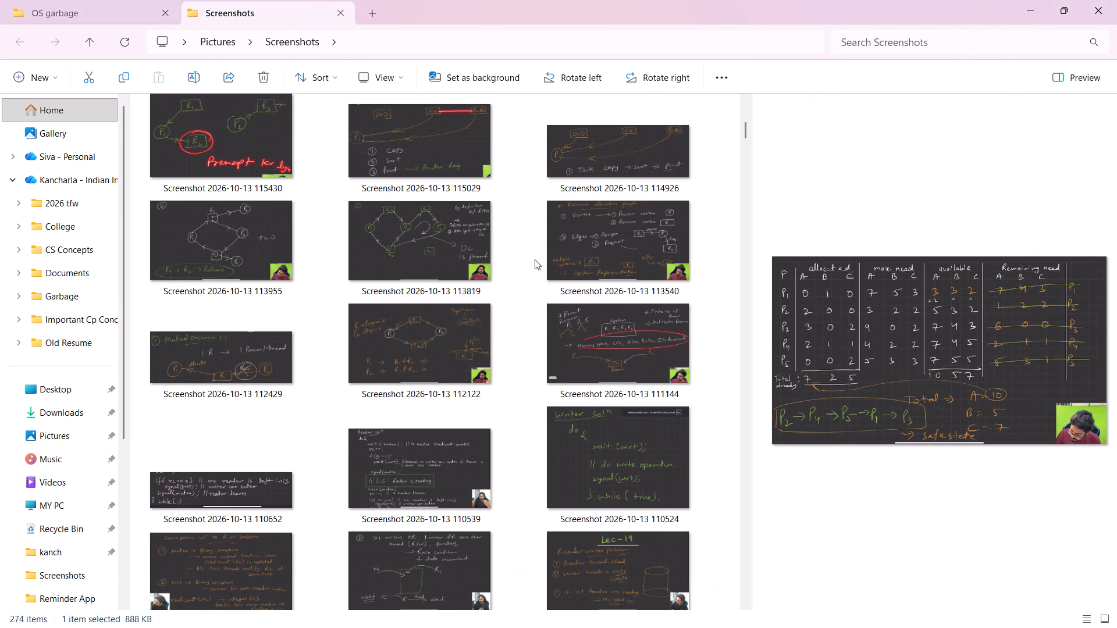
pyautogui.scroll(1, 535, 259)
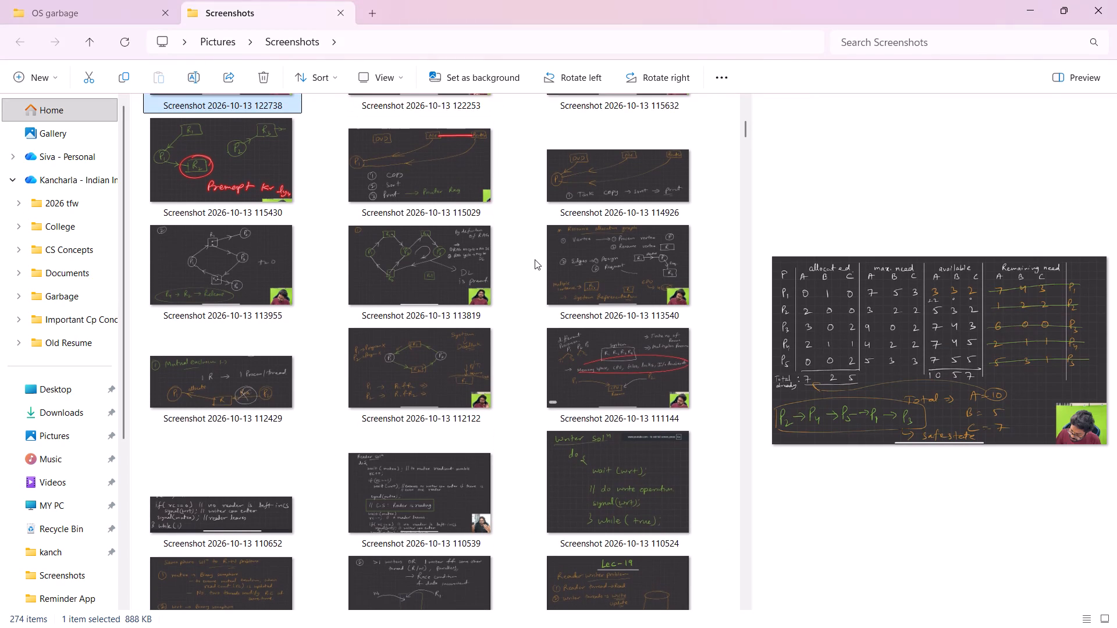
pyautogui.scroll(6, 535, 259)
pyautogui.scroll(-3, 535, 259)
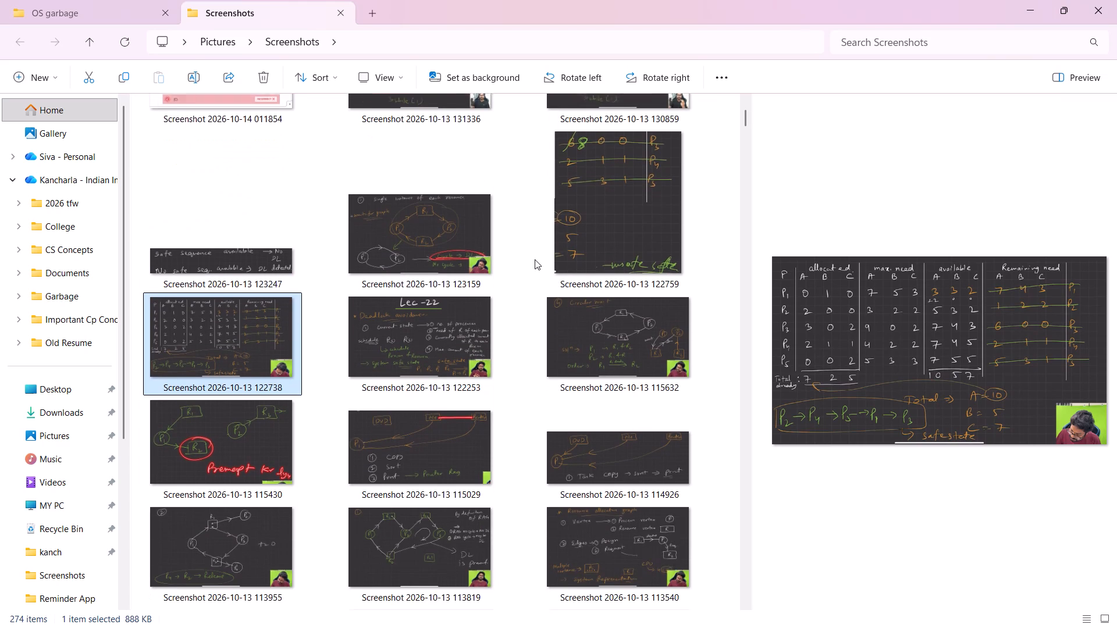
pyautogui.click(576, 326)
pyautogui.click(460, 341)
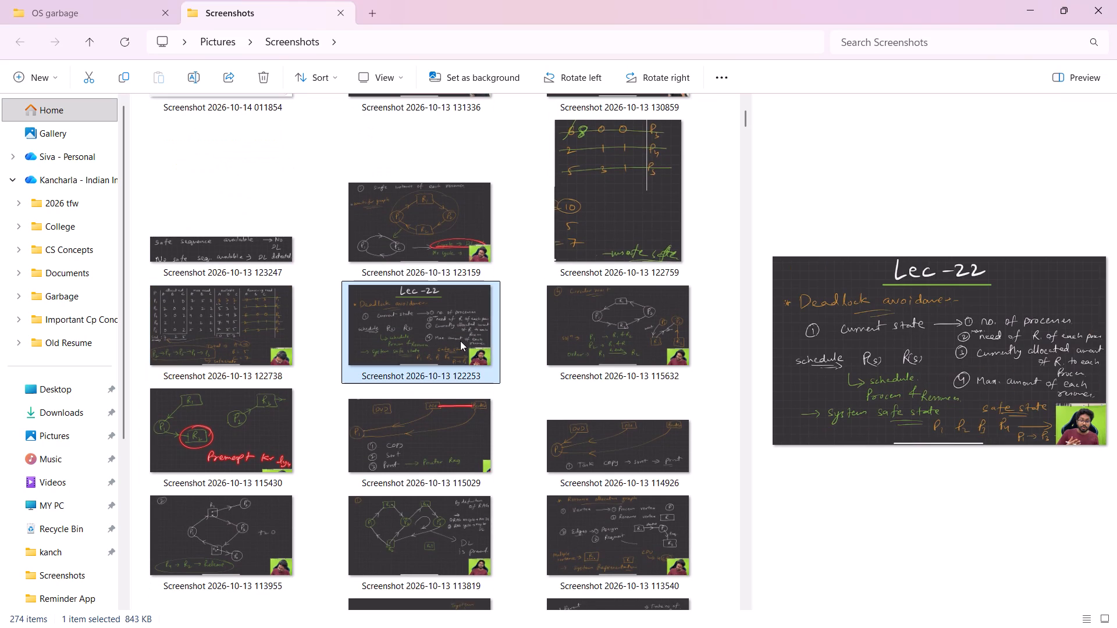
pyautogui.click(239, 311)
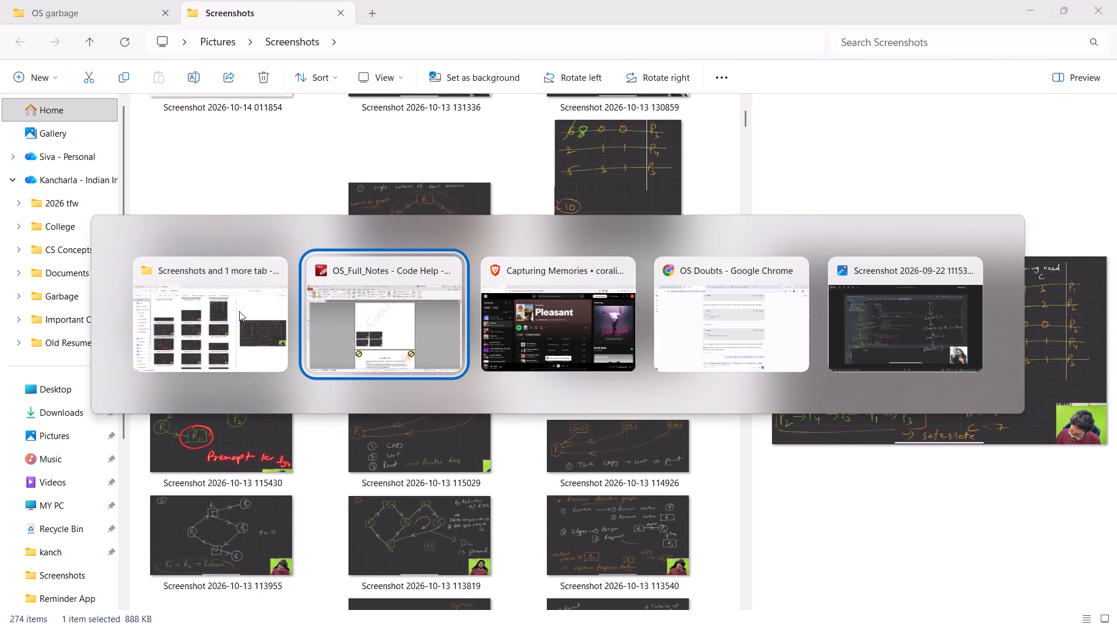
# Inspect the Lec-18 image grid on page 25 of the OS_Full_Notes PDF at 150% zoom.
pyautogui.keyDown('ctrl'); pyautogui.scroll(1, 239, 311); pyautogui.keyUp('ctrl')
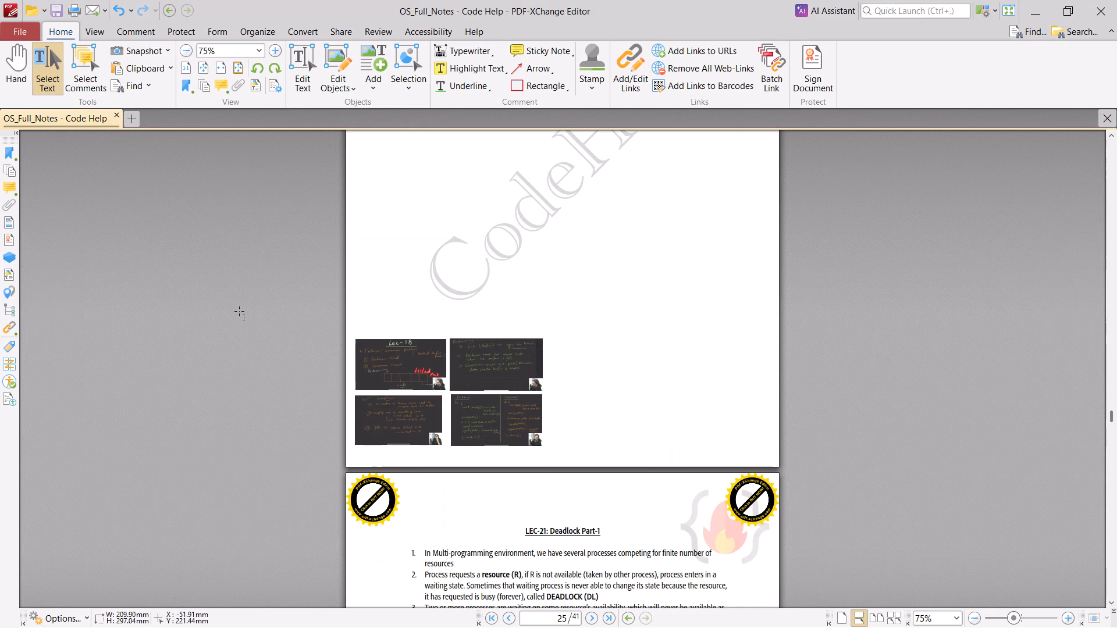
pyautogui.keyDown('ctrl'); pyautogui.scroll(3, 239, 311); pyautogui.keyUp('ctrl')
pyautogui.keyDown('ctrl'); pyautogui.scroll(-1, 239, 311); pyautogui.keyUp('ctrl')
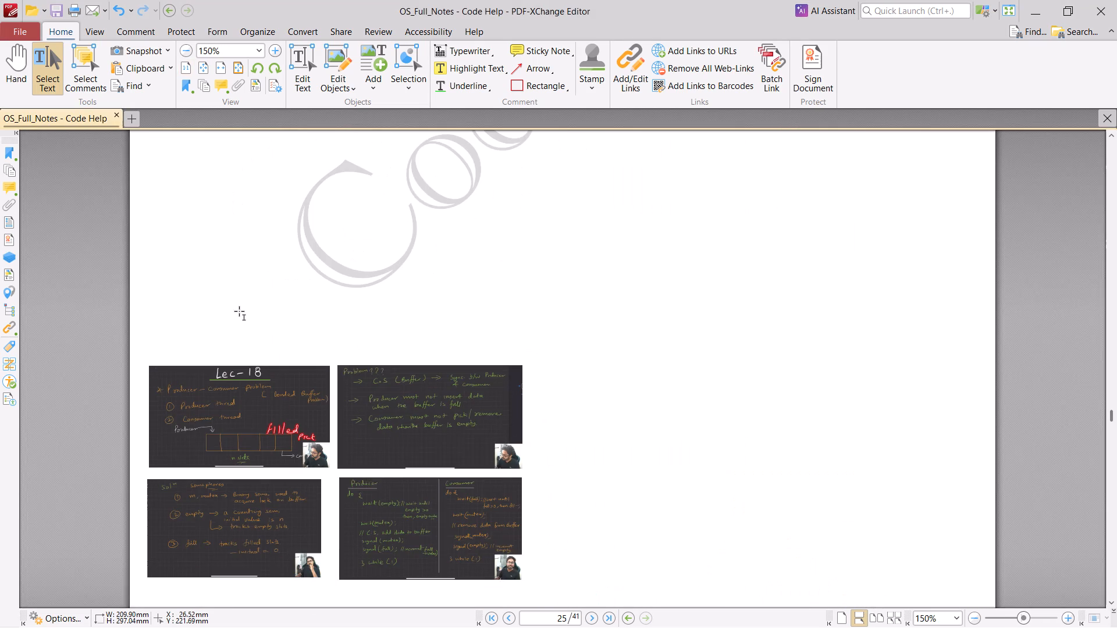
pyautogui.scroll(-1, 239, 311)
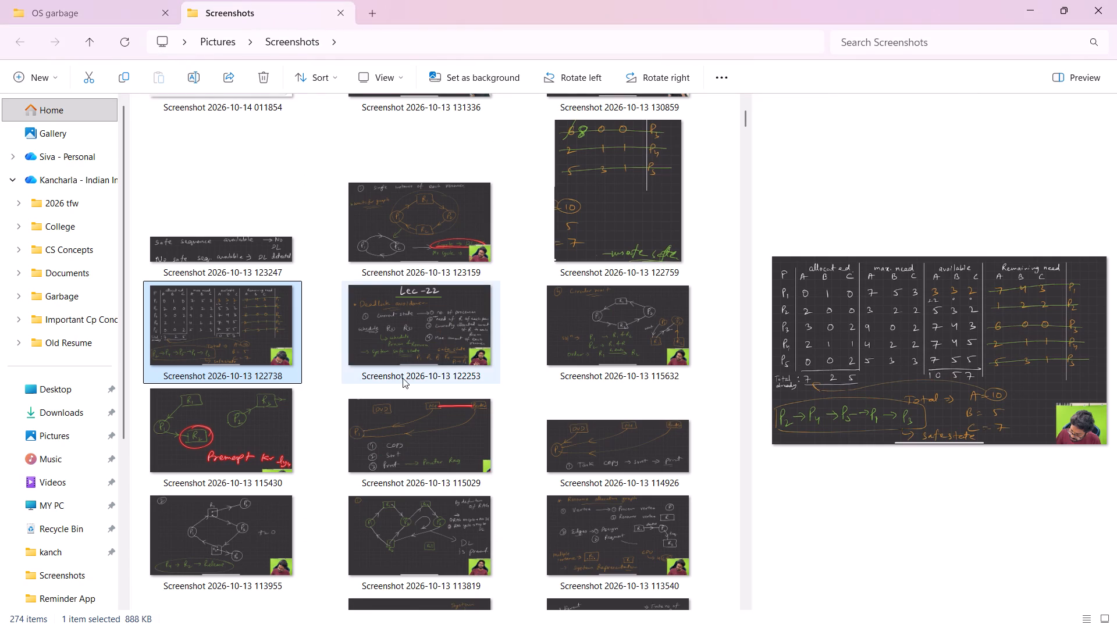
# Preview captures 122759, 123247 and 123159 in File Explorer's Screenshots folder.
pyautogui.scroll(4, 403, 378)
pyautogui.click(578, 371)
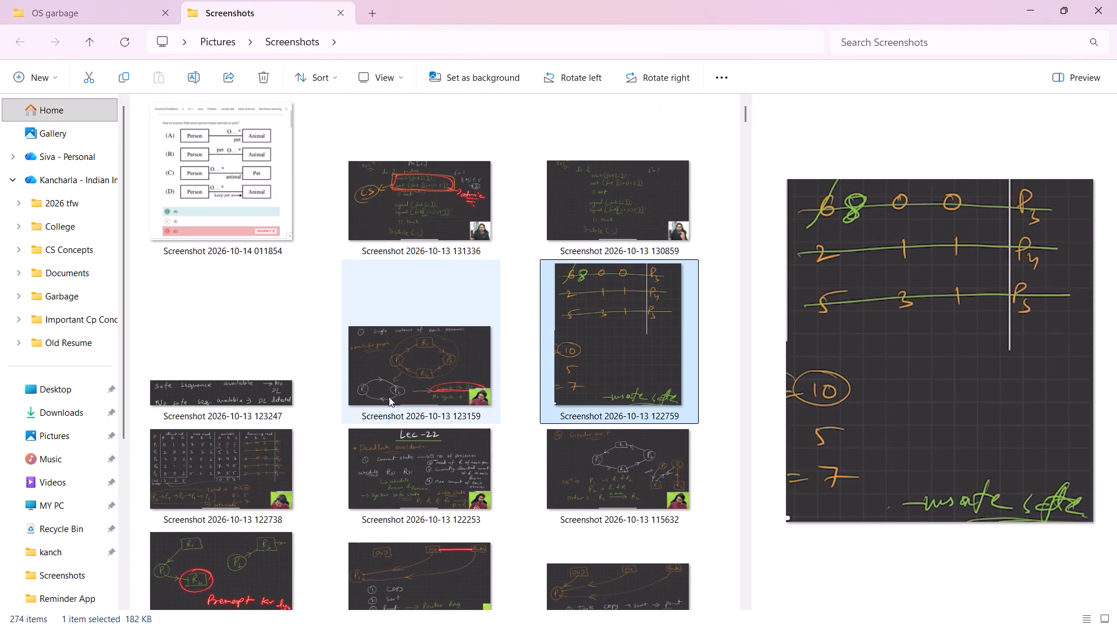
pyautogui.click(382, 394)
pyautogui.click(252, 369)
pyautogui.click(378, 363)
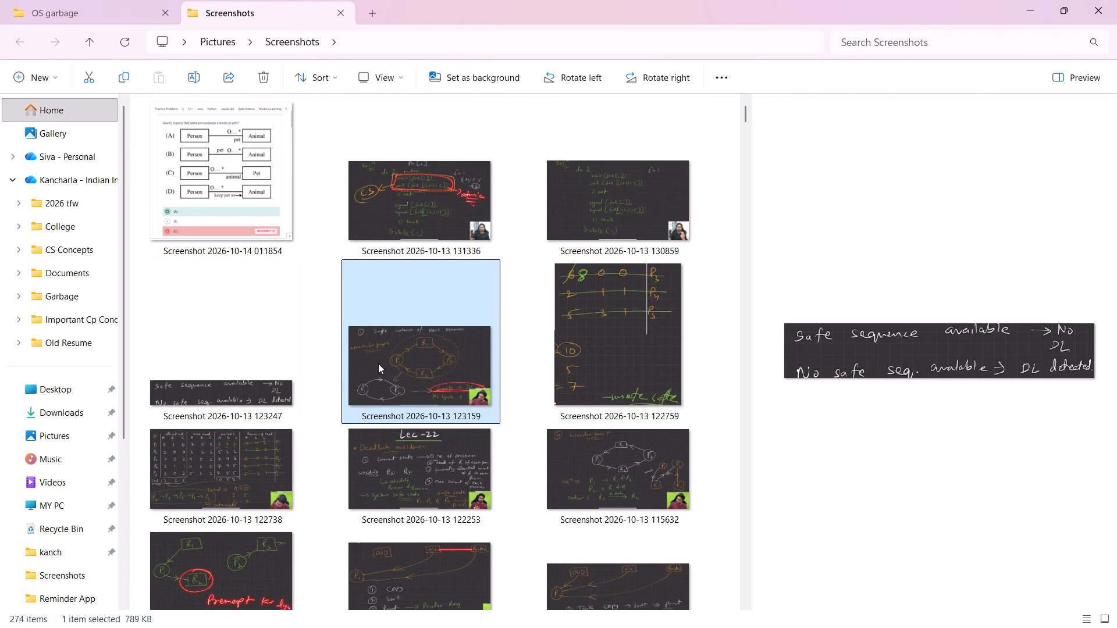
# Preview the Lec-19 reader-writer captures 110012, 110122, 110421 and 110524, comparing the semaphore solution with the writer solution.
pyautogui.scroll(-5, 378, 363)
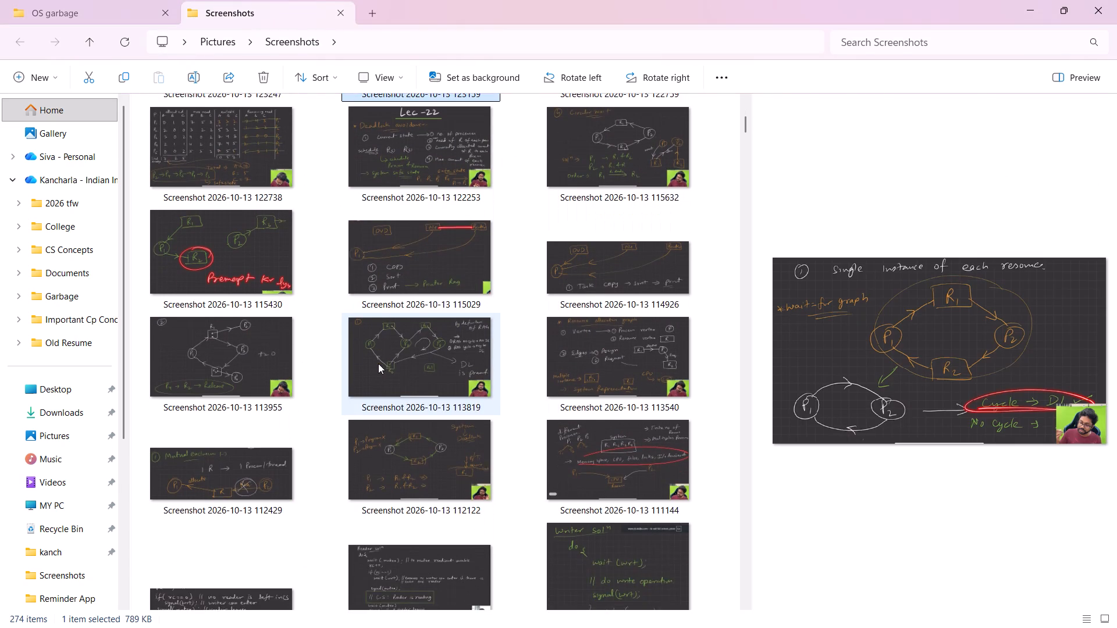
pyautogui.scroll(-2, 378, 363)
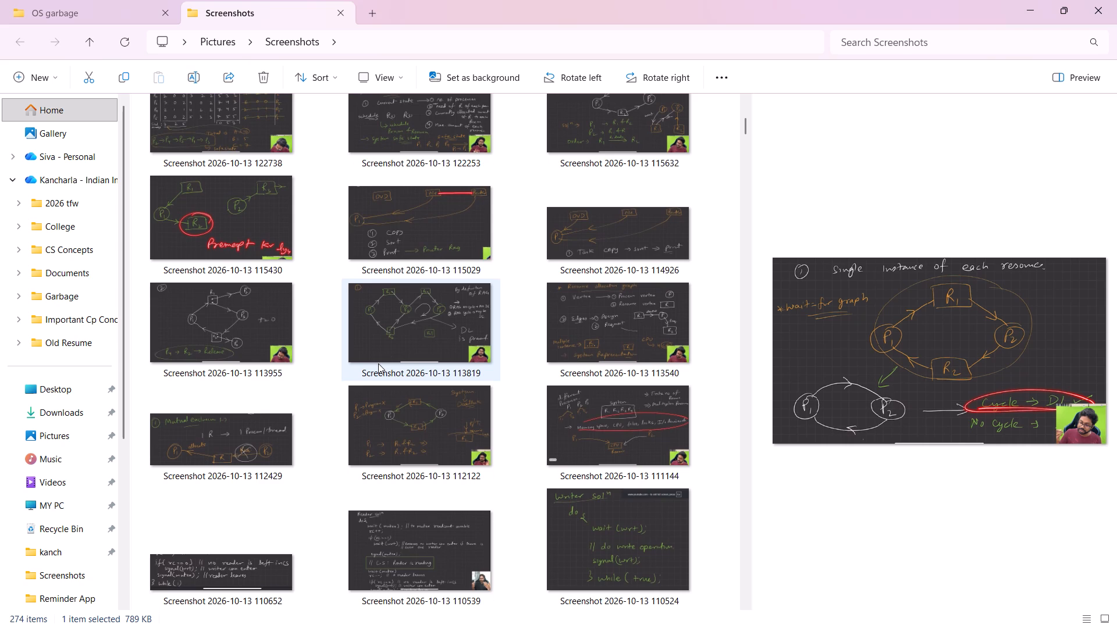
pyautogui.scroll(-1, 378, 363)
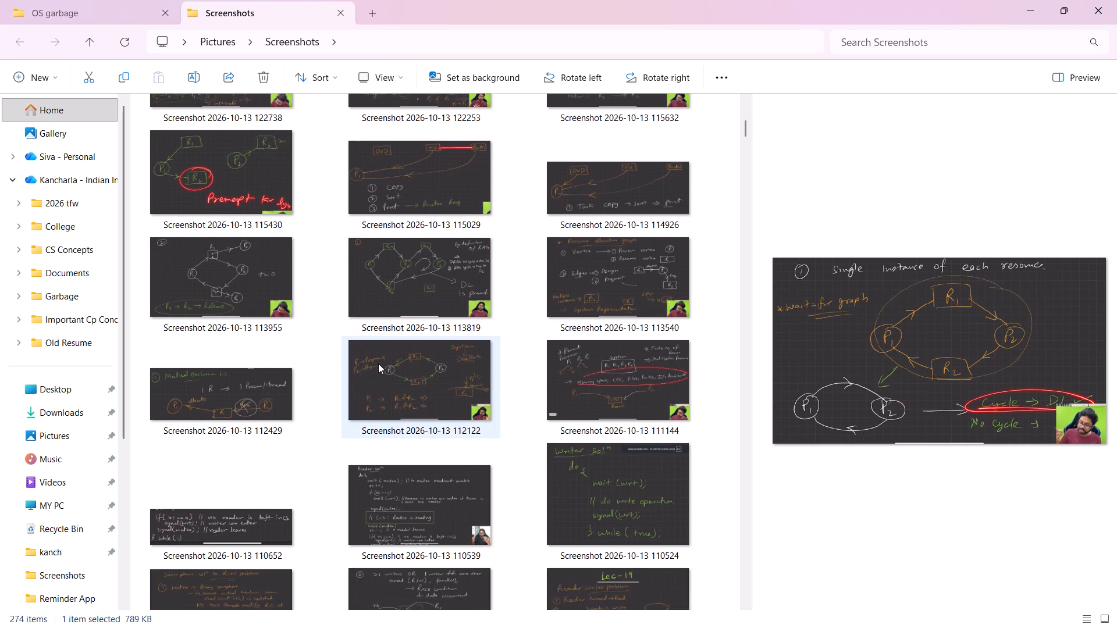
pyautogui.scroll(-4, 378, 363)
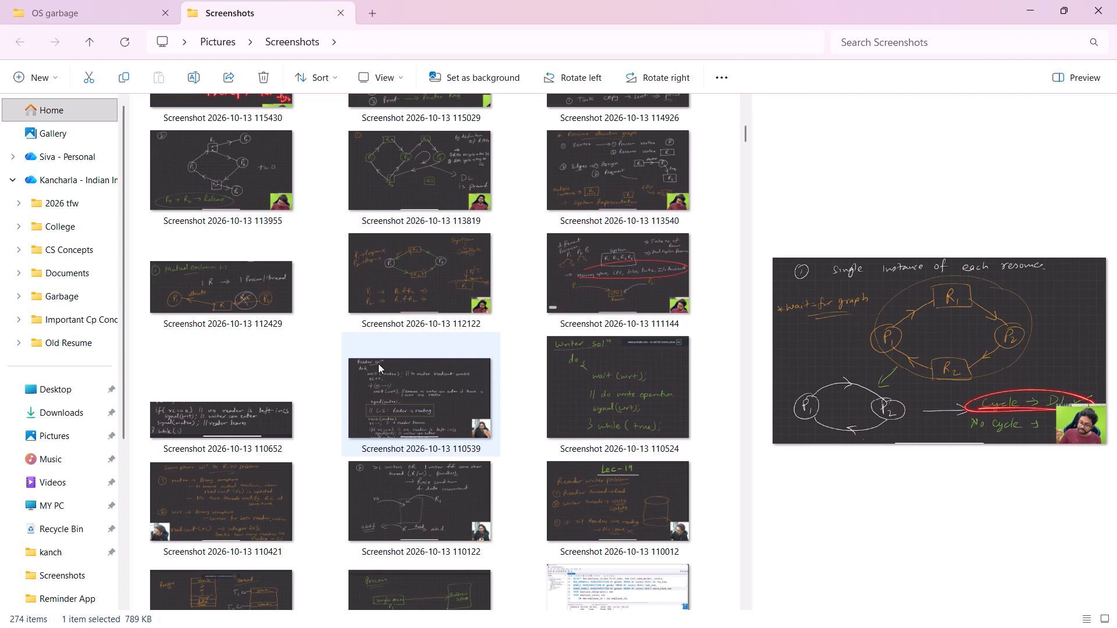
pyautogui.scroll(-2, 378, 363)
pyautogui.click(632, 389)
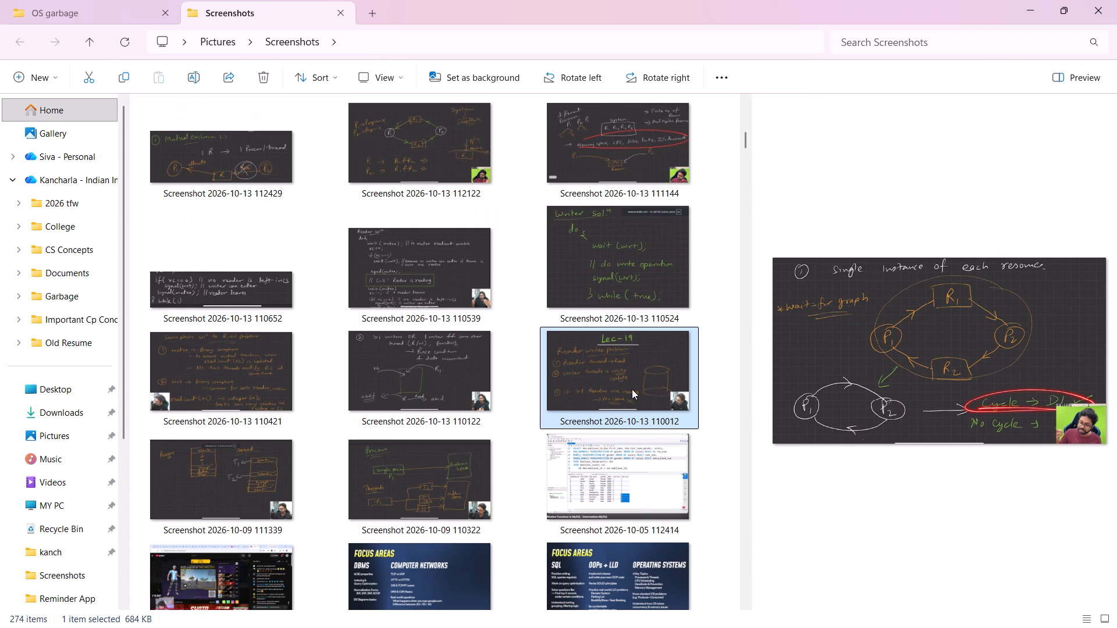
pyautogui.click(436, 338)
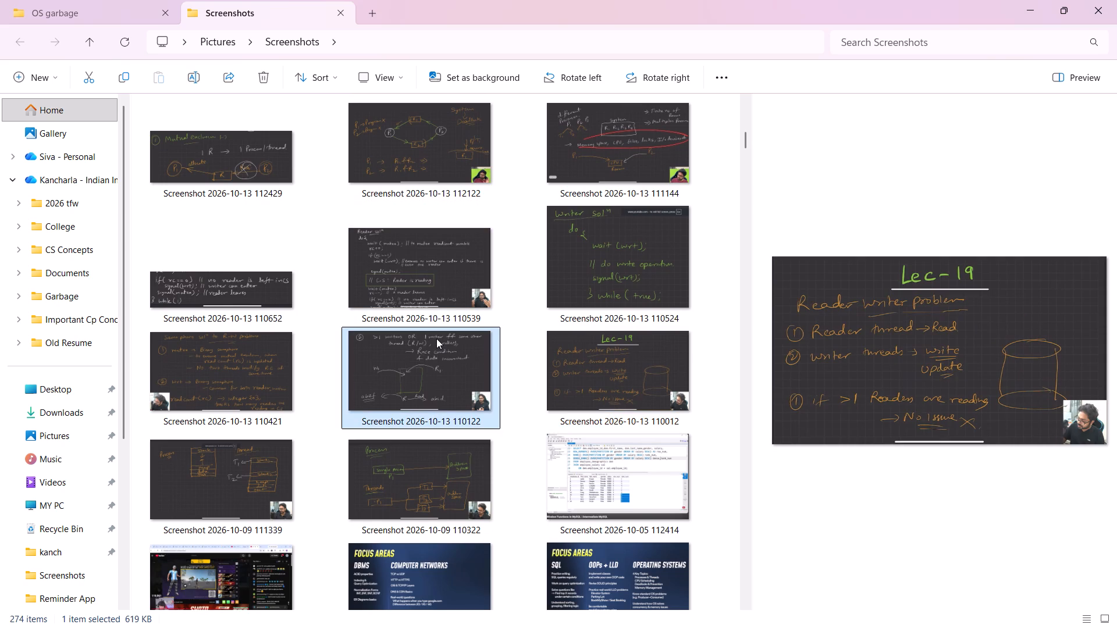
pyautogui.scroll(1, 436, 338)
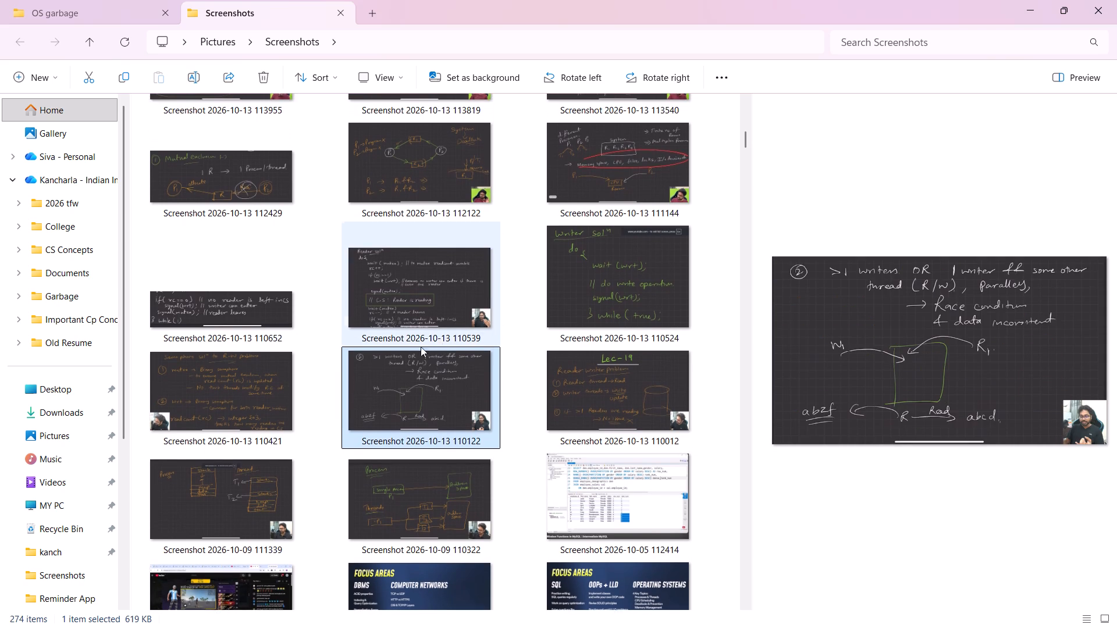
pyautogui.click(220, 422)
pyautogui.scroll(1, 220, 422)
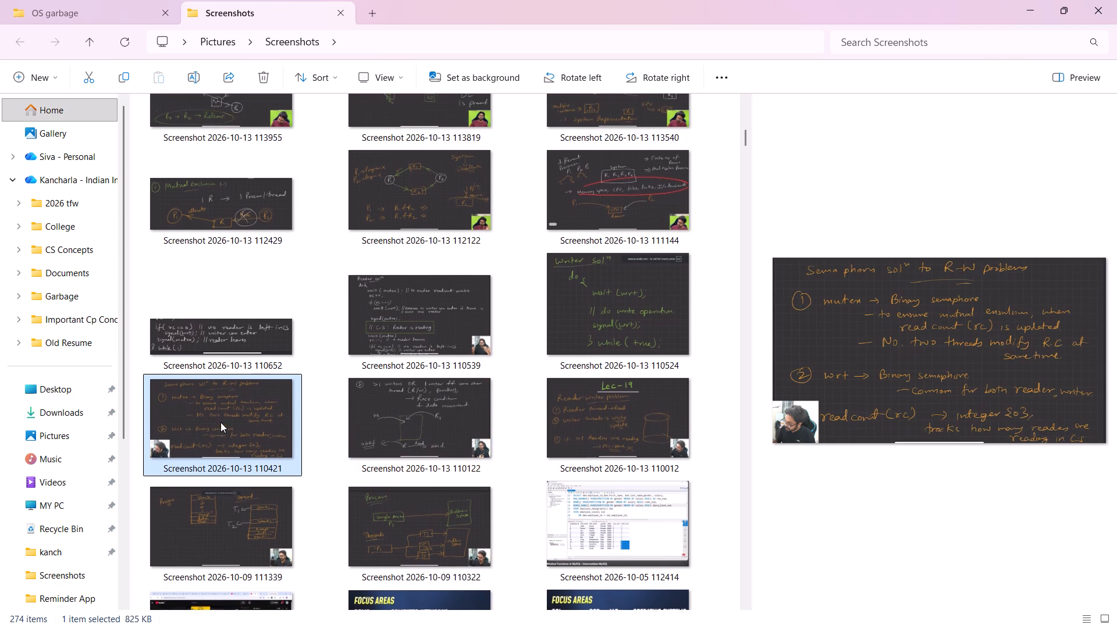
pyautogui.scroll(1, 220, 422)
pyautogui.click(568, 373)
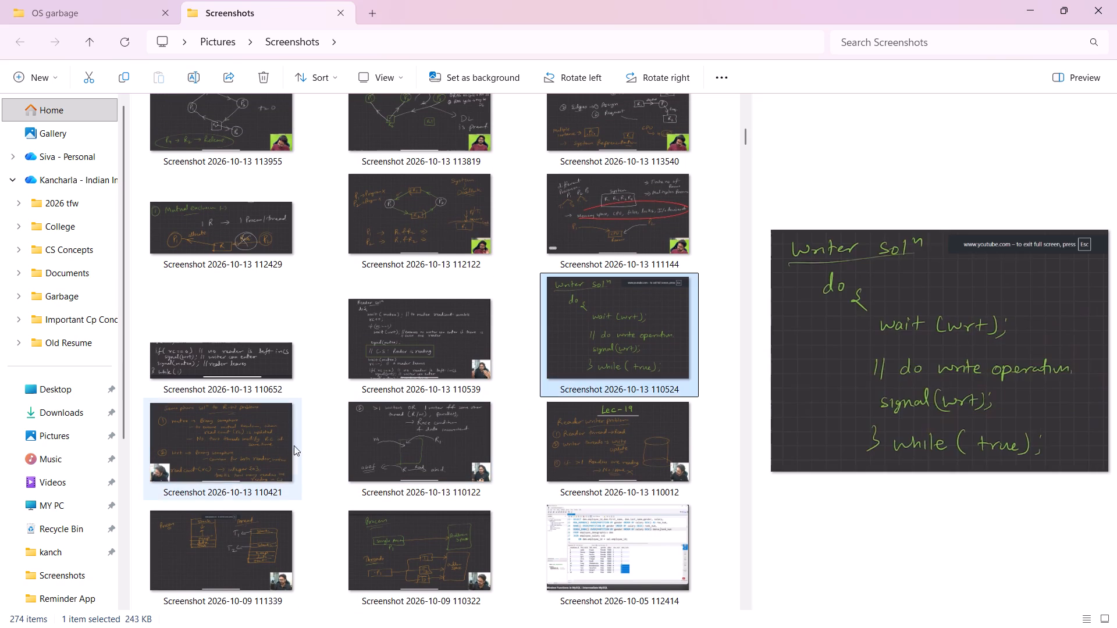
pyautogui.click(264, 443)
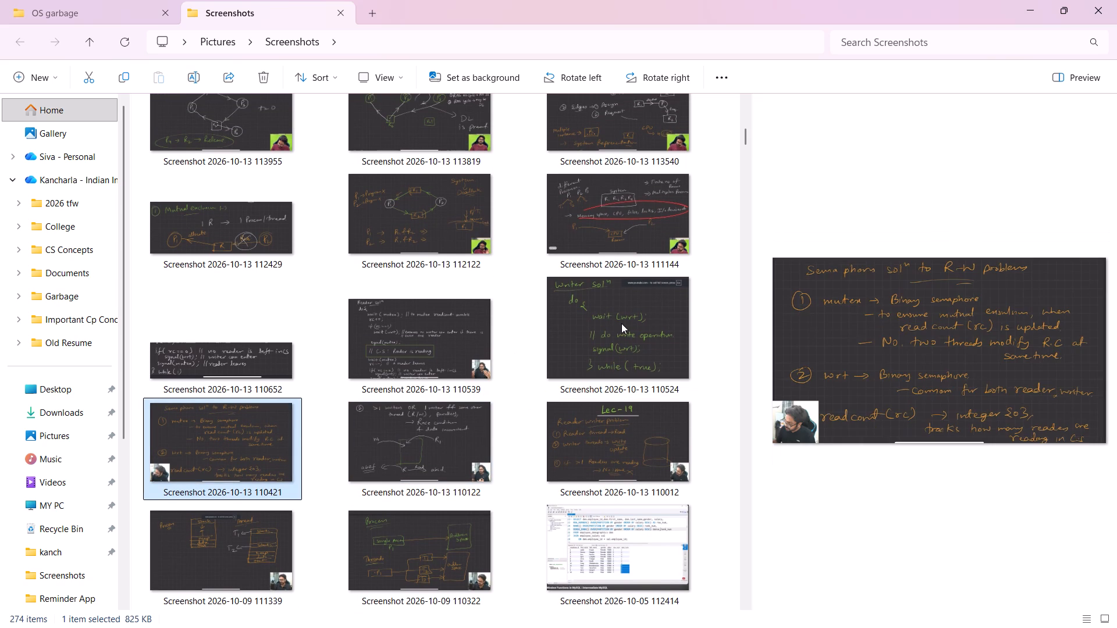
pyautogui.click(621, 323)
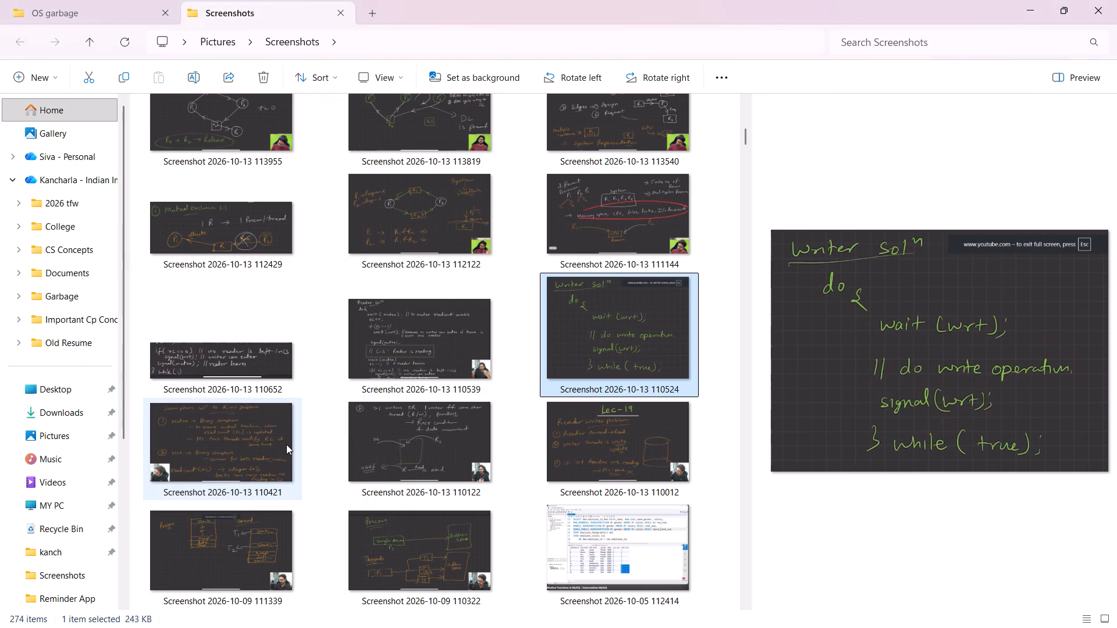
pyautogui.scroll(-1, 286, 444)
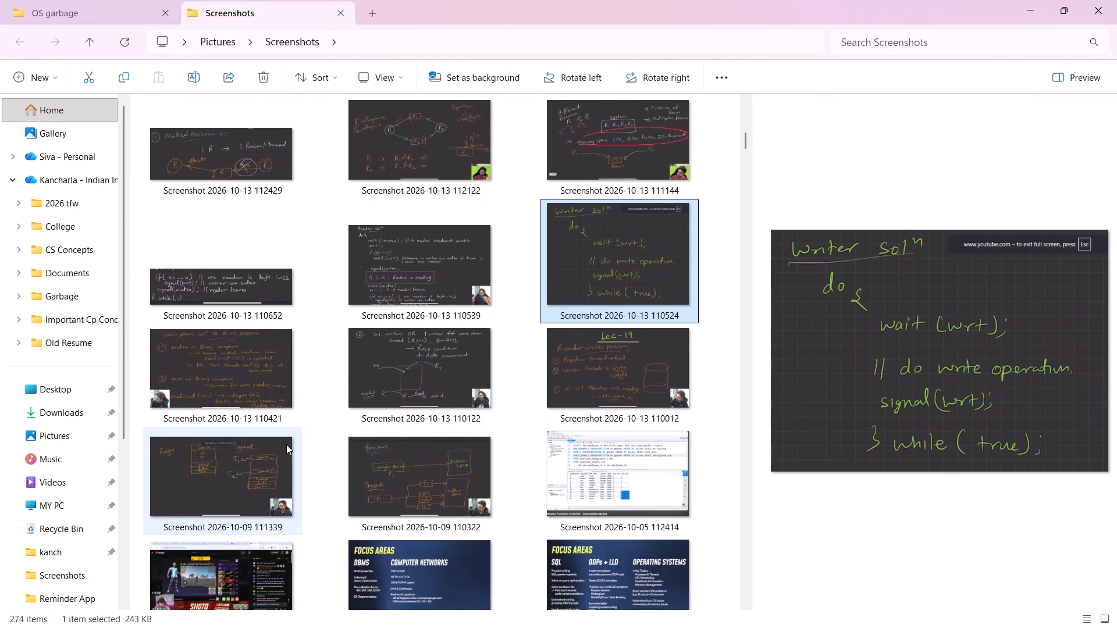
pyautogui.scroll(-1, 286, 444)
pyautogui.scroll(2, 603, 341)
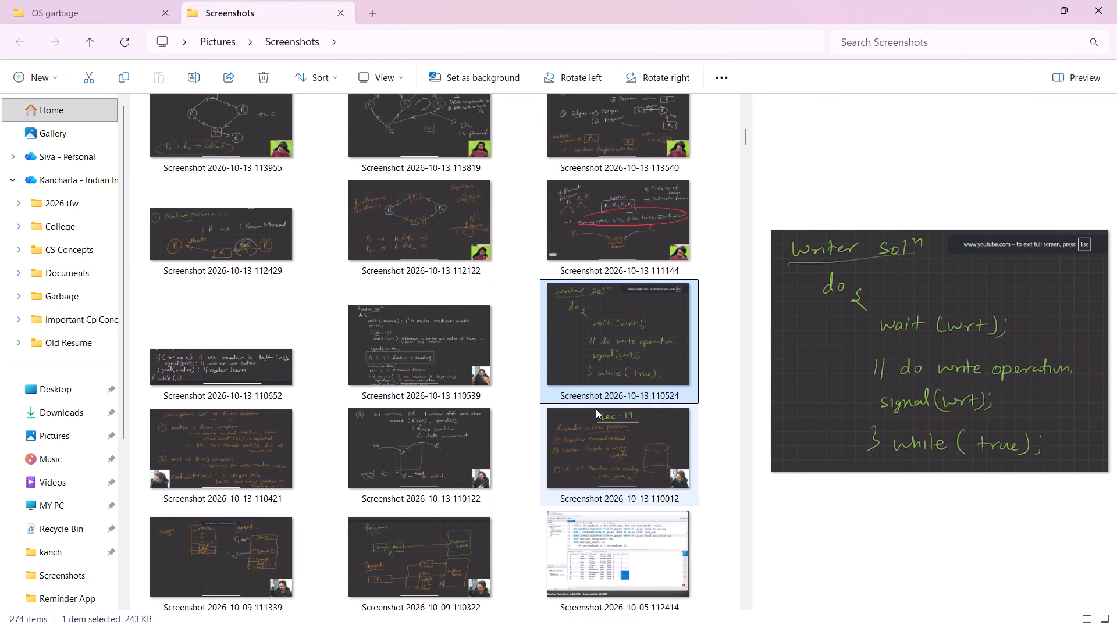
# Preview captures 110012, 110122, 110421, 110524, 110539 and 111144 in File Explorer's Screenshots folder to identify where the Lec-19 set ends.
pyautogui.scroll(1, 595, 434)
pyautogui.click(597, 515)
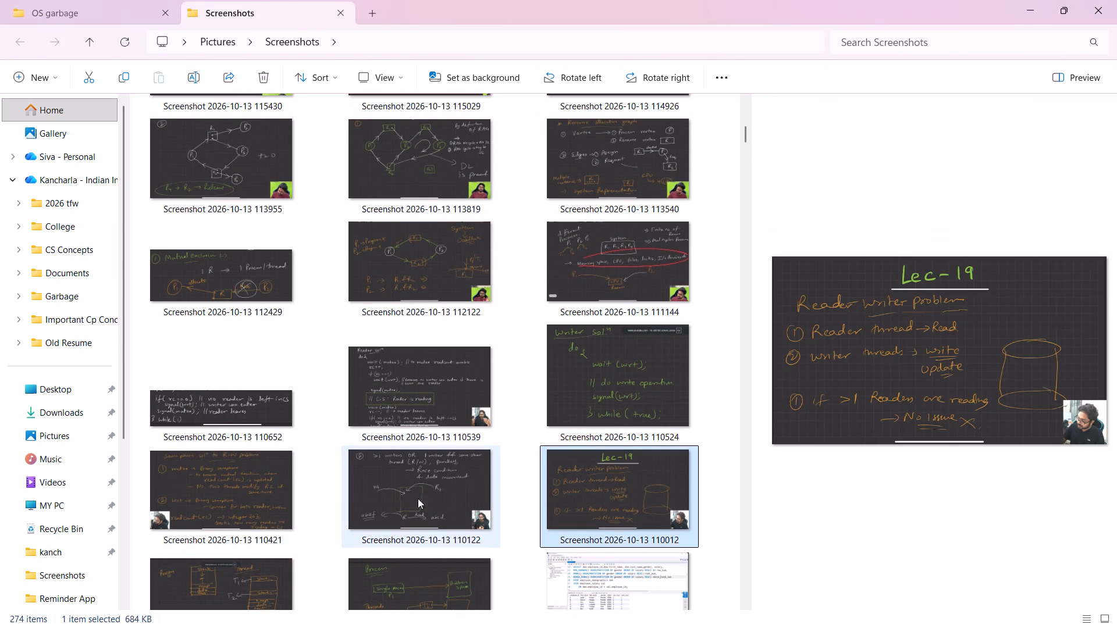
pyautogui.click(405, 495)
pyautogui.click(256, 516)
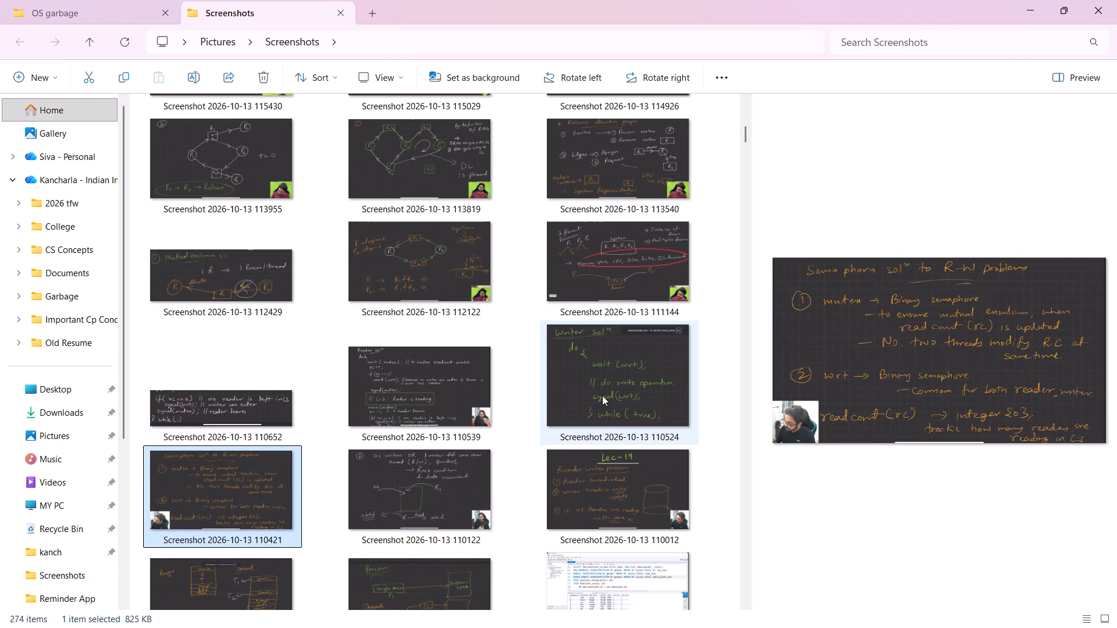
pyautogui.click(602, 395)
pyautogui.click(457, 392)
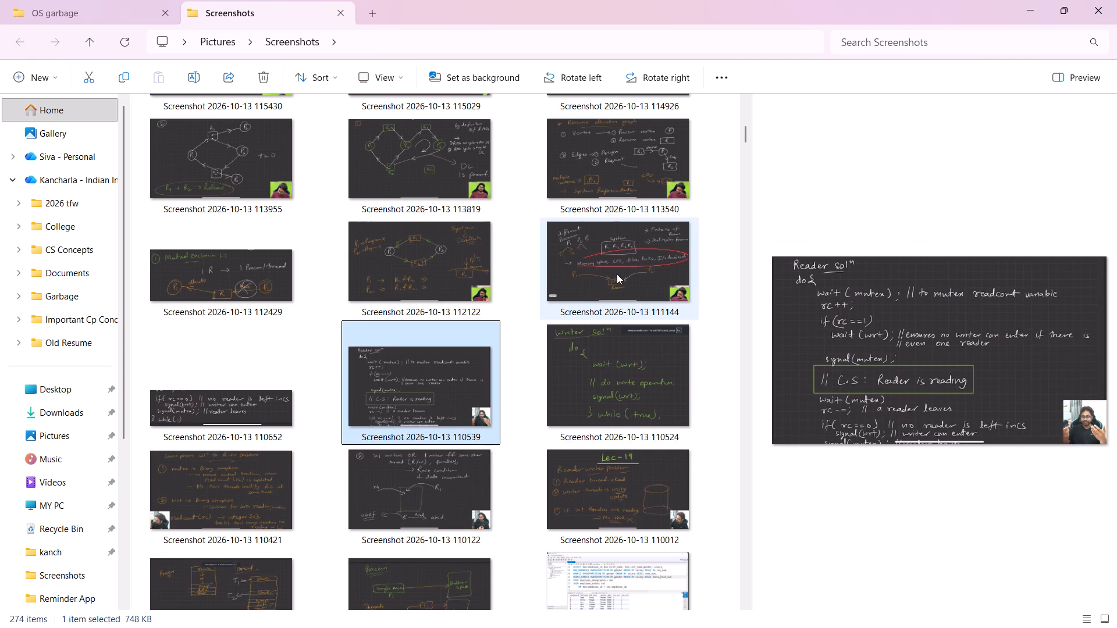
pyautogui.click(617, 274)
pyautogui.click(453, 400)
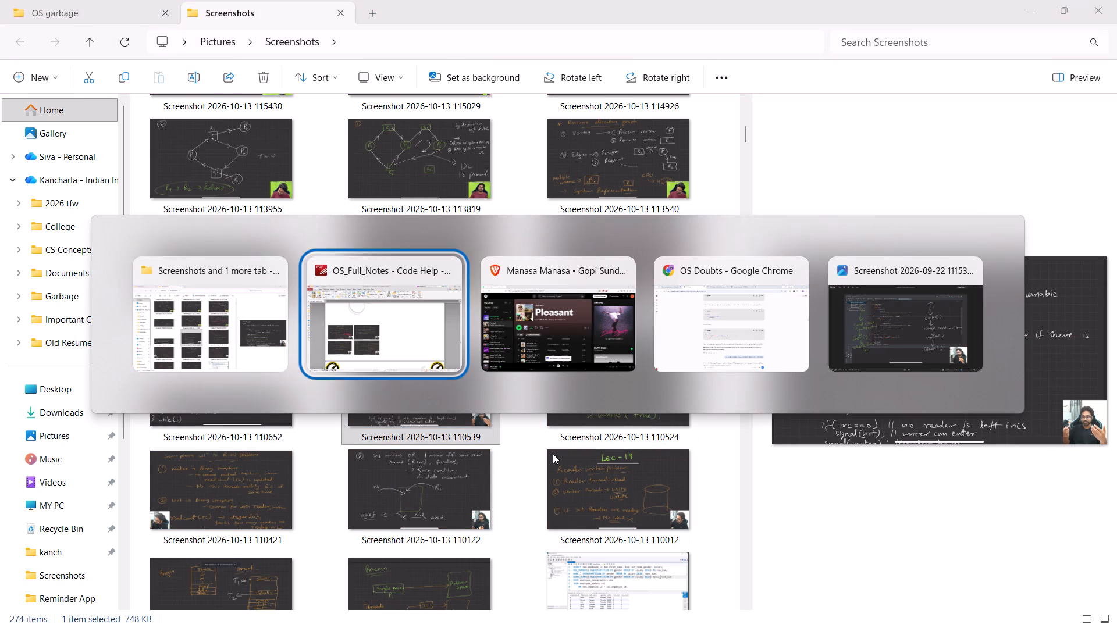
# Switch to the OS_Full_Notes PDF and examine the blank area above the Lec-18 image grid on page 25.
pyautogui.scroll(3, 553, 454)
pyautogui.keyDown('ctrl'); pyautogui.scroll(-2, 553, 454); pyautogui.keyUp('ctrl')
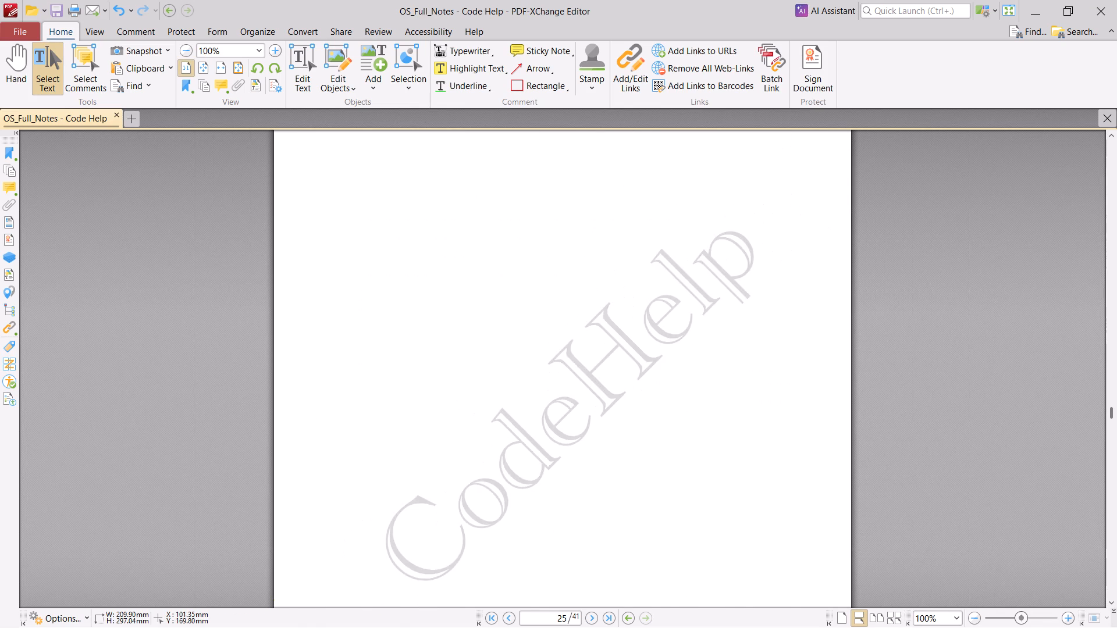
pyautogui.hscroll(1, 553, 454)
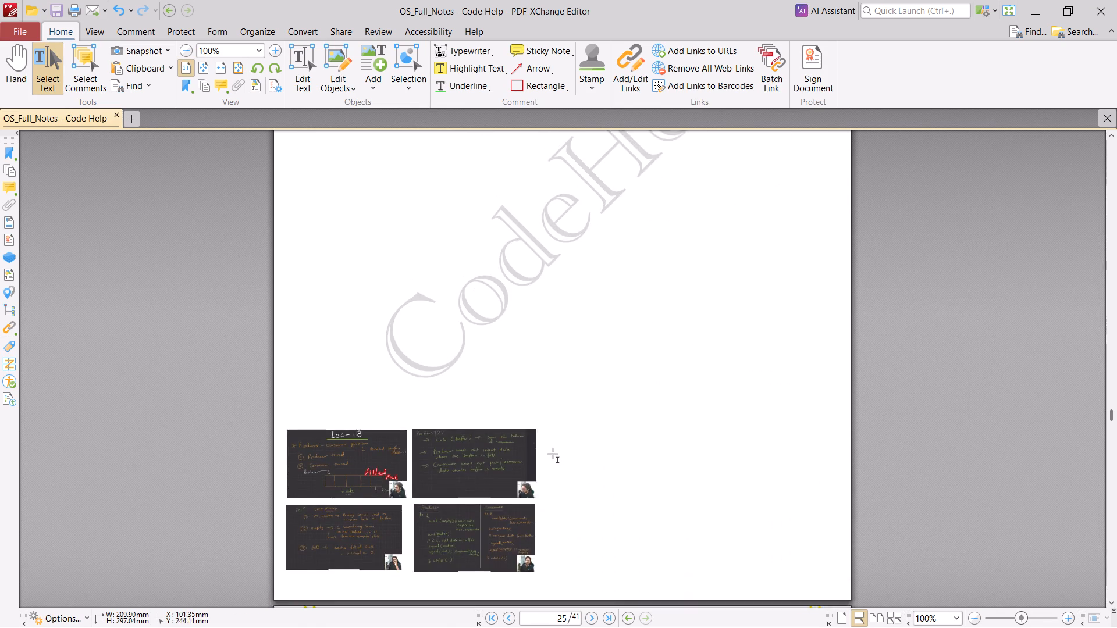
pyautogui.hscroll(1, 553, 454)
pyautogui.keyDown('ctrl'); pyautogui.scroll(3, 553, 454); pyautogui.keyUp('ctrl')
pyautogui.scroll(1, 553, 454)
pyautogui.keyDown('ctrl'); pyautogui.scroll(-2, 553, 454); pyautogui.keyUp('ctrl')
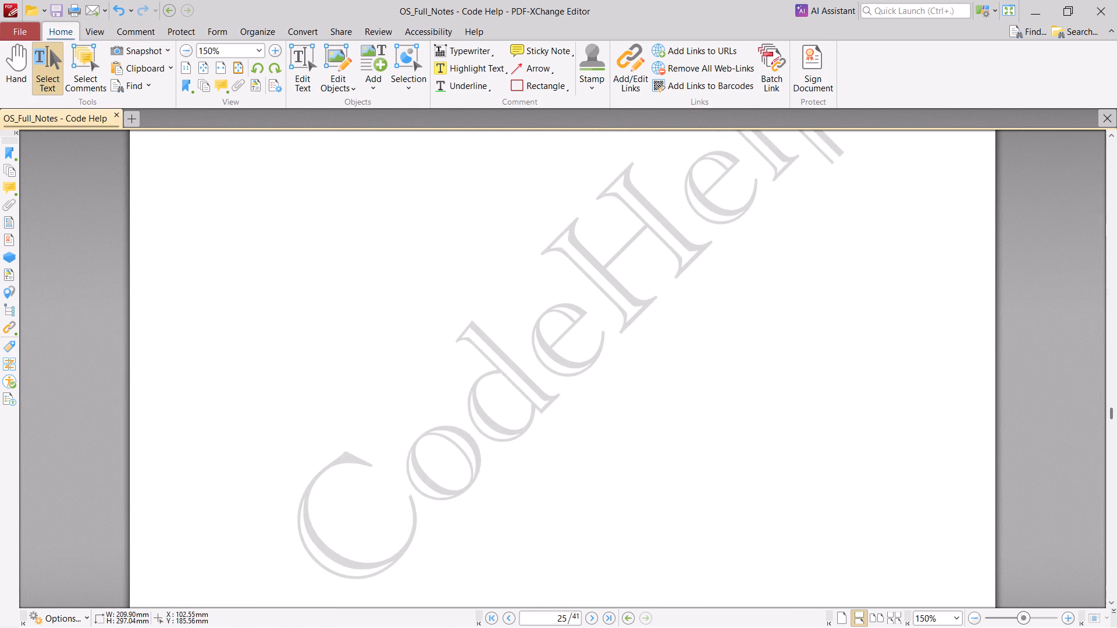
pyautogui.scroll(-1, 553, 454)
pyautogui.scroll(1, 553, 454)
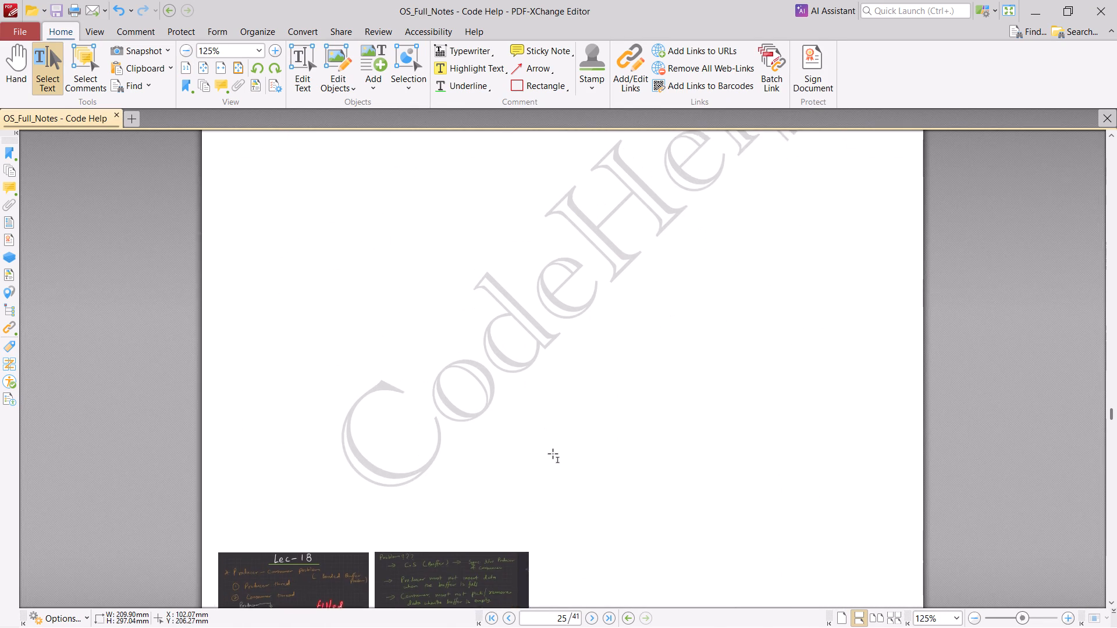
pyautogui.scroll(1, 553, 454)
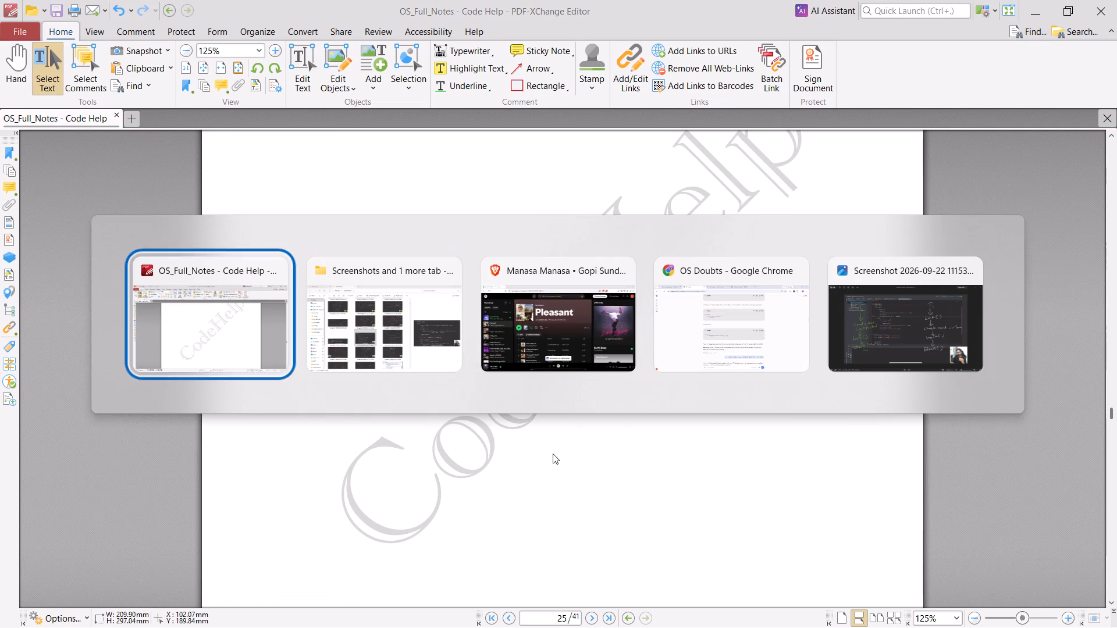
pyautogui.click(377, 88)
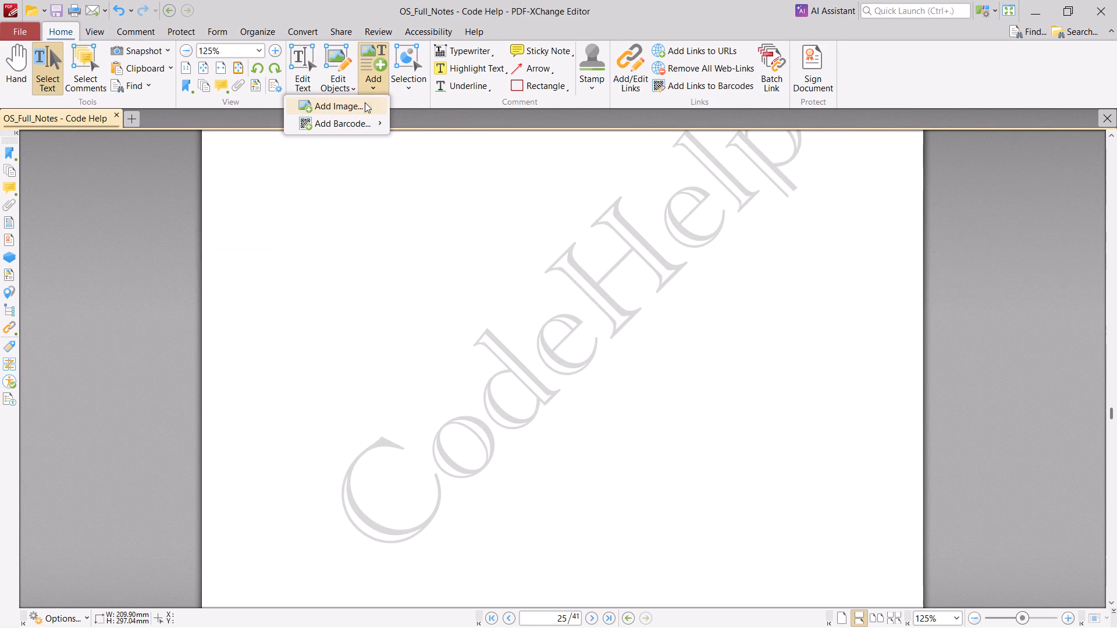
pyautogui.click(365, 102)
pyautogui.scroll(-2, 321, 394)
pyautogui.scroll(1, 321, 394)
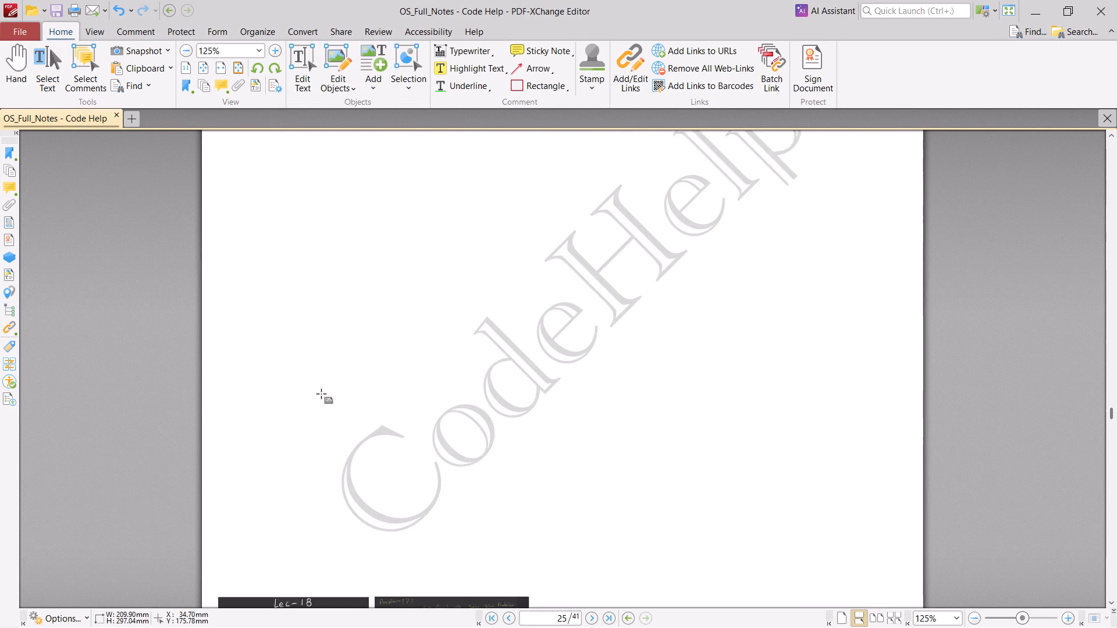
pyautogui.scroll(1, 321, 394)
pyautogui.moveTo(234, 299); pyautogui.dragTo(383, 392)
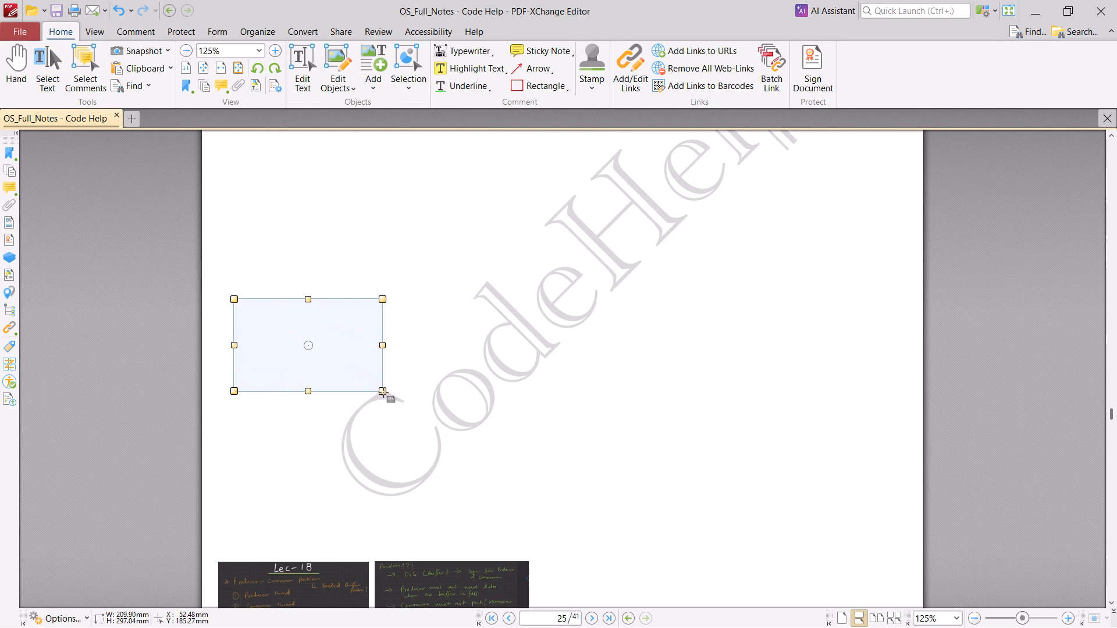
pyautogui.moveTo(383, 392); pyautogui.dragTo(386, 395)
pyautogui.scroll(-3, 490, 416)
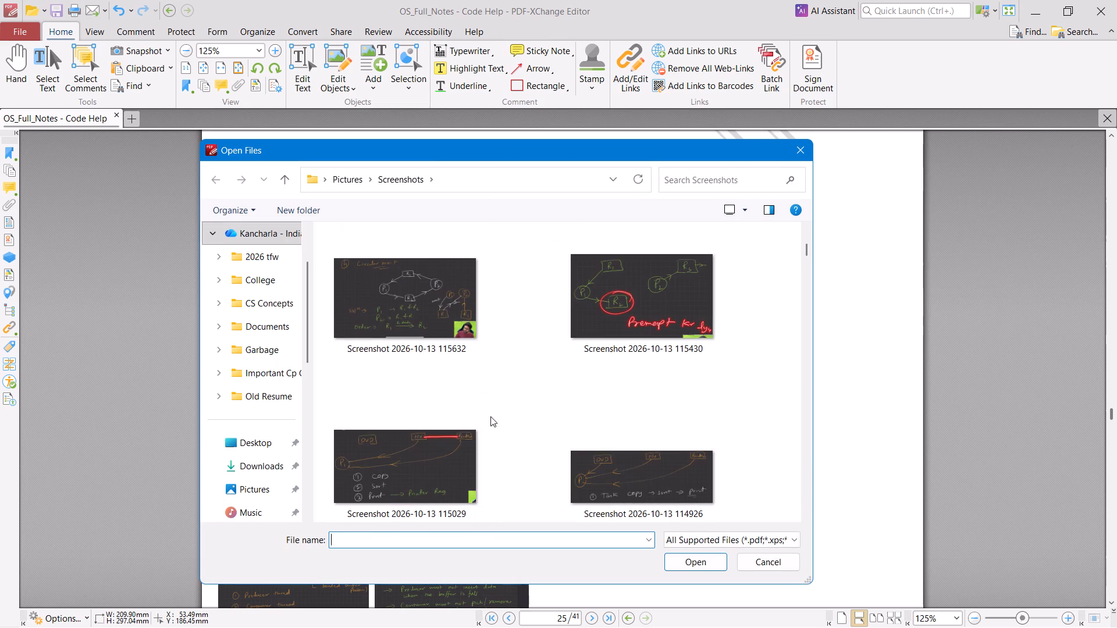
pyautogui.scroll(-1, 490, 416)
pyautogui.scroll(2, 490, 416)
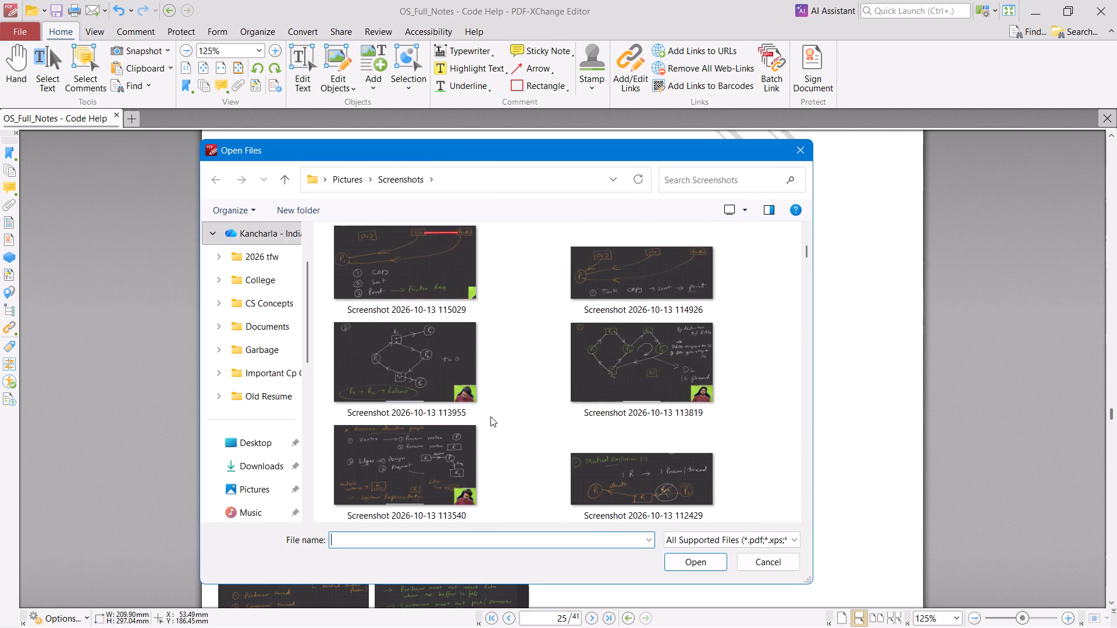
pyautogui.scroll(-2, 490, 416)
pyautogui.click(590, 354)
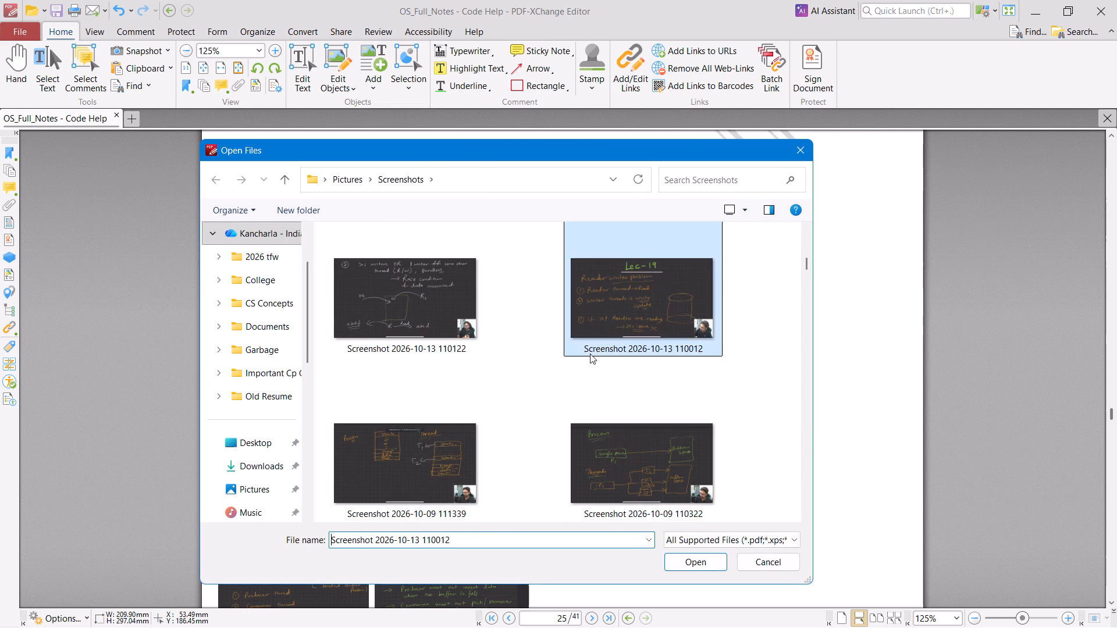
pyautogui.click(681, 556)
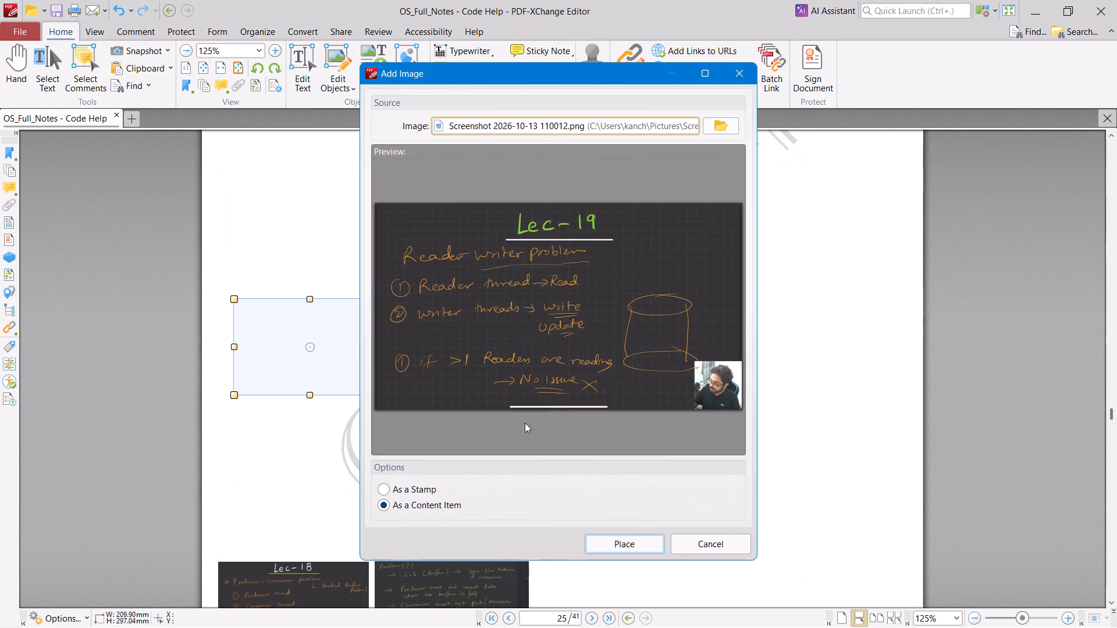
pyautogui.click(441, 485)
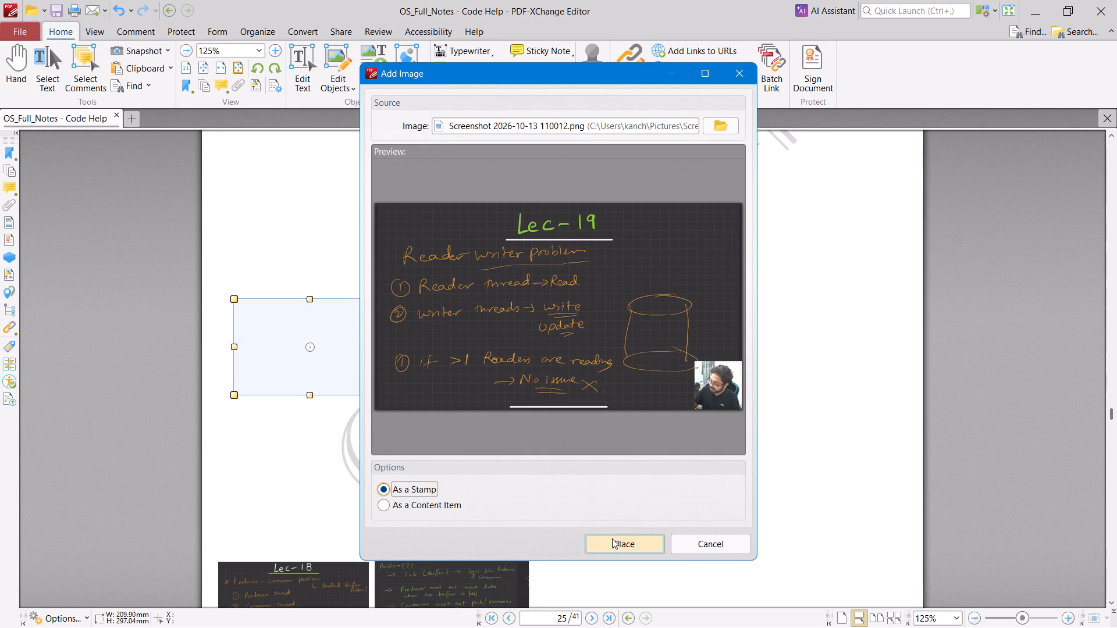
pyautogui.click(612, 538)
pyautogui.moveTo(429, 299); pyautogui.dragTo(585, 382)
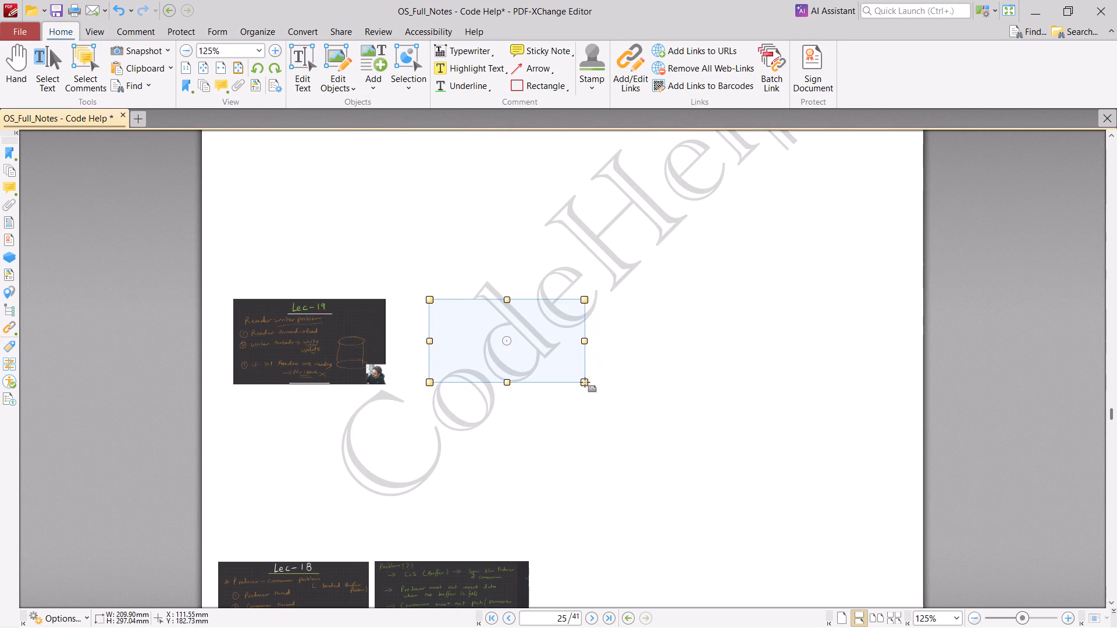
pyautogui.moveTo(585, 382); pyautogui.dragTo(585, 390)
pyautogui.scroll(-5, 624, 430)
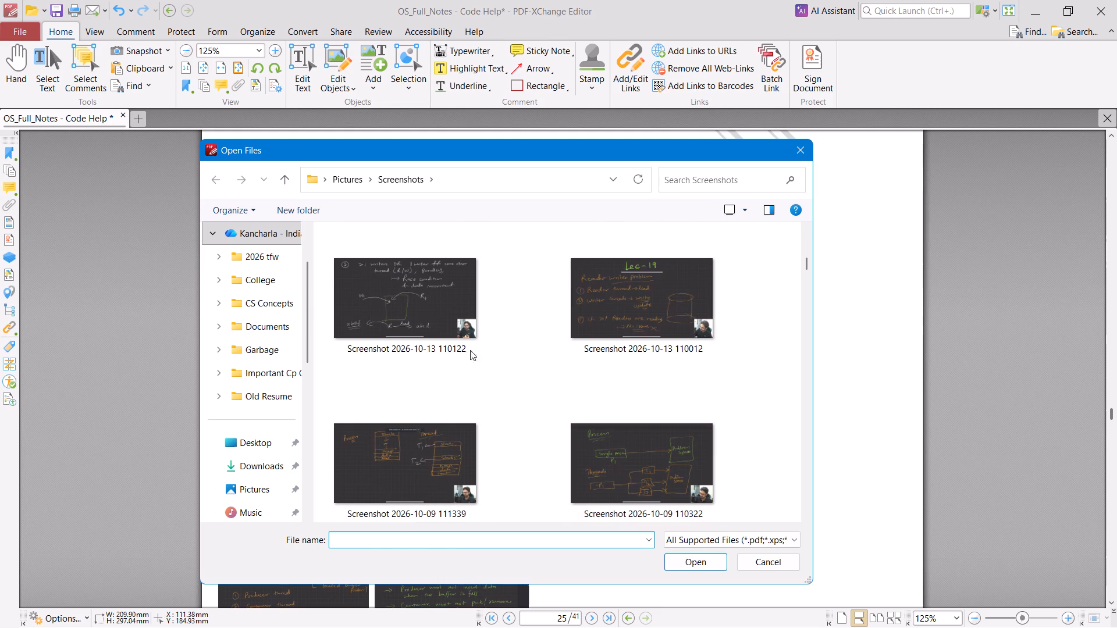
pyautogui.click(424, 325)
pyautogui.click(681, 555)
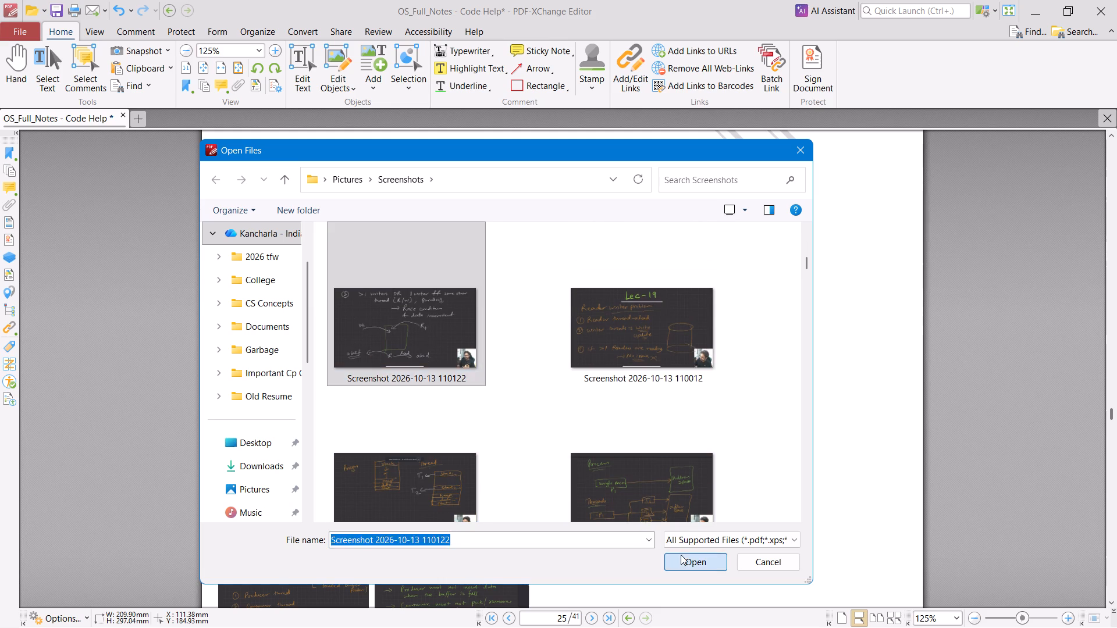
pyautogui.click(407, 483)
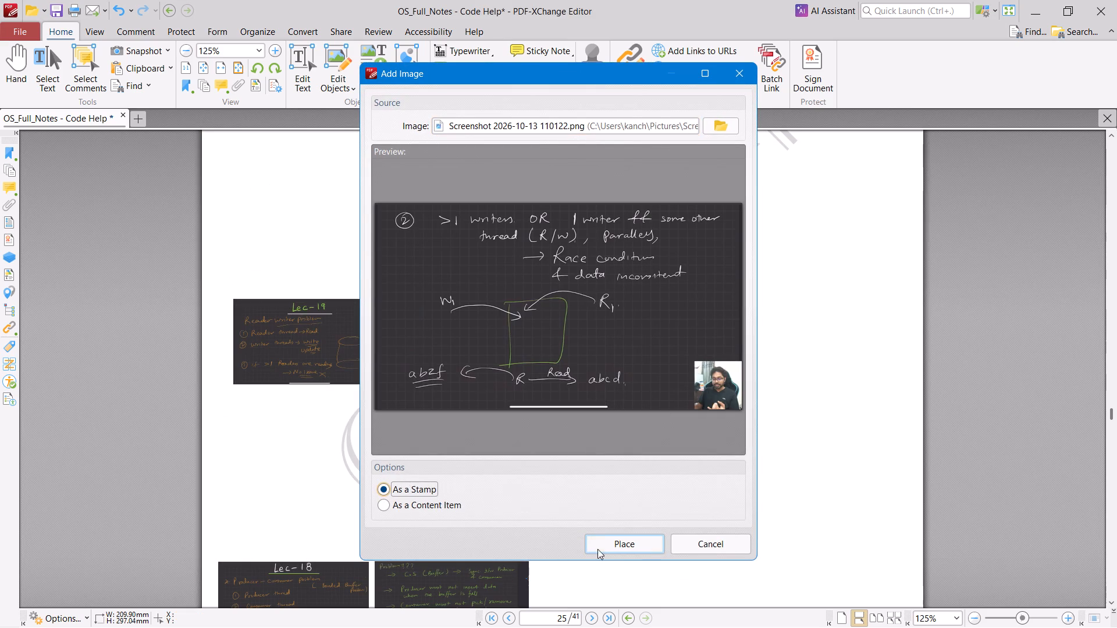
pyautogui.click(624, 549)
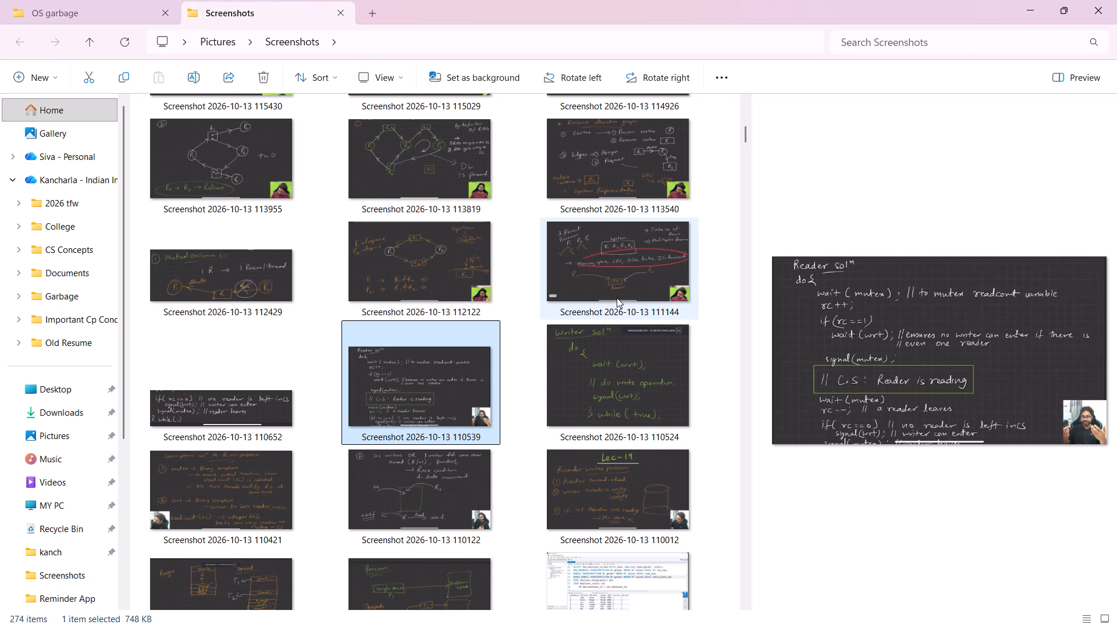
# Check the writer-solution capture 110524 in File Explorer, and add it to the PDF as a stamp below the Lec-19 title image.
pyautogui.click(561, 399)
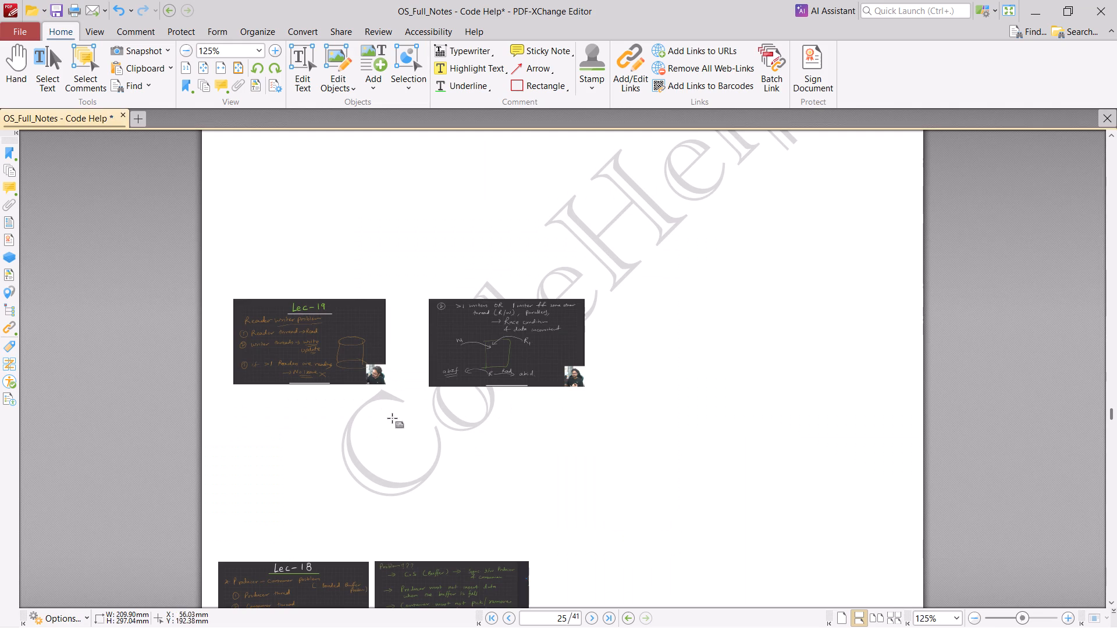
pyautogui.moveTo(241, 413); pyautogui.dragTo(367, 465)
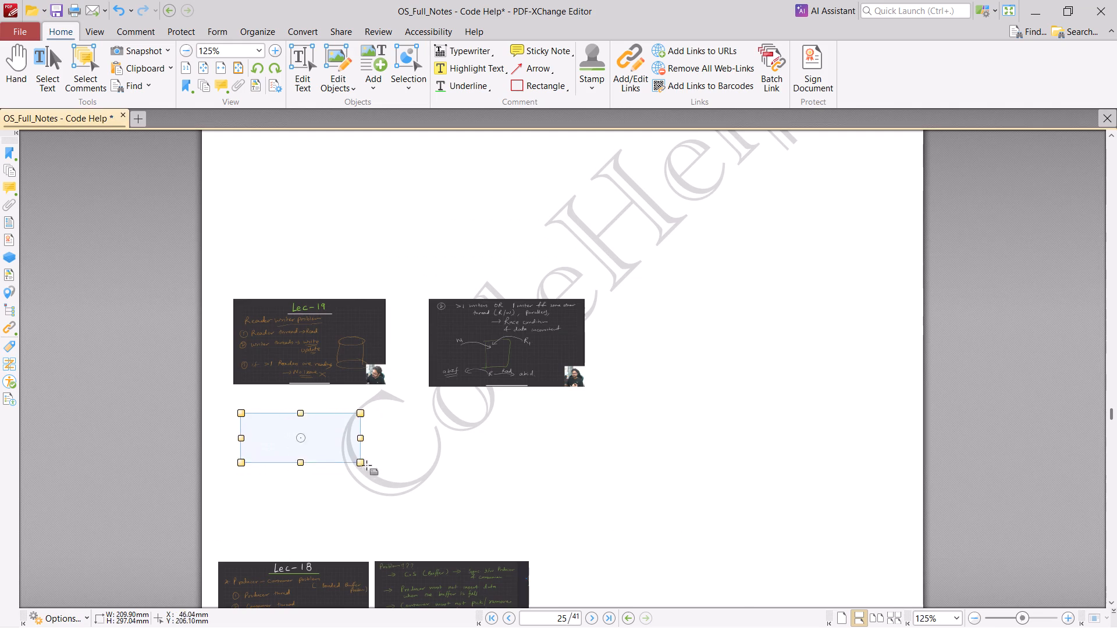
pyautogui.moveTo(367, 465); pyautogui.dragTo(379, 521)
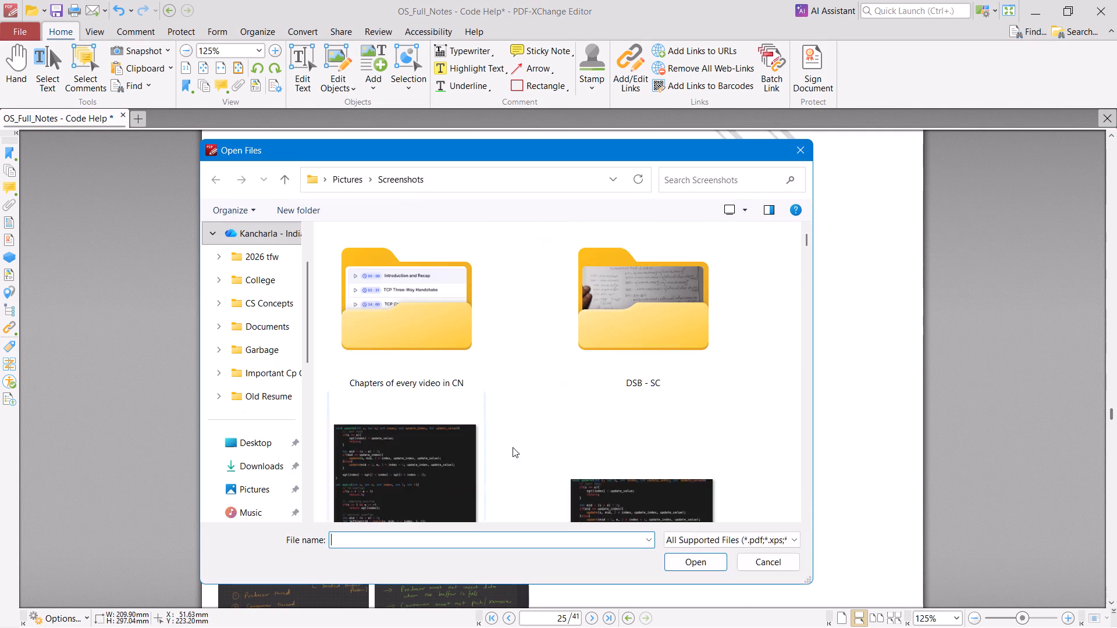
pyautogui.scroll(-4, 646, 384)
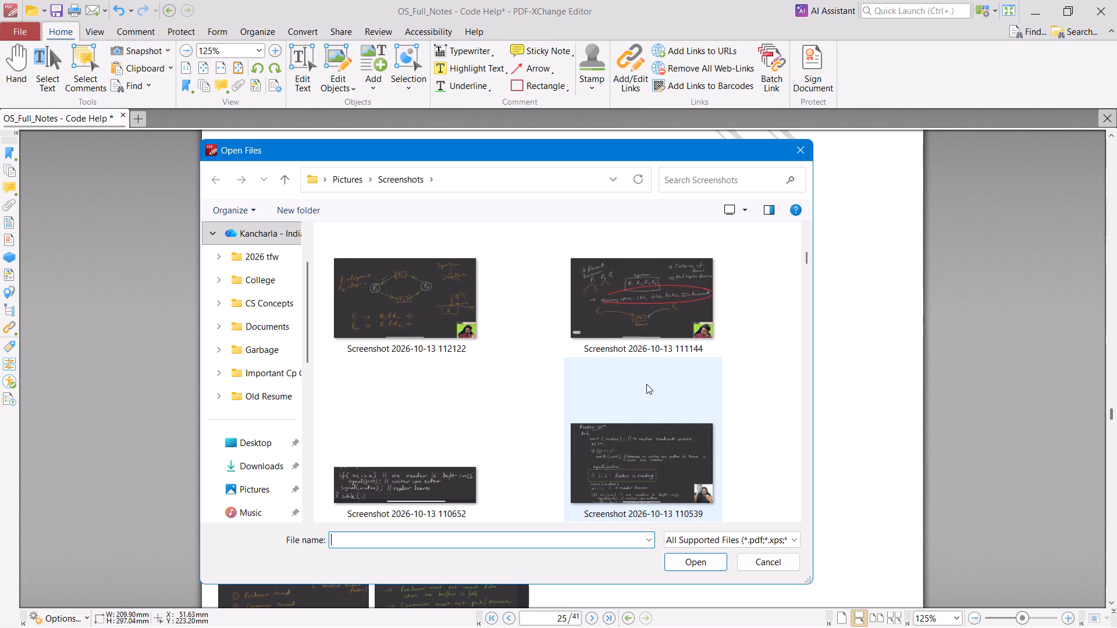
pyautogui.scroll(-1, 646, 384)
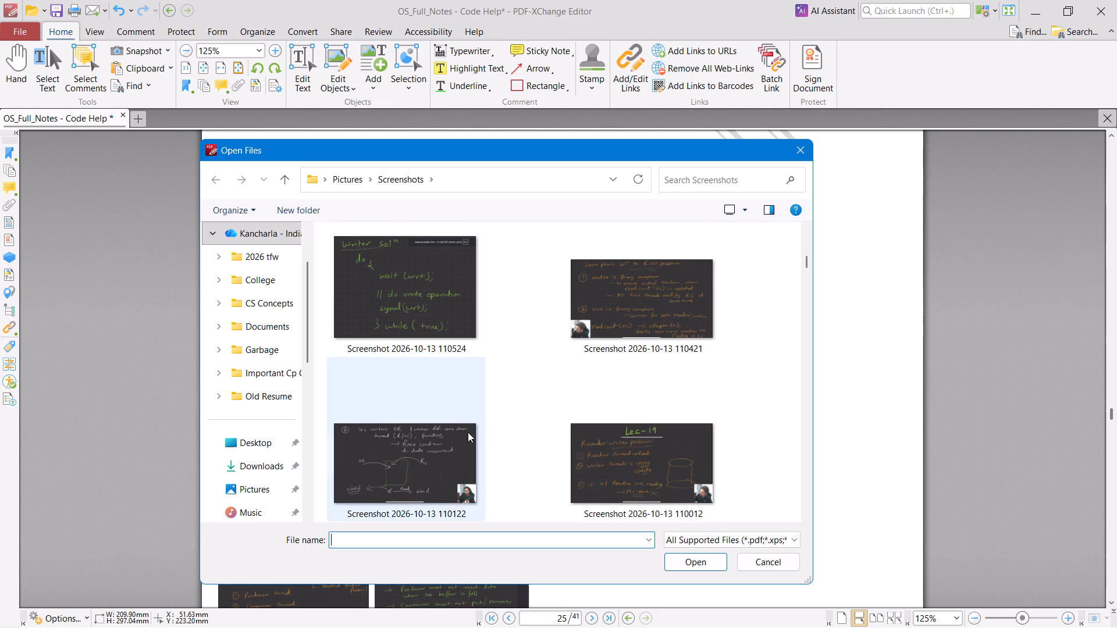
pyautogui.click(440, 347)
pyautogui.click(695, 562)
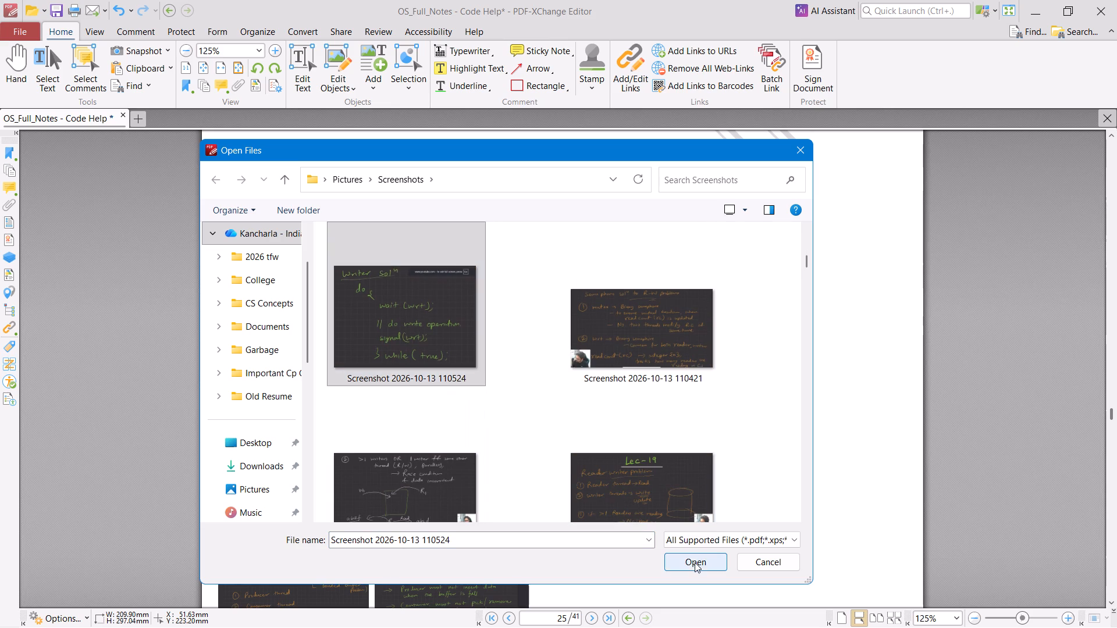
pyautogui.click(405, 494)
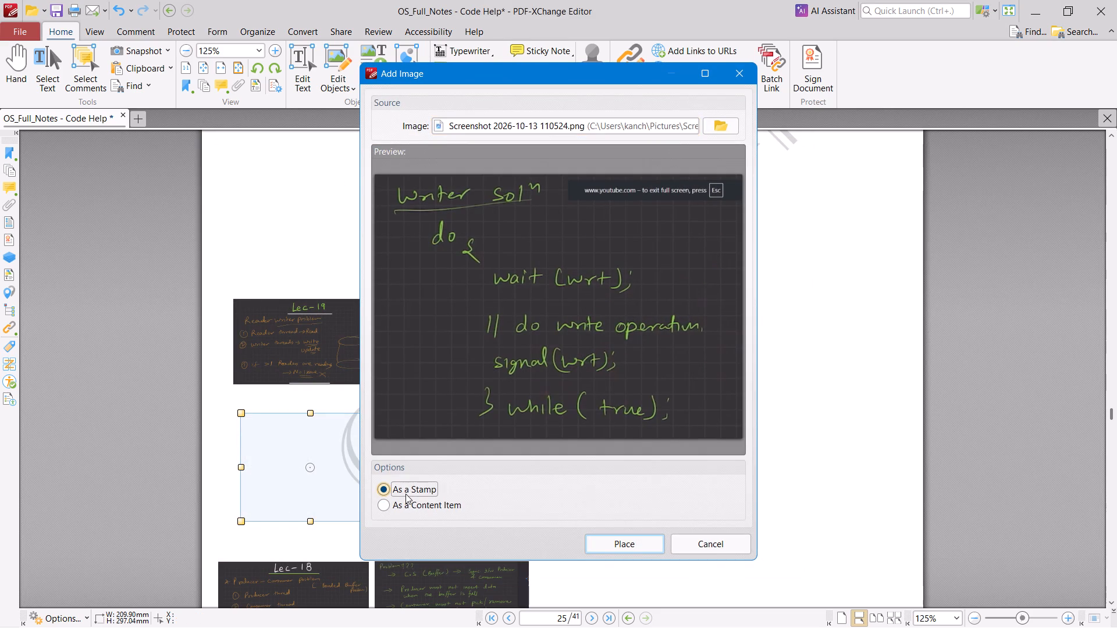
pyautogui.click(629, 542)
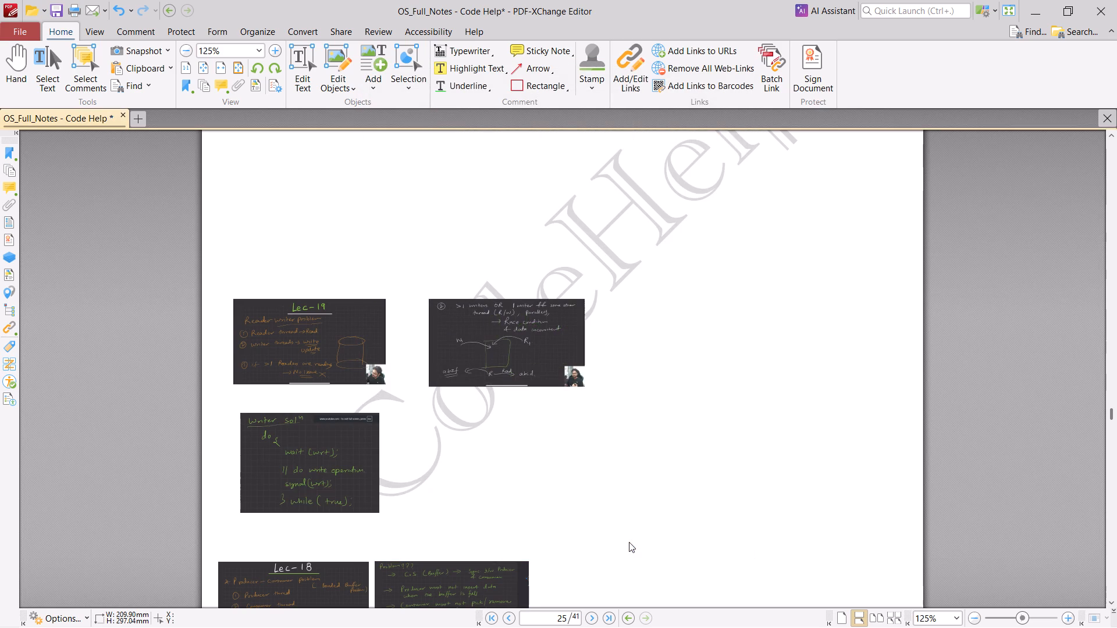
# Inspect the placed Lec-19 images up close, and compare the reader-solution captures 110539 and 110652 in File Explorer.
pyautogui.keyDown('ctrl'); pyautogui.scroll(2, 629, 542); pyautogui.keyUp('ctrl')
pyautogui.scroll(1, 629, 542)
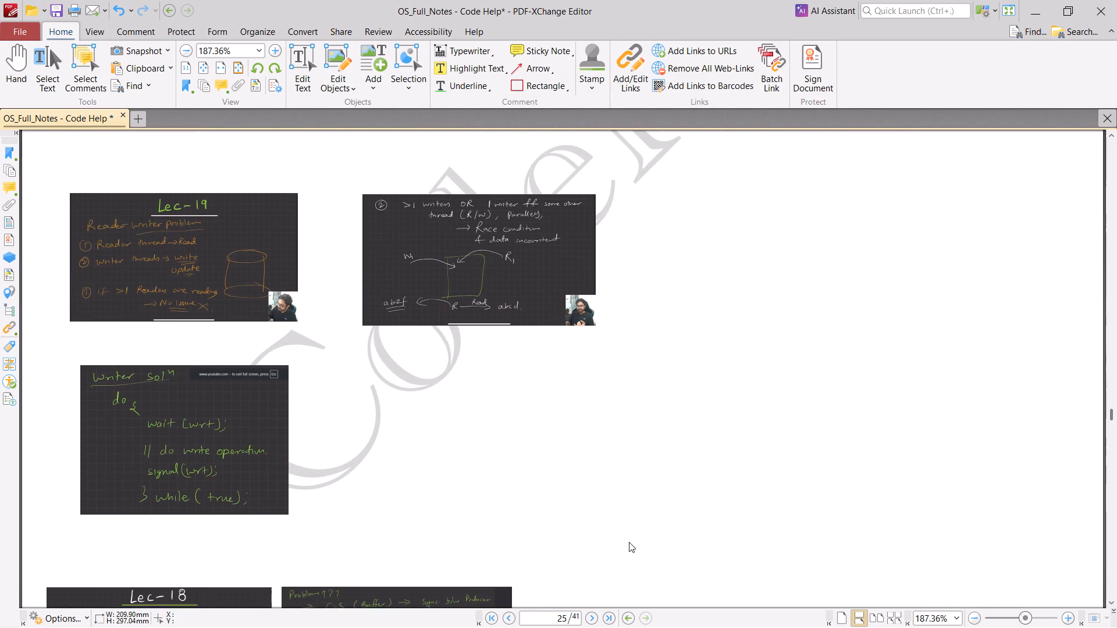
pyautogui.scroll(1, 629, 542)
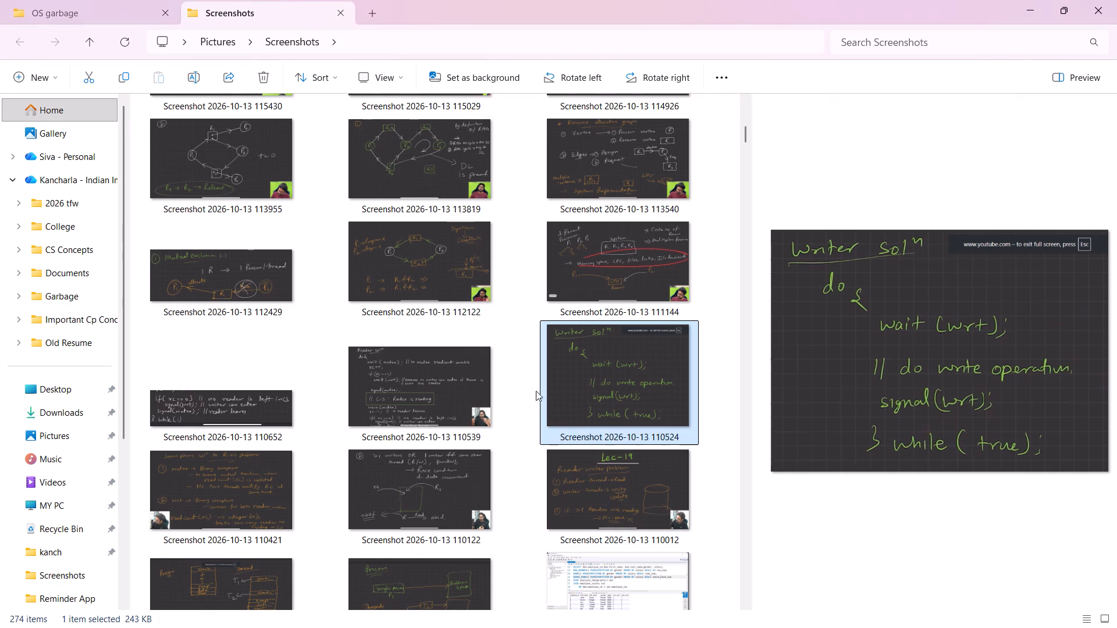
pyautogui.click(432, 380)
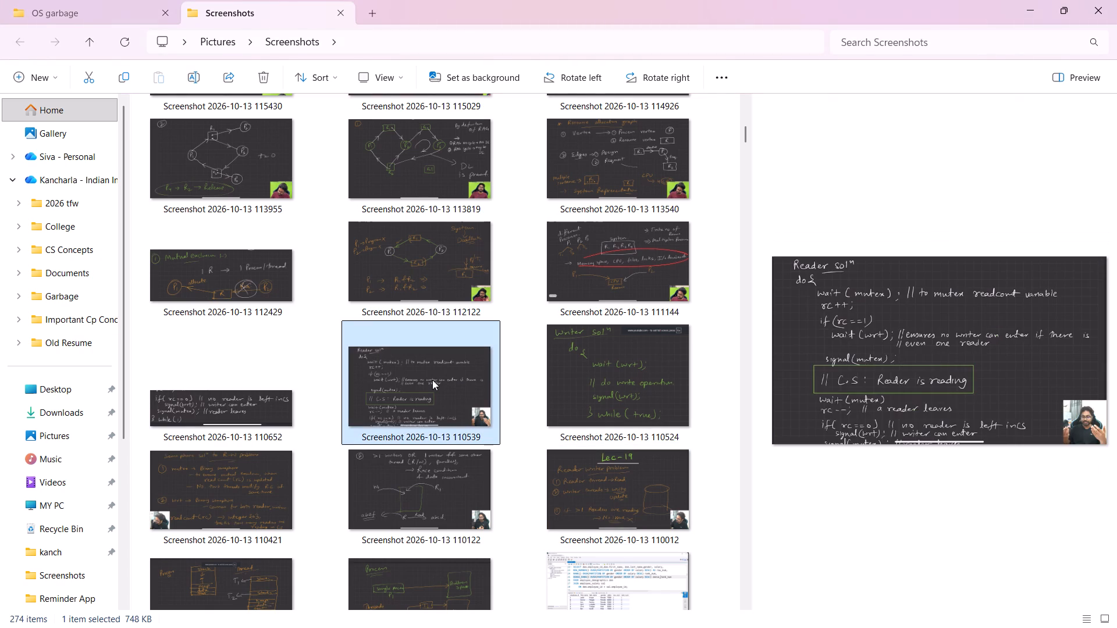
pyautogui.click(224, 379)
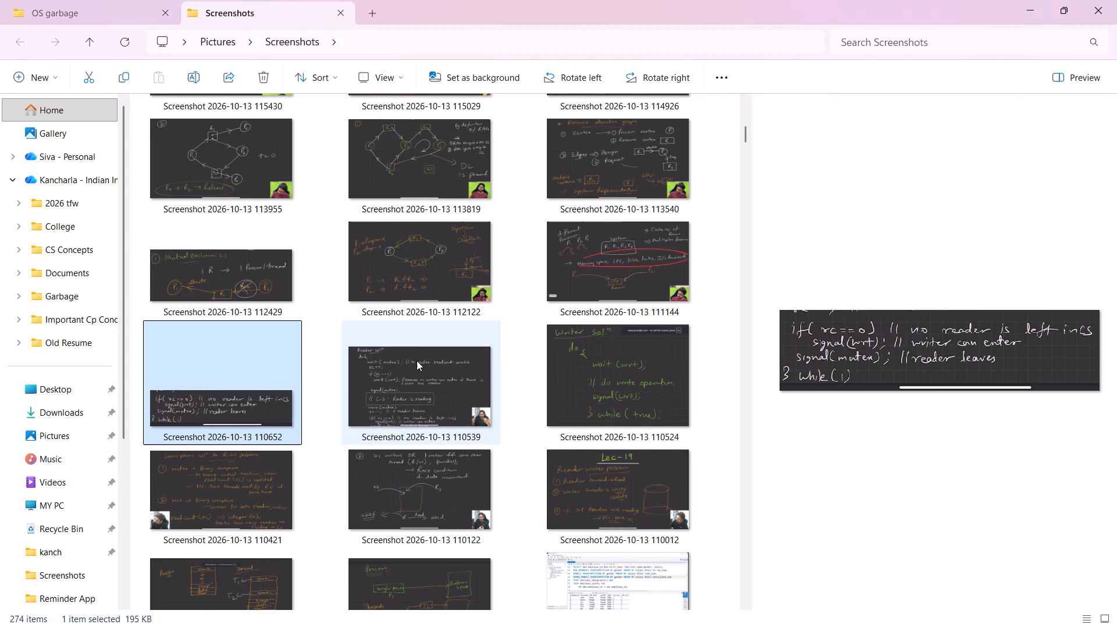
pyautogui.click(417, 361)
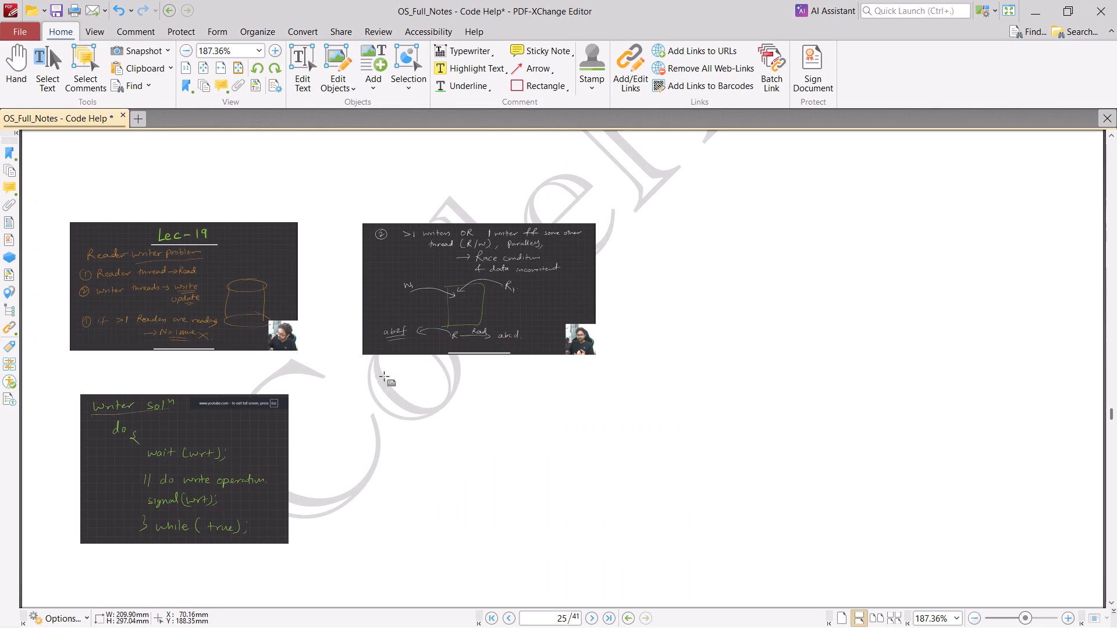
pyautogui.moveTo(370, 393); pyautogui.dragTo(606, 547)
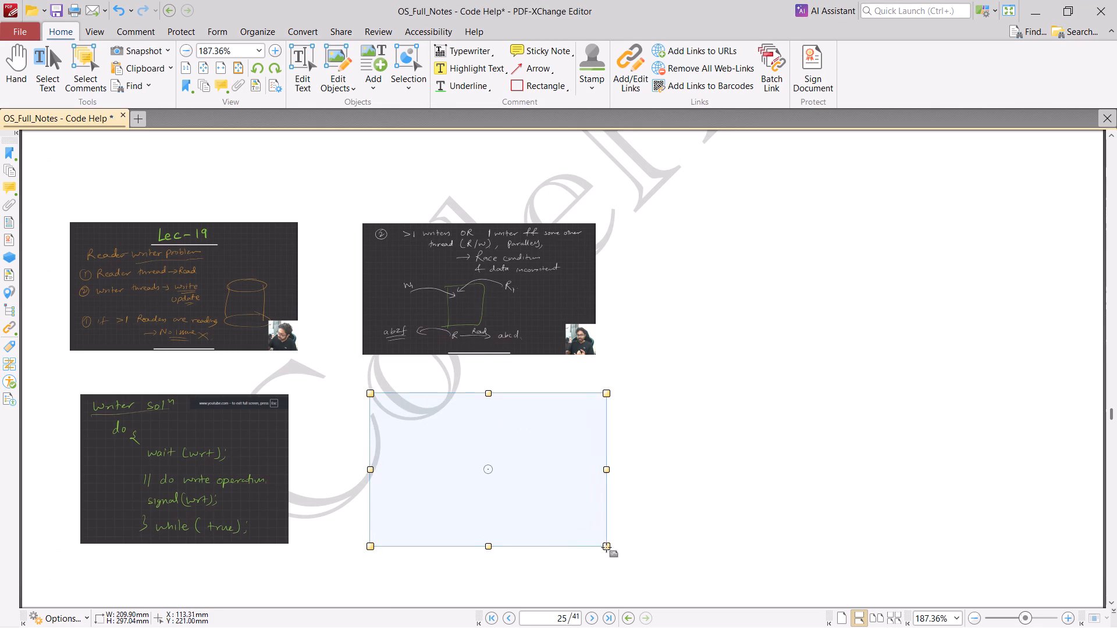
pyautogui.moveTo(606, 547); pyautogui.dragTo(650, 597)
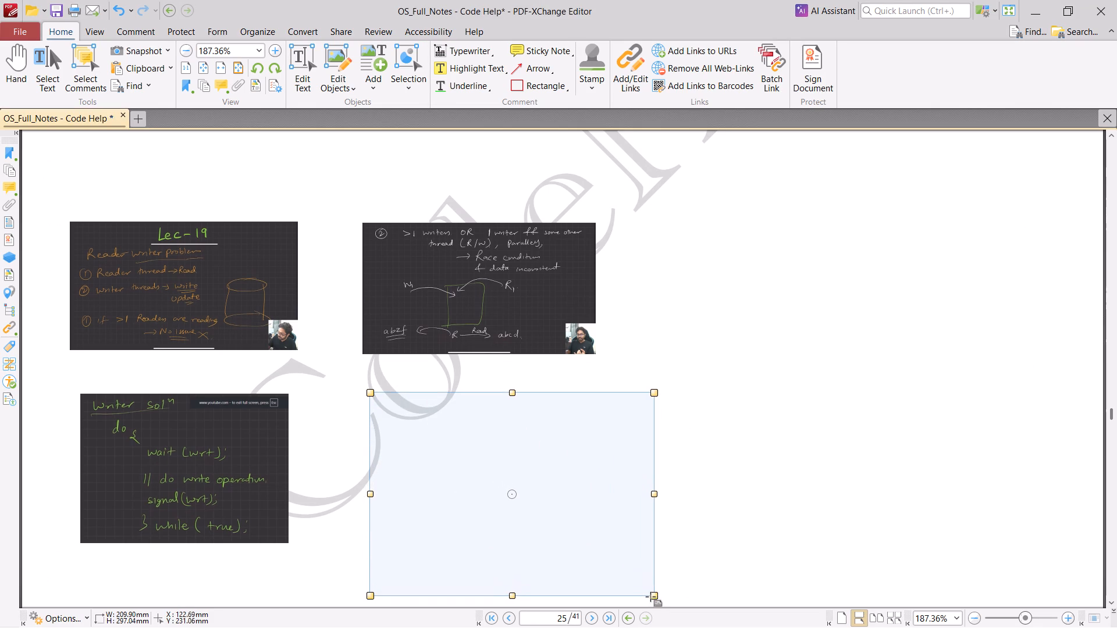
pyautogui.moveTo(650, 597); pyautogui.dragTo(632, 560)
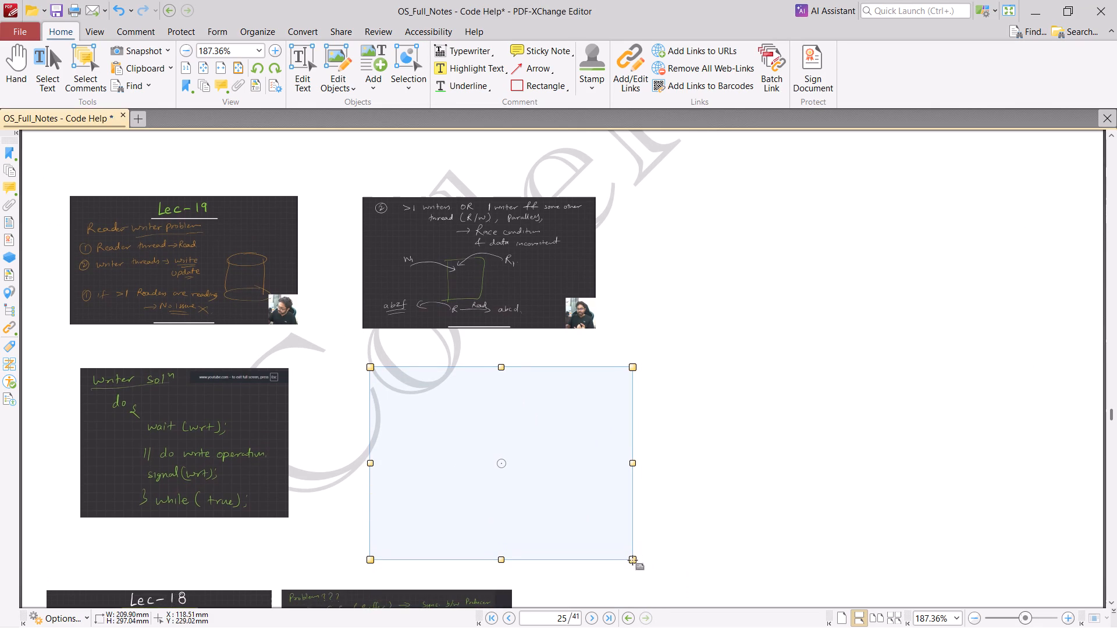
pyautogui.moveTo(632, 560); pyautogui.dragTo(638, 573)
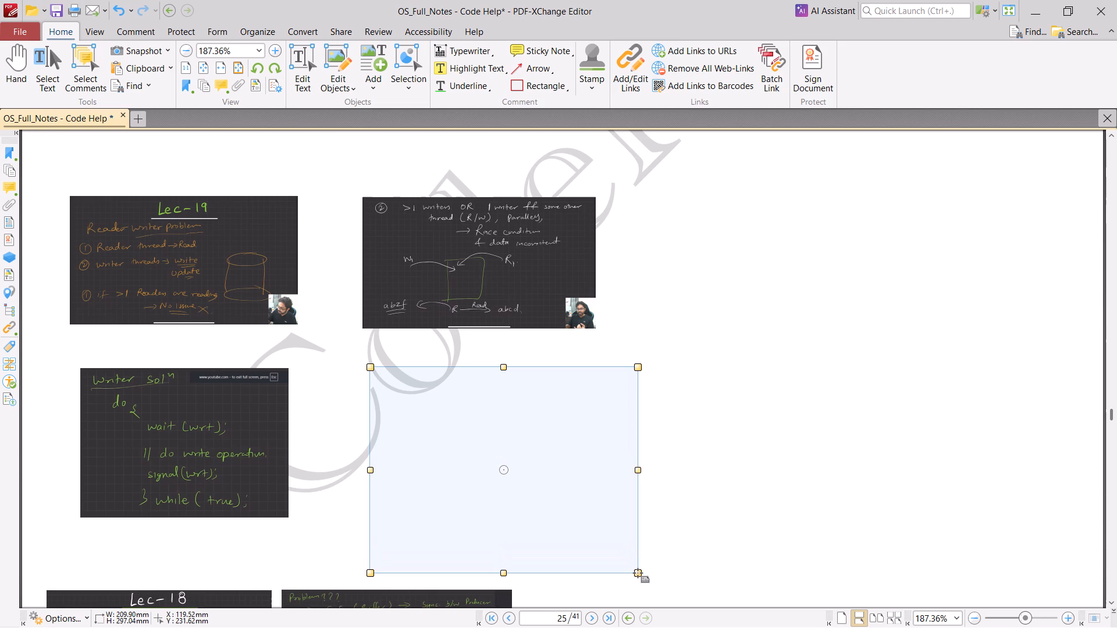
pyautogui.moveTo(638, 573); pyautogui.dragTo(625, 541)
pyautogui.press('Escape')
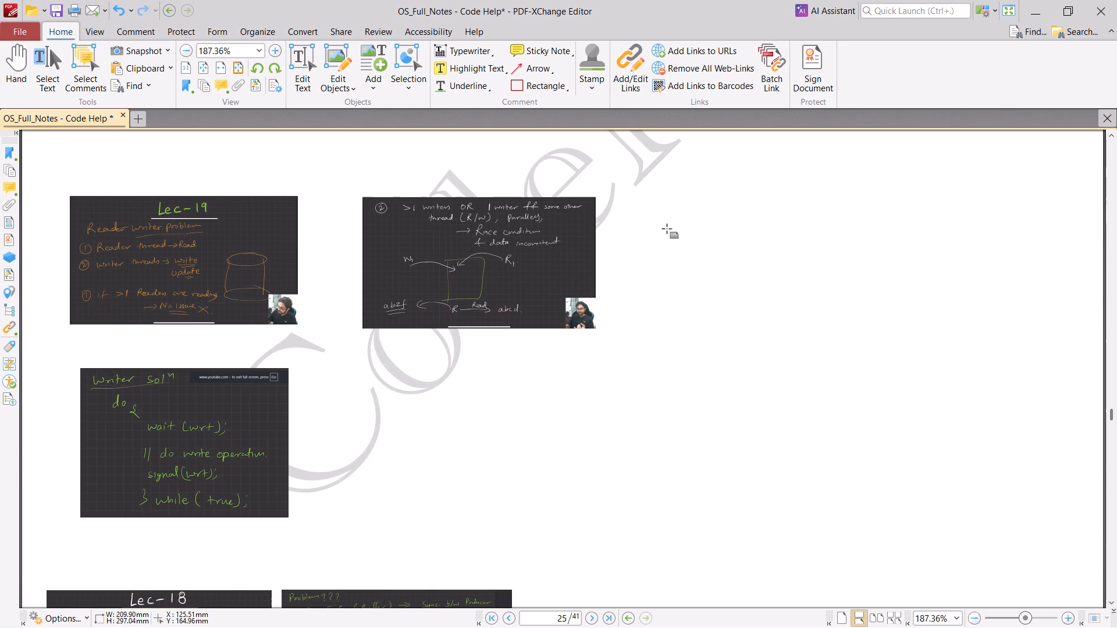
pyautogui.moveTo(661, 222); pyautogui.dragTo(994, 447)
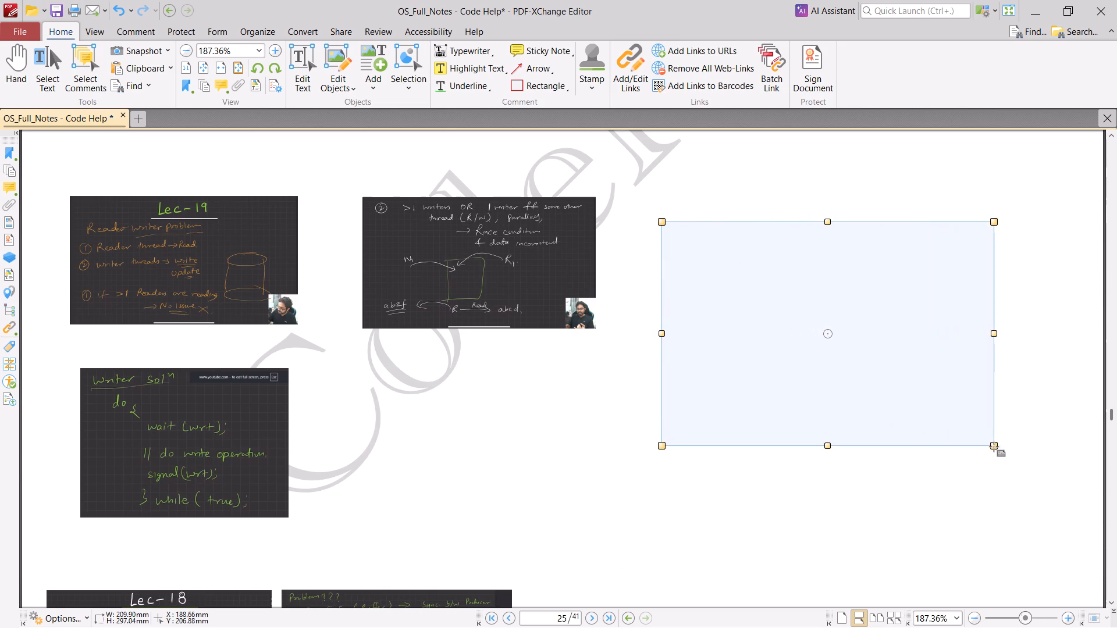
pyautogui.moveTo(994, 447); pyautogui.dragTo(994, 458)
pyautogui.scroll(-1, 631, 378)
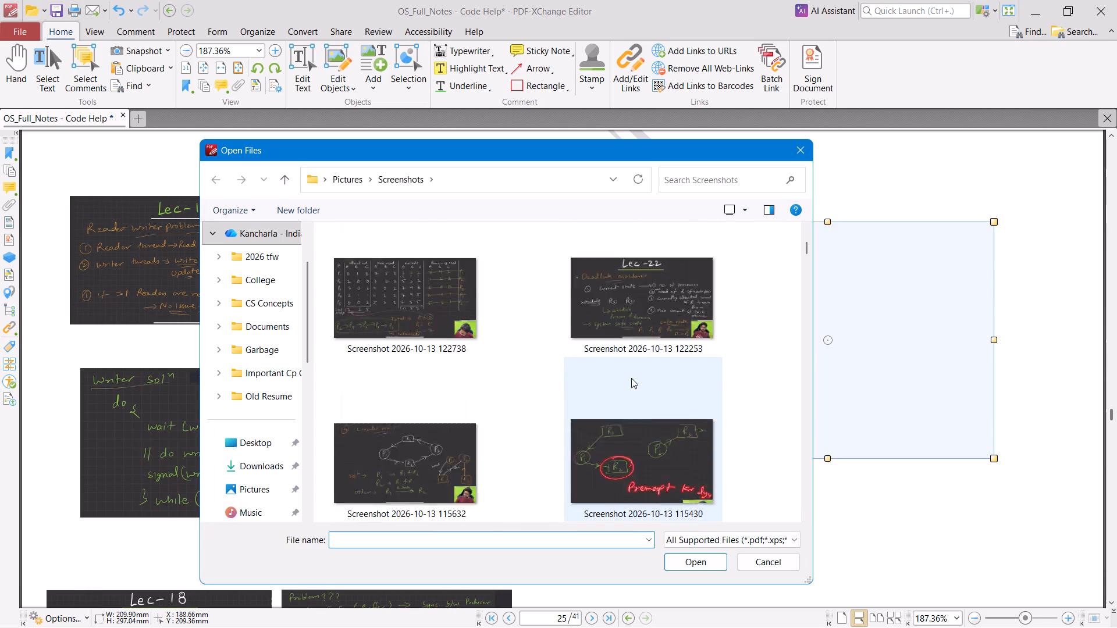
pyautogui.scroll(-2, 631, 378)
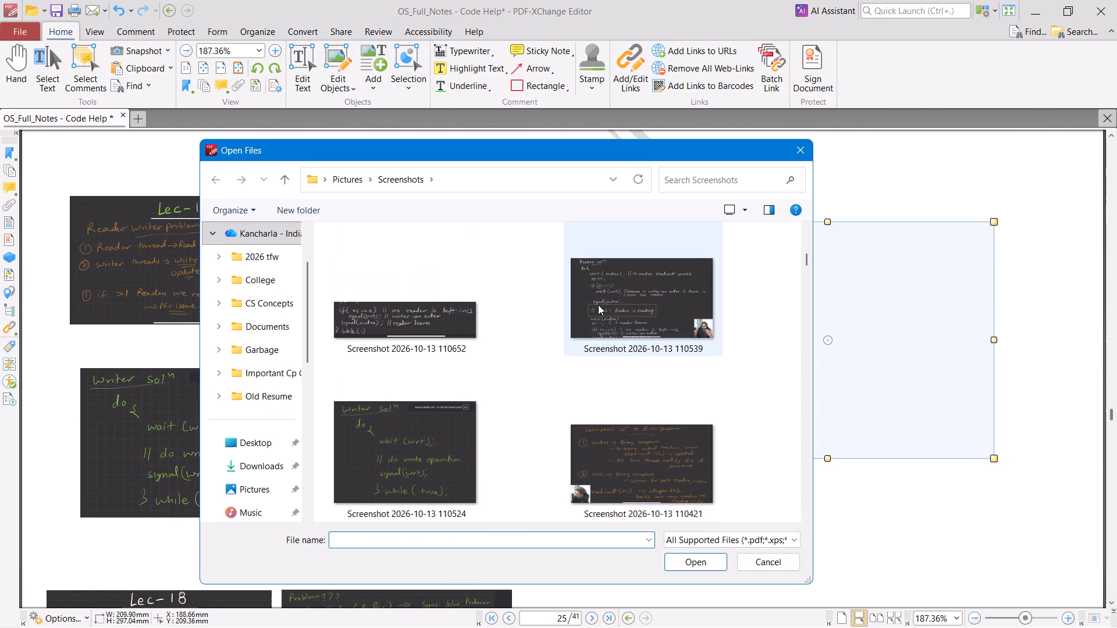
pyautogui.click(598, 293)
pyautogui.click(673, 569)
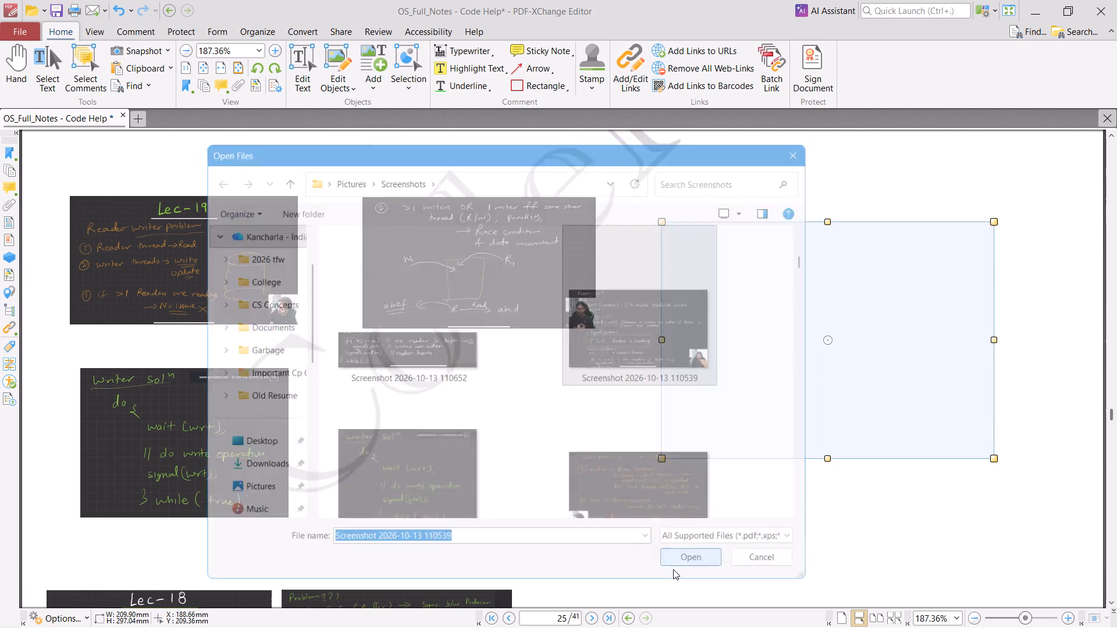
pyautogui.click(407, 487)
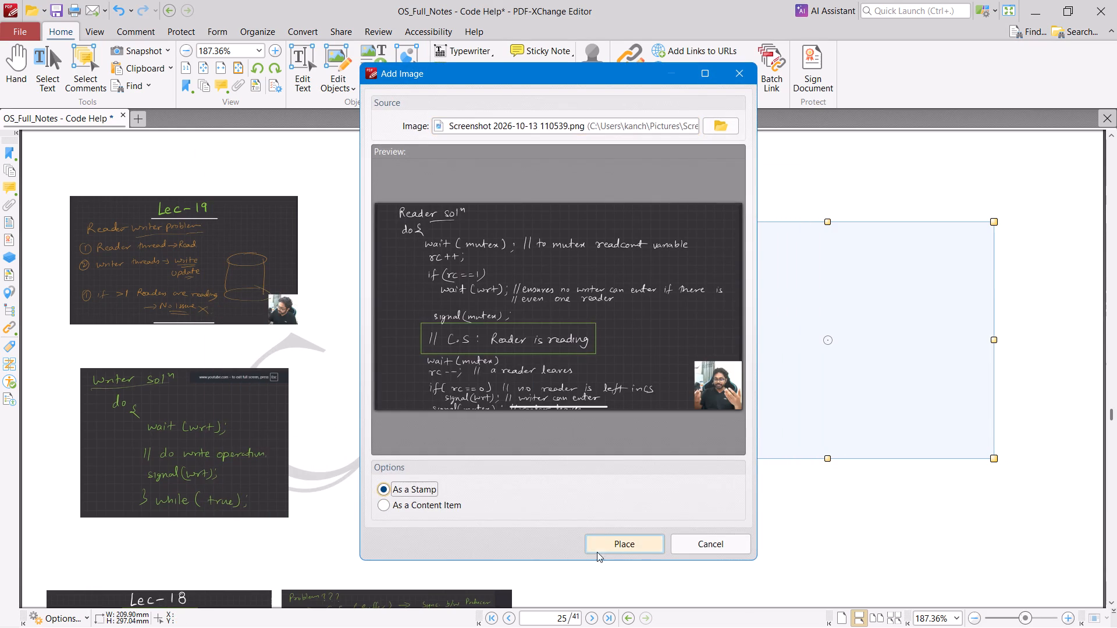
pyautogui.click(614, 543)
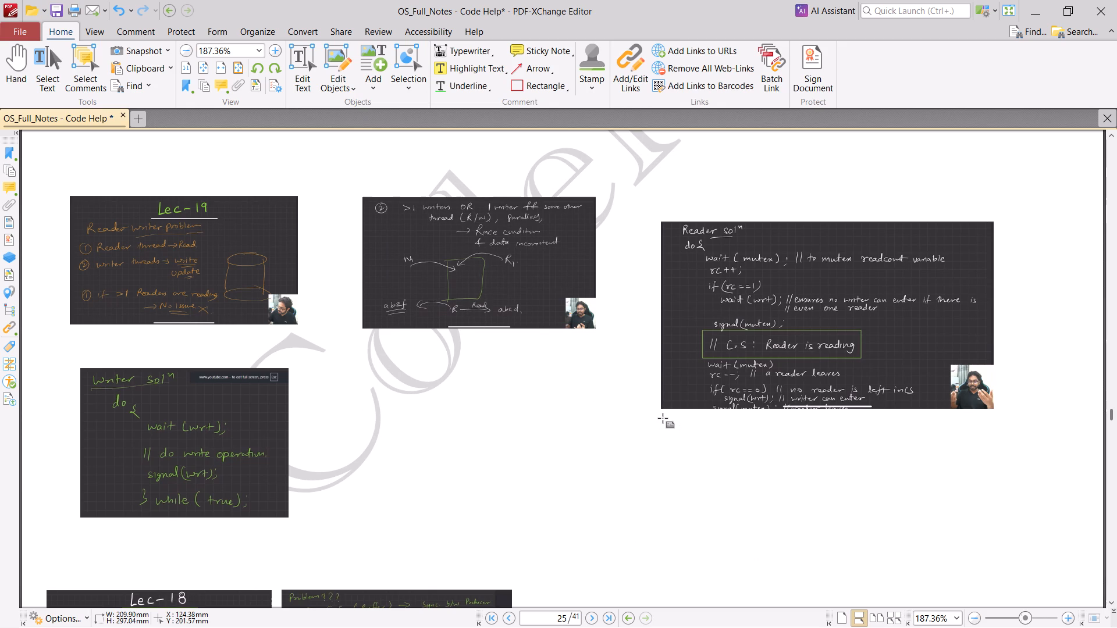
pyautogui.moveTo(663, 418); pyautogui.dragTo(997, 501)
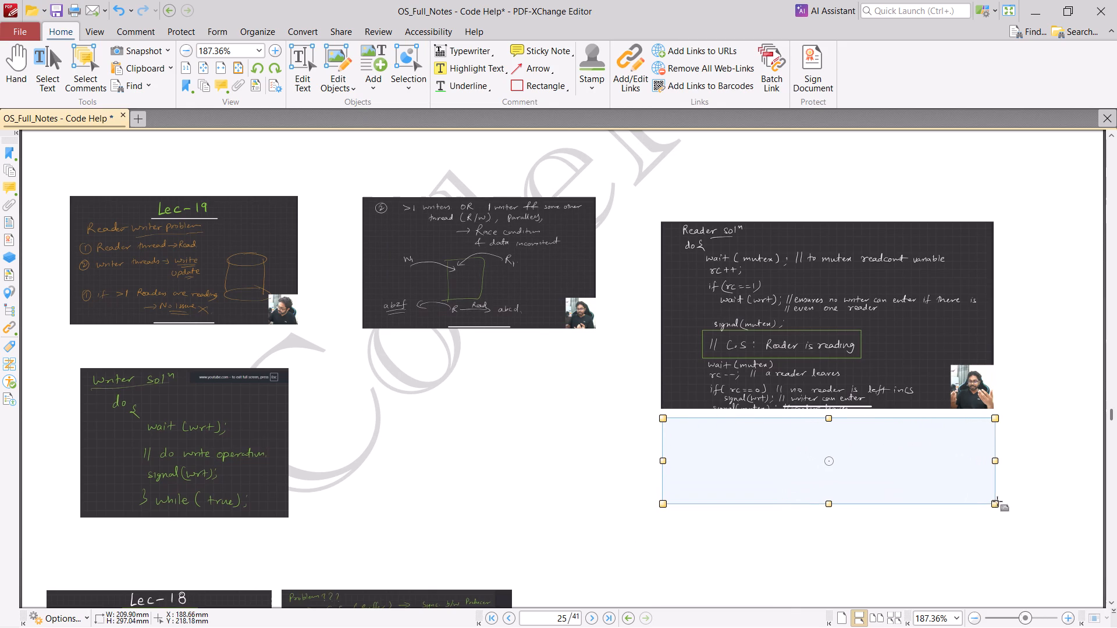
pyautogui.moveTo(997, 501); pyautogui.dragTo(997, 502)
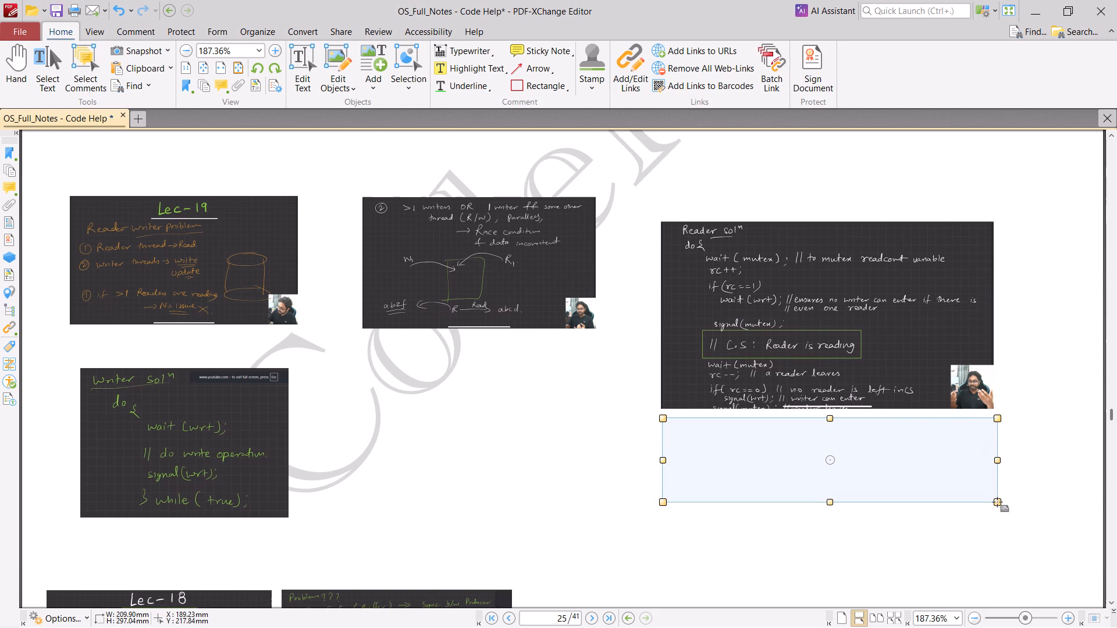
pyautogui.moveTo(997, 502); pyautogui.dragTo(994, 500)
pyautogui.scroll(-3, 436, 434)
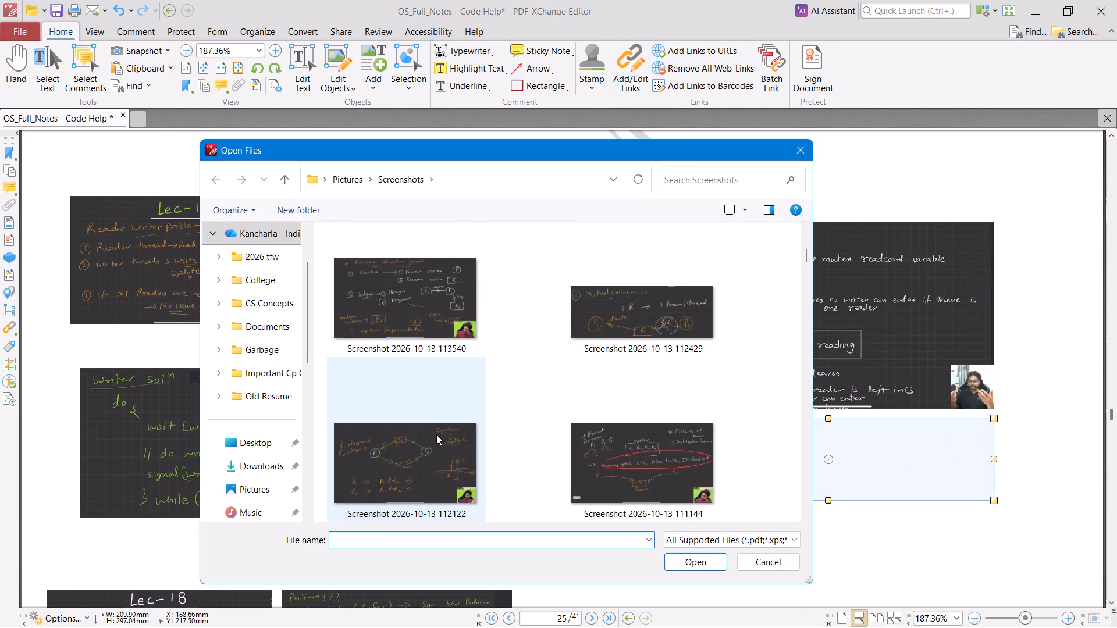
pyautogui.scroll(-2, 436, 409)
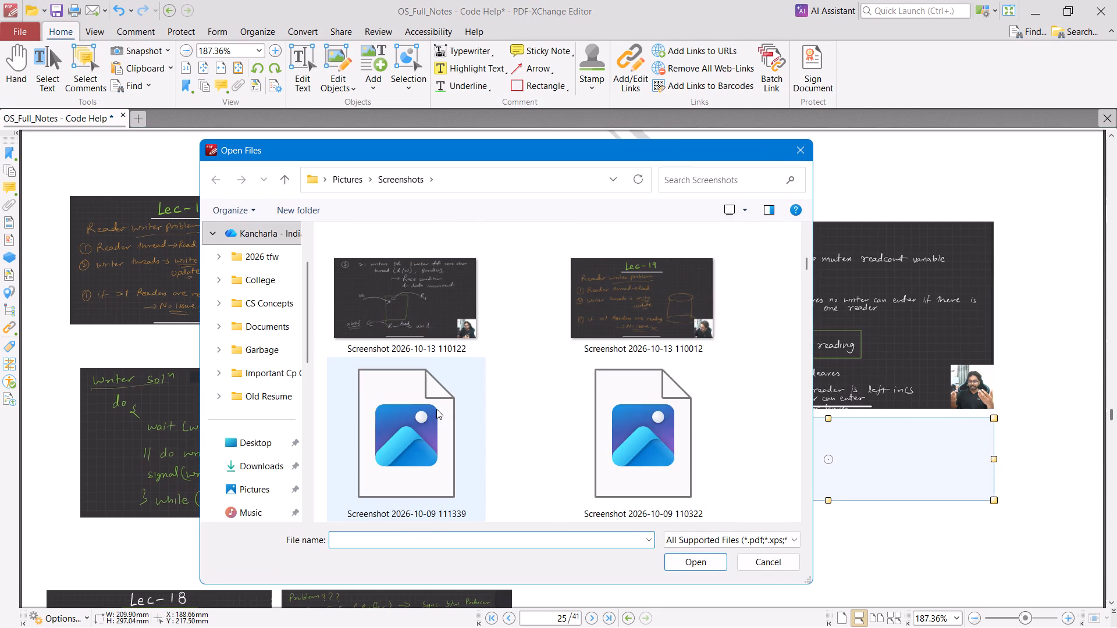
pyautogui.scroll(-2, 436, 409)
pyautogui.scroll(1, 436, 409)
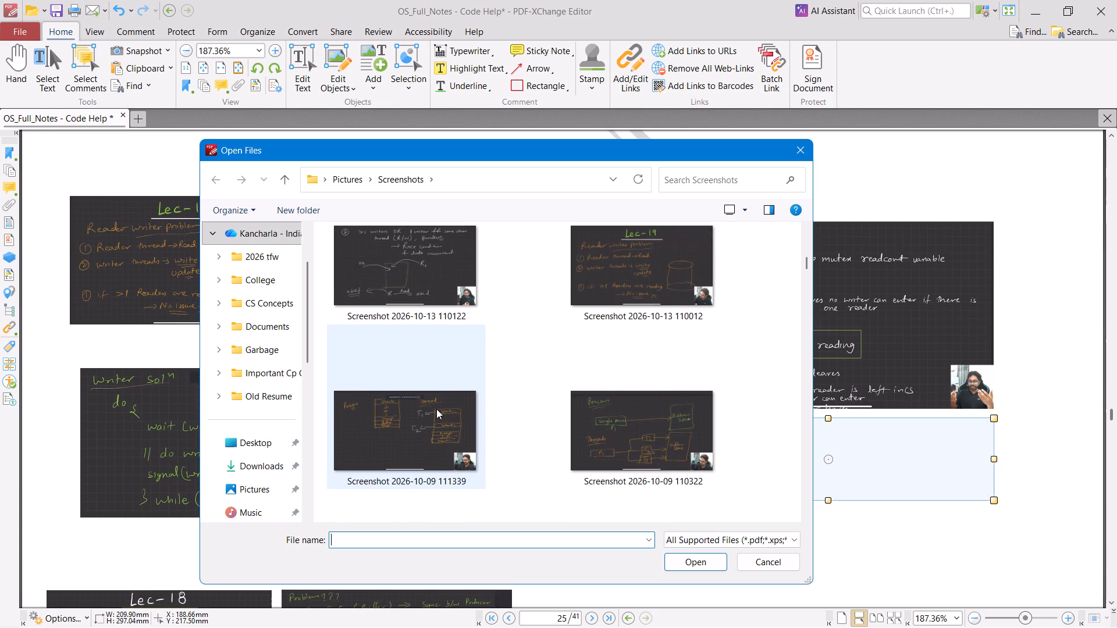
pyautogui.scroll(2, 436, 409)
pyautogui.click(421, 392)
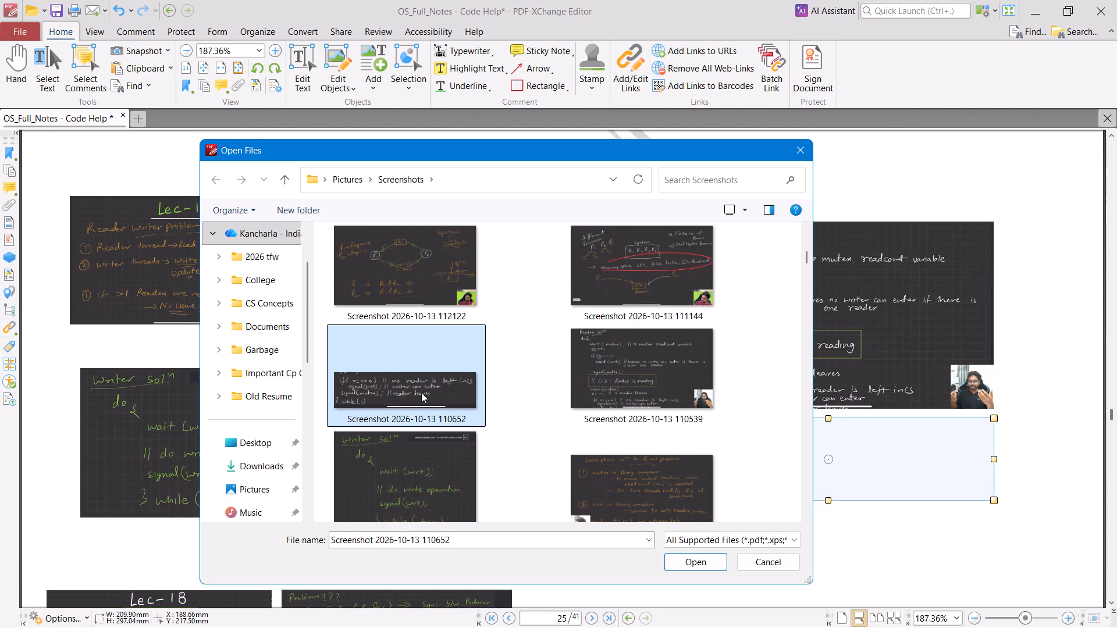
pyautogui.click(688, 562)
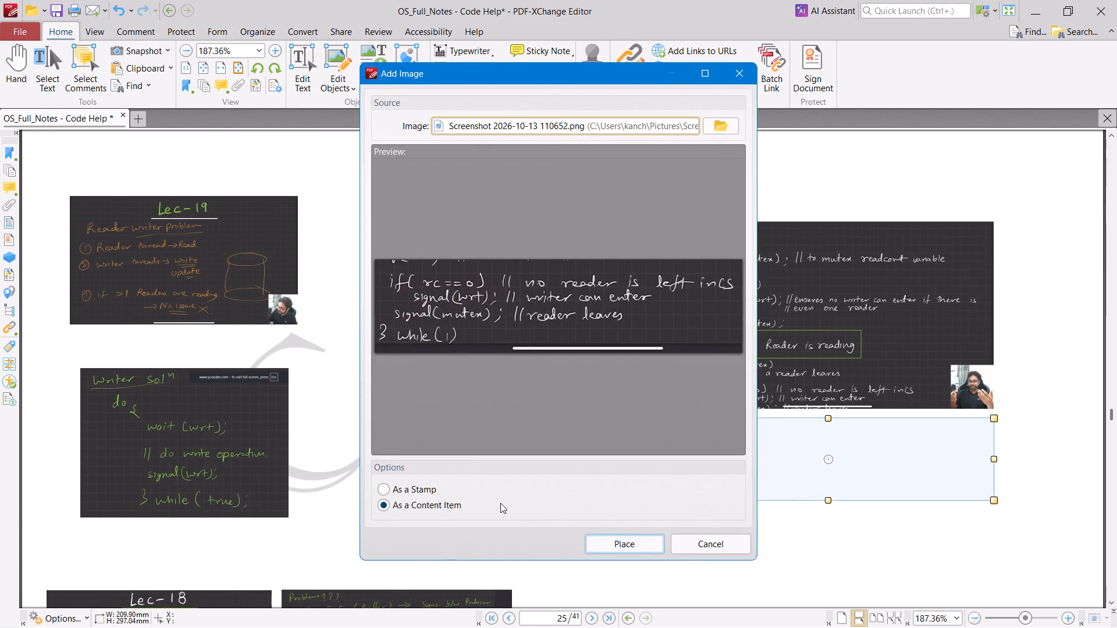
pyautogui.click(418, 490)
pyautogui.click(618, 542)
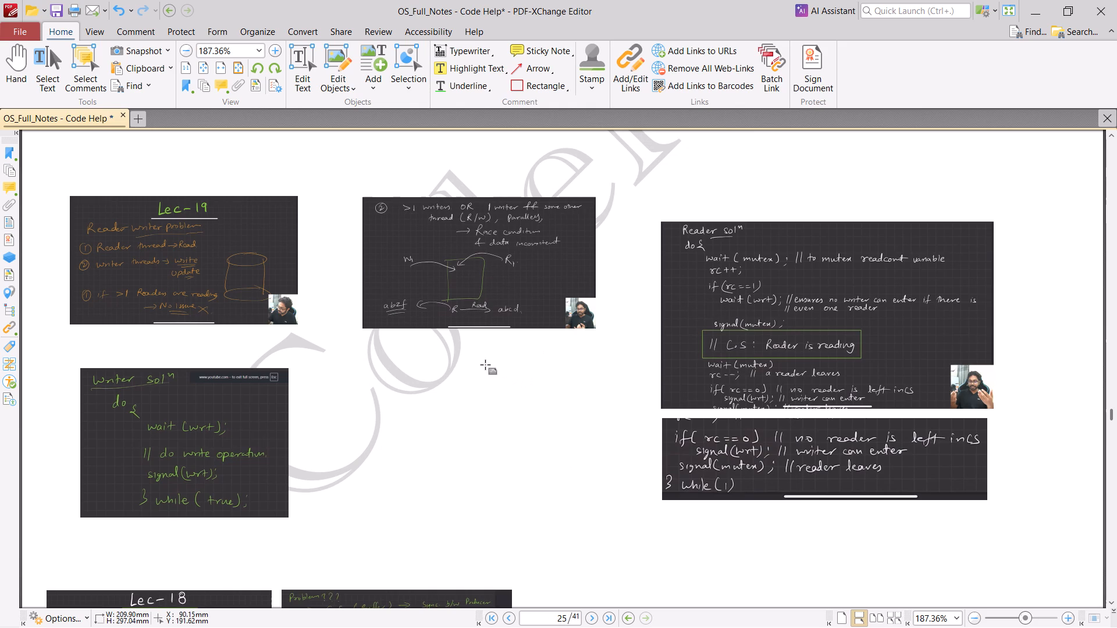
# Review the page 25 layout, and check captures 111144, 112122, 110122, 110012 and 110421 in File Explorer against the placed images.
pyautogui.scroll(1, 485, 365)
pyautogui.keyDown('ctrl'); pyautogui.scroll(-2, 485, 365); pyautogui.keyUp('ctrl')
pyautogui.scroll(-1, 485, 365)
pyautogui.scroll(1, 485, 365)
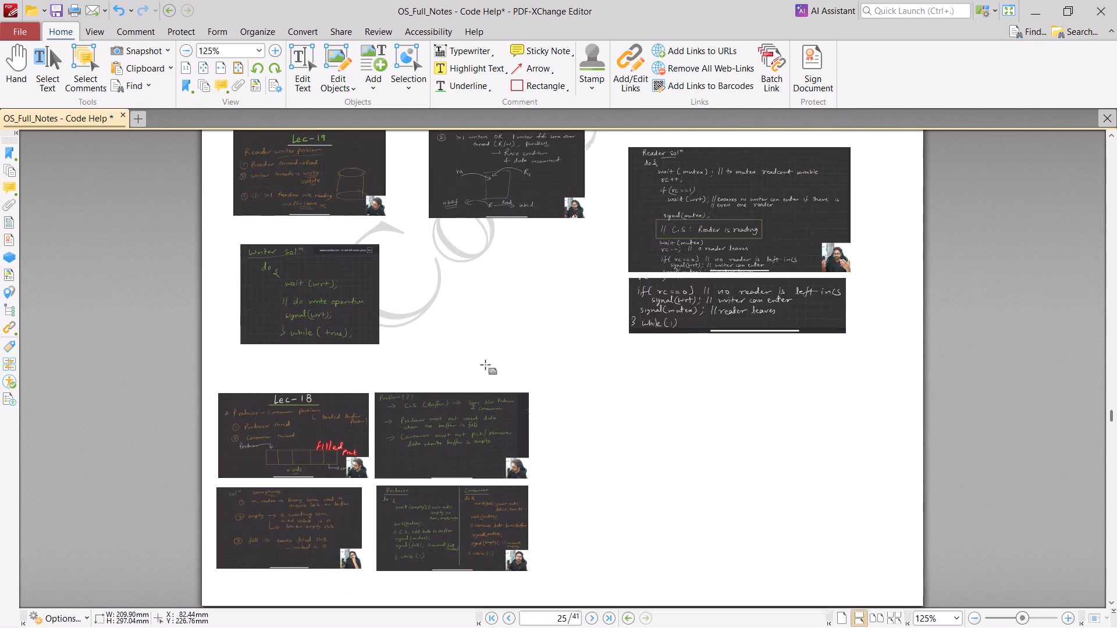
pyautogui.scroll(1, 485, 365)
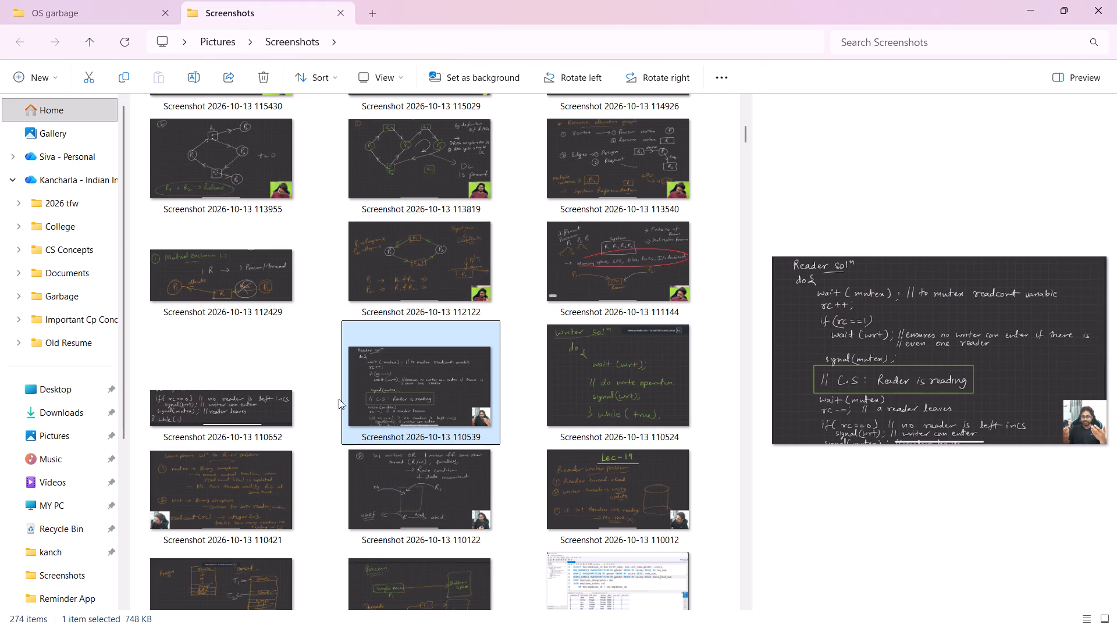
pyautogui.click(572, 280)
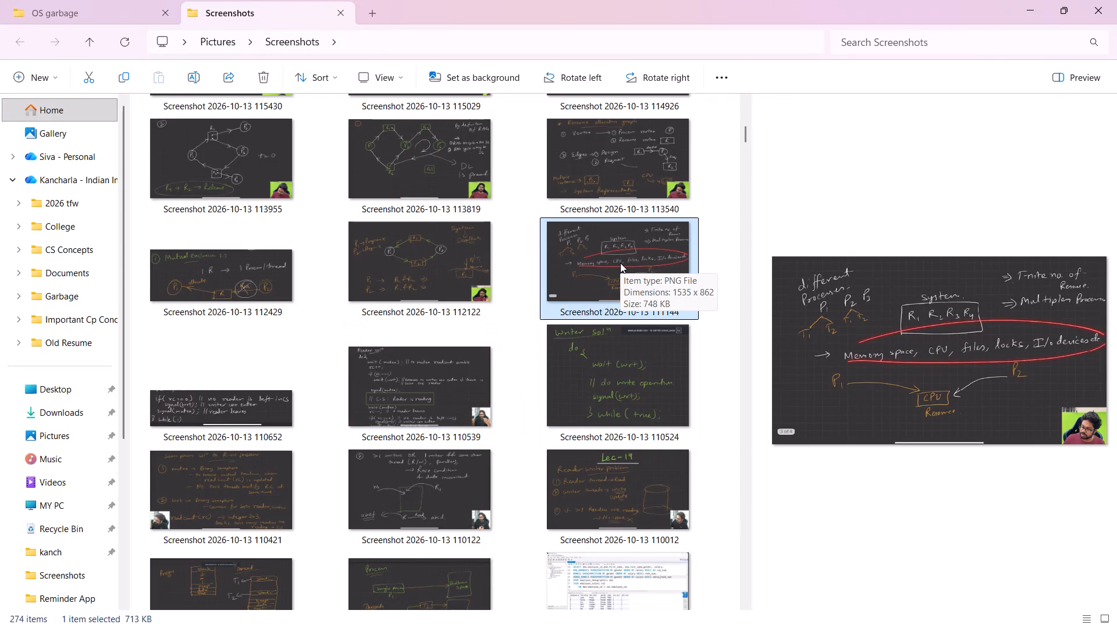
pyautogui.scroll(1, 620, 263)
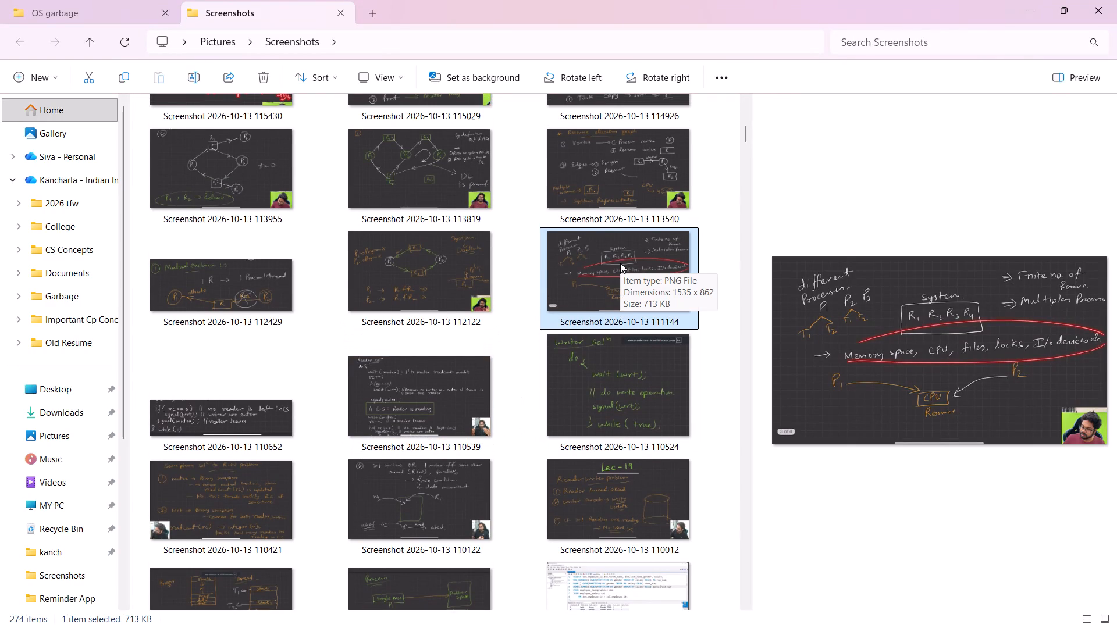
pyautogui.scroll(1, 620, 263)
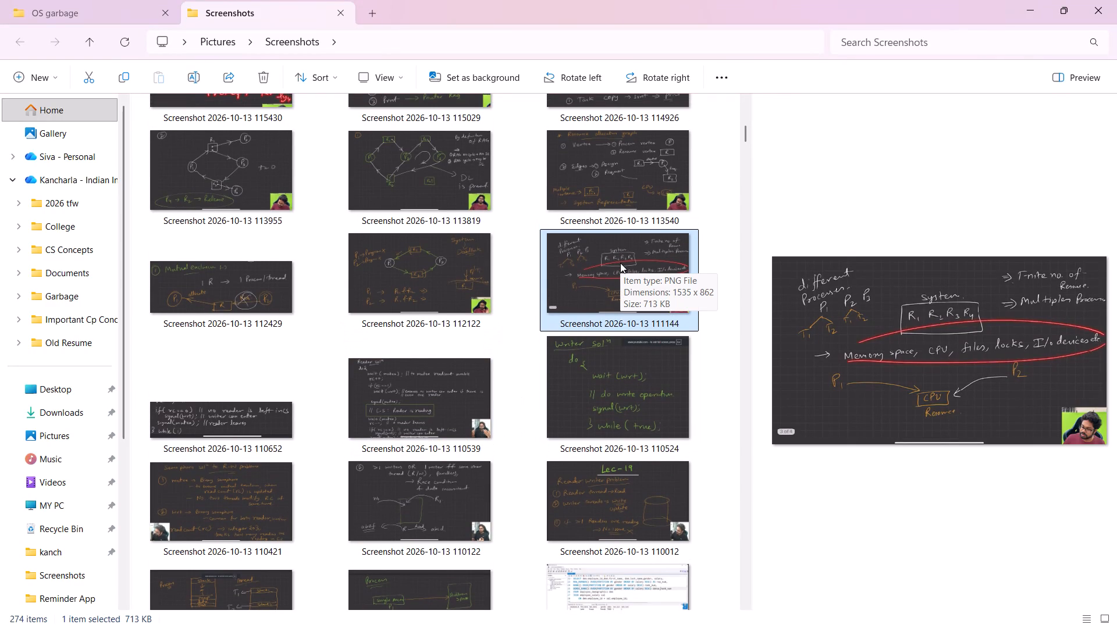
pyautogui.scroll(2, 620, 263)
pyautogui.click(456, 299)
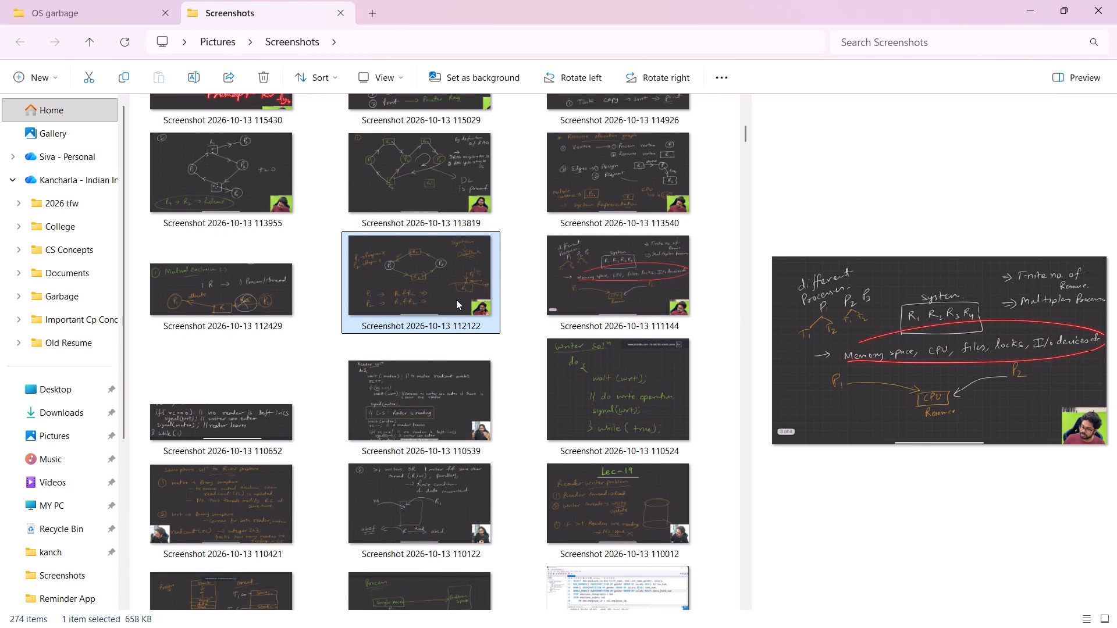
pyautogui.click(575, 296)
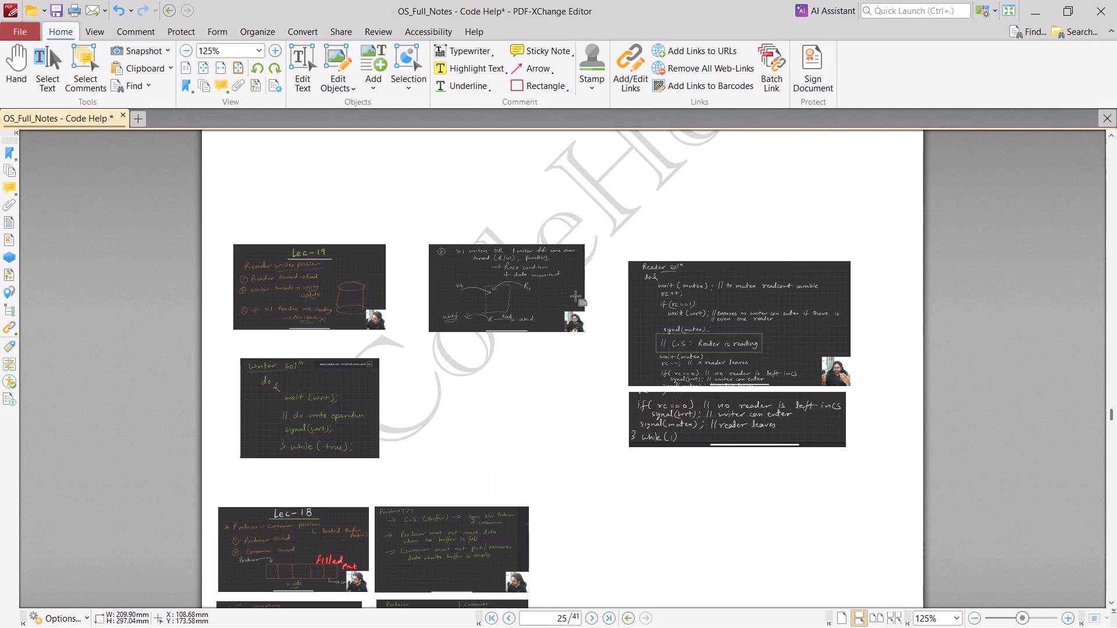
pyautogui.scroll(-1, 448, 477)
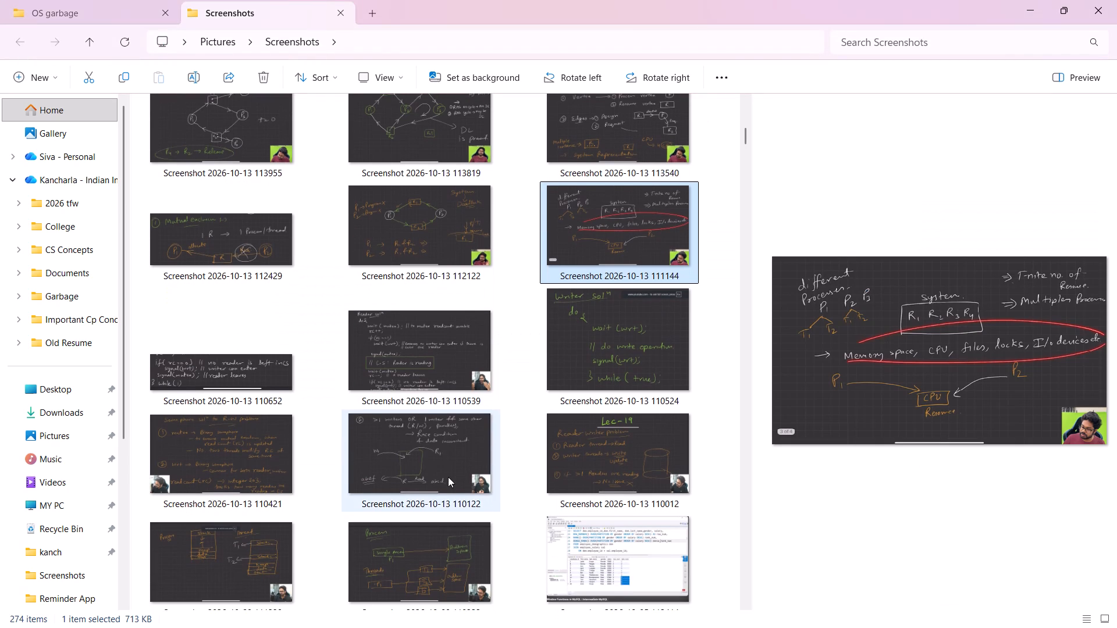
pyautogui.click(448, 477)
pyautogui.click(581, 484)
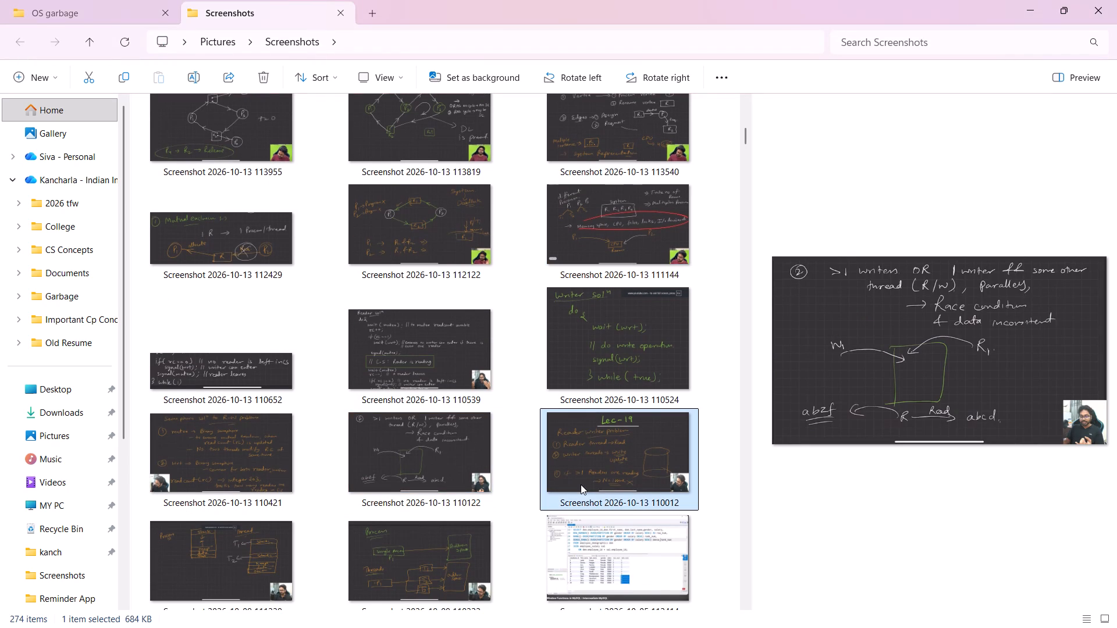
pyautogui.keyDown('ctrl'); pyautogui.click(432, 487); pyautogui.keyUp('ctrl')
pyautogui.keyDown('ctrl'); pyautogui.click(220, 482); pyautogui.keyUp('ctrl')
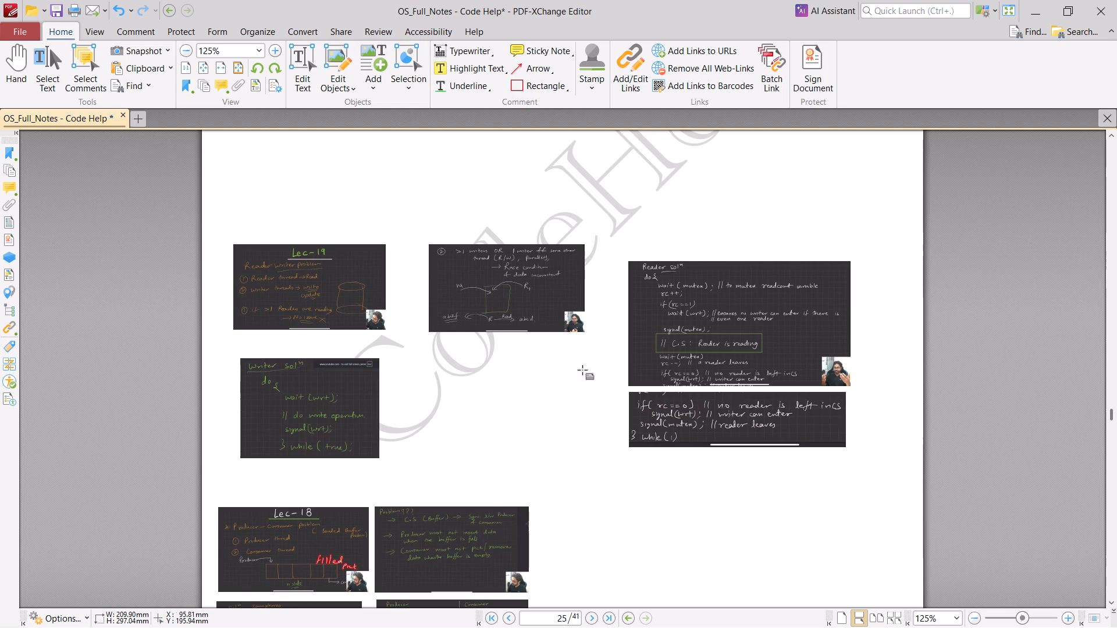
# Select both reader-solution stamps in the PDF and move them together down the page, toward the Lec-18 grid.
pyautogui.click(55, 74)
pyautogui.click(753, 315)
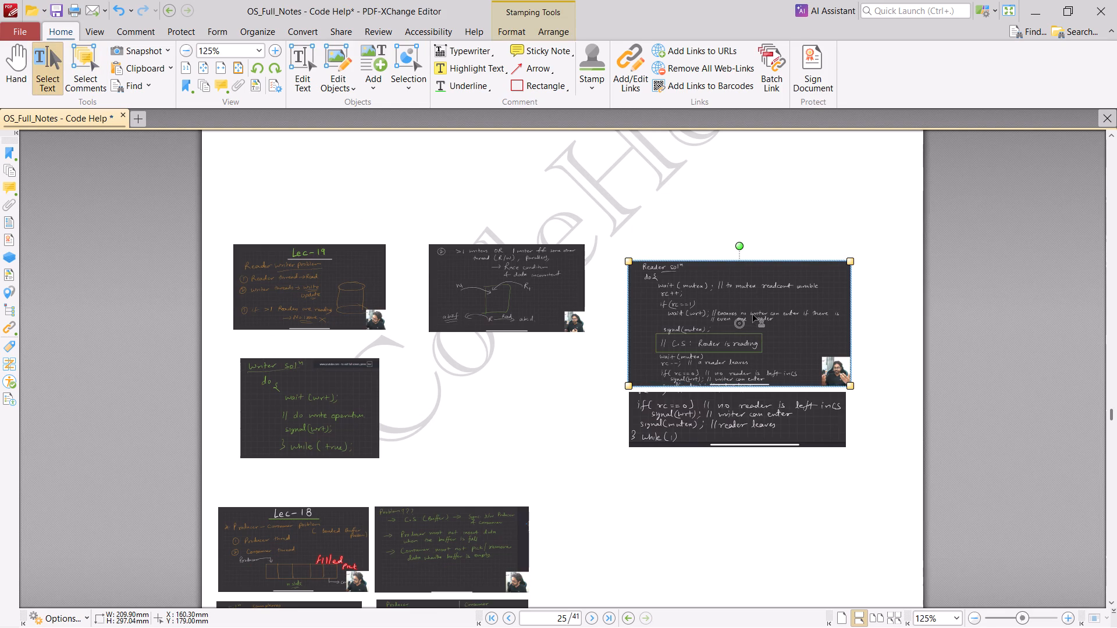
pyautogui.keyDown('ctrl'); pyautogui.click(722, 424); pyautogui.keyUp('ctrl')
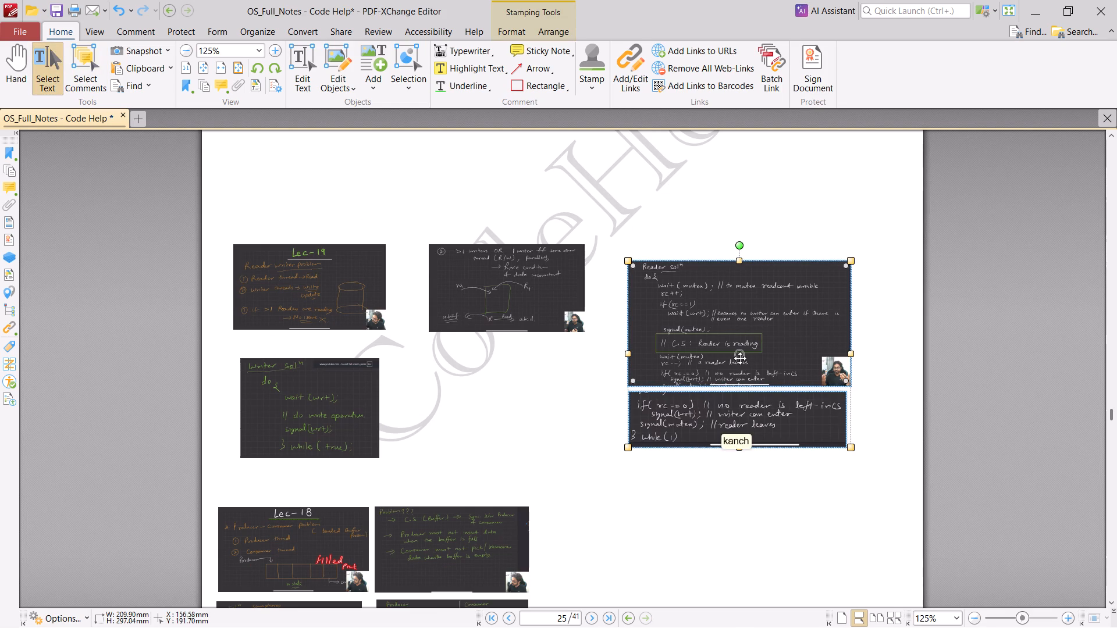
pyautogui.moveTo(740, 354); pyautogui.dragTo(741, 410)
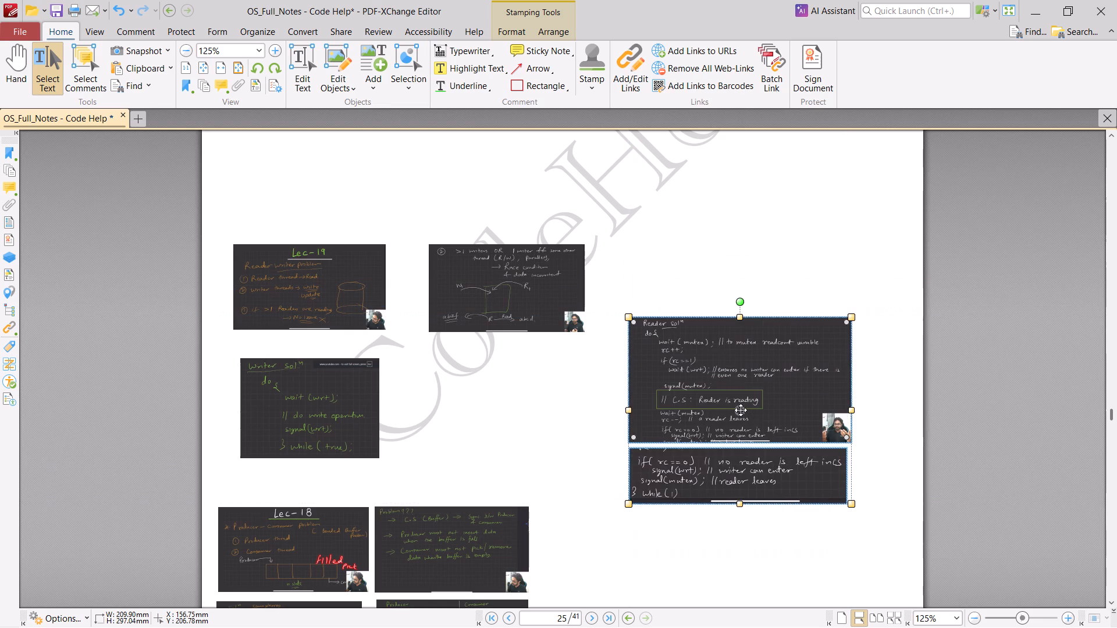
pyautogui.moveTo(741, 410); pyautogui.dragTo(741, 423)
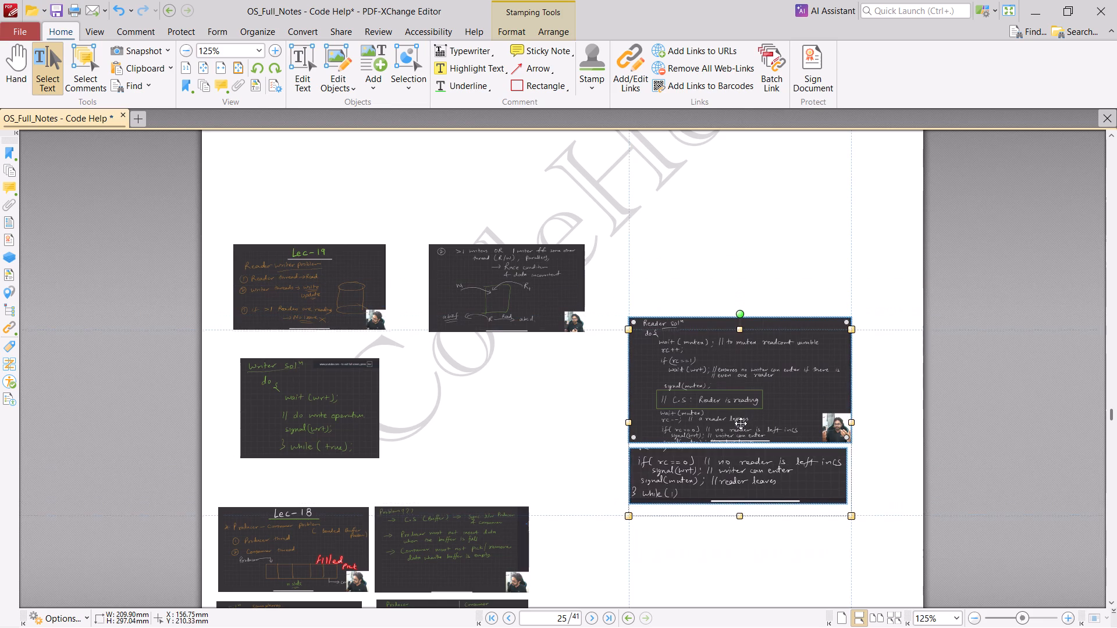
pyautogui.moveTo(741, 423); pyautogui.dragTo(741, 424)
# Select the Lec-19 title stamp and the race-condition stamp together and move them slightly up page 25.
pyautogui.moveTo(226, 229); pyautogui.dragTo(470, 279)
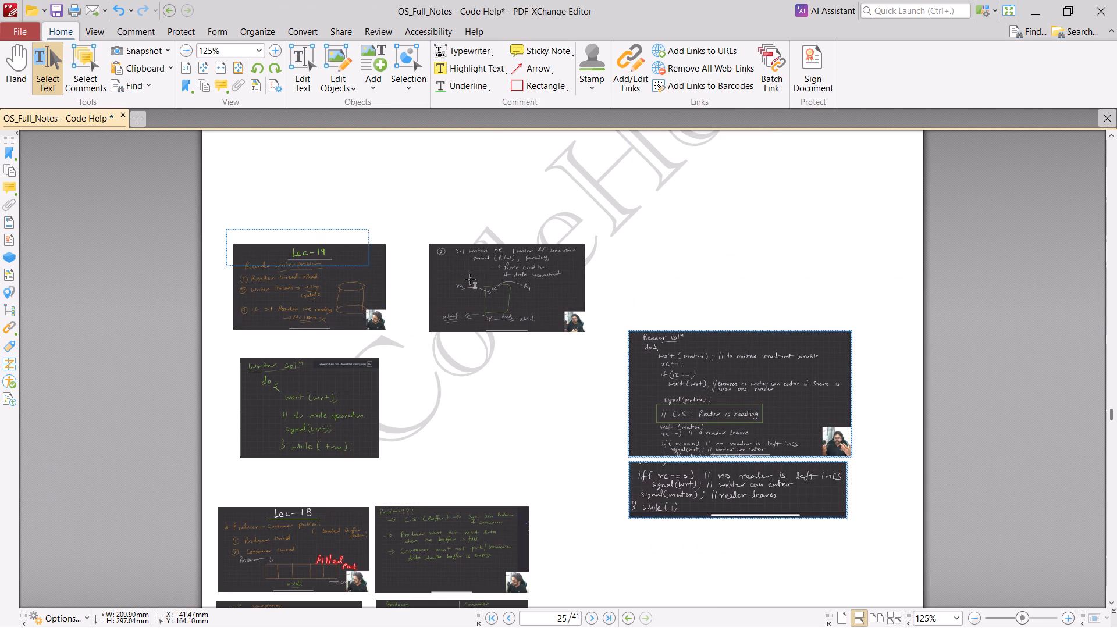
pyautogui.moveTo(470, 279); pyautogui.dragTo(579, 344)
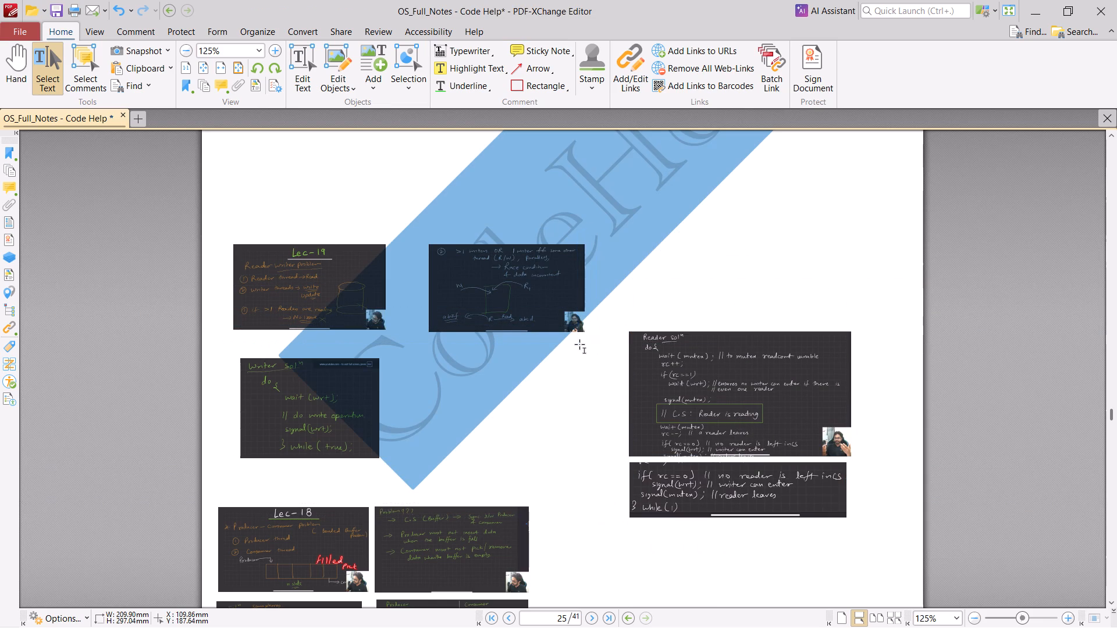
pyautogui.click(252, 298)
pyautogui.keyDown('ctrl'); pyautogui.click(500, 302); pyautogui.keyUp('ctrl')
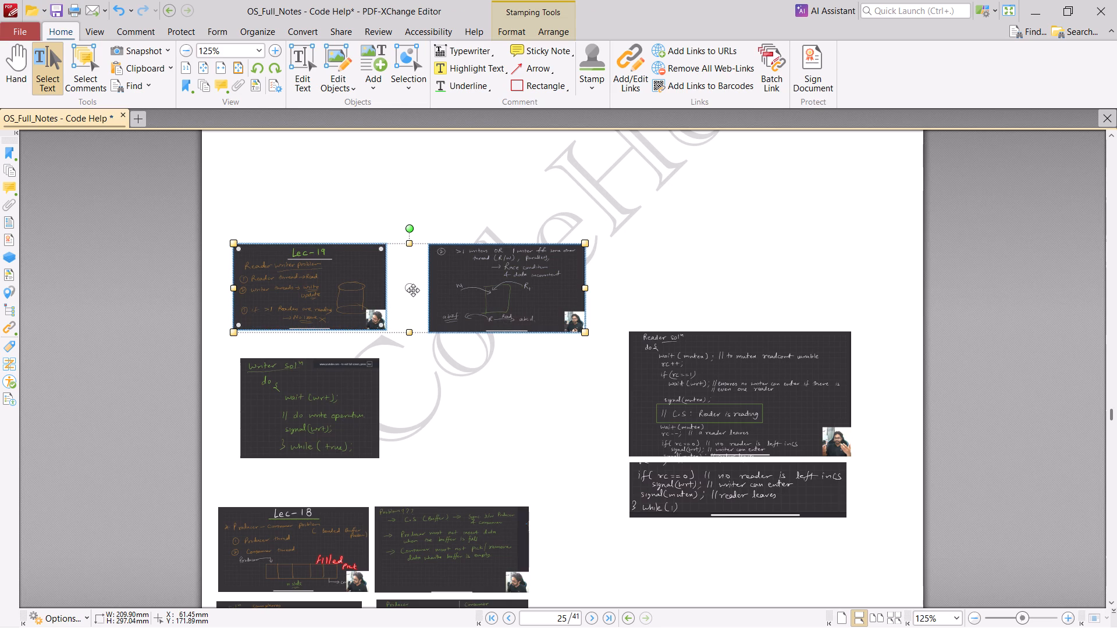
pyautogui.moveTo(408, 289); pyautogui.dragTo(406, 258)
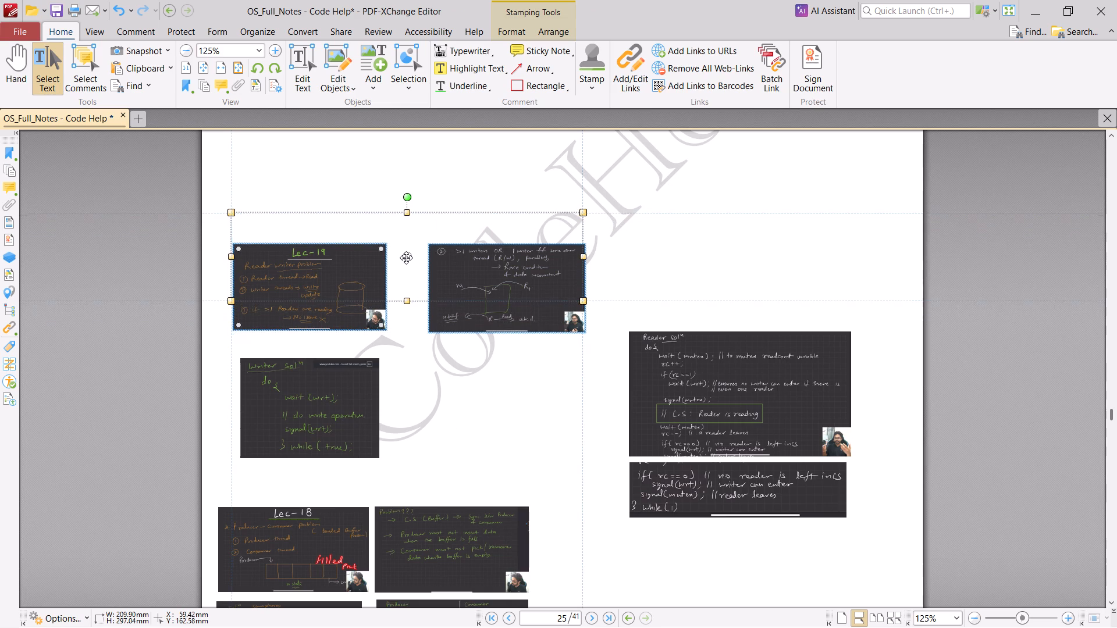
pyautogui.moveTo(406, 258); pyautogui.dragTo(406, 254)
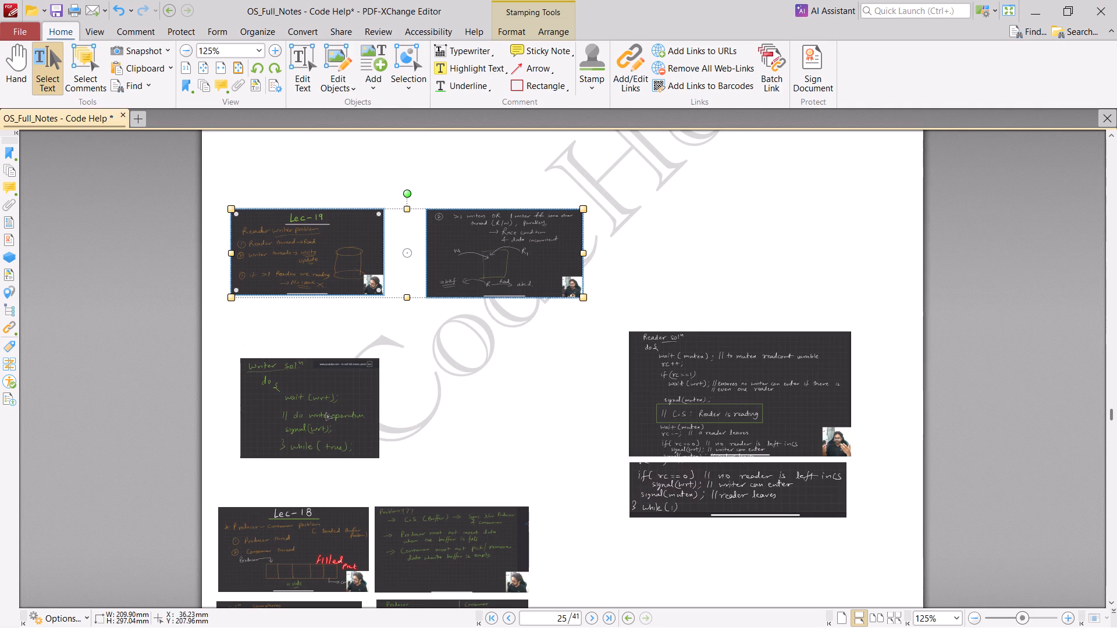
# Move the Writer solution stamp across to sit below the race-condition image.
pyautogui.click(322, 398)
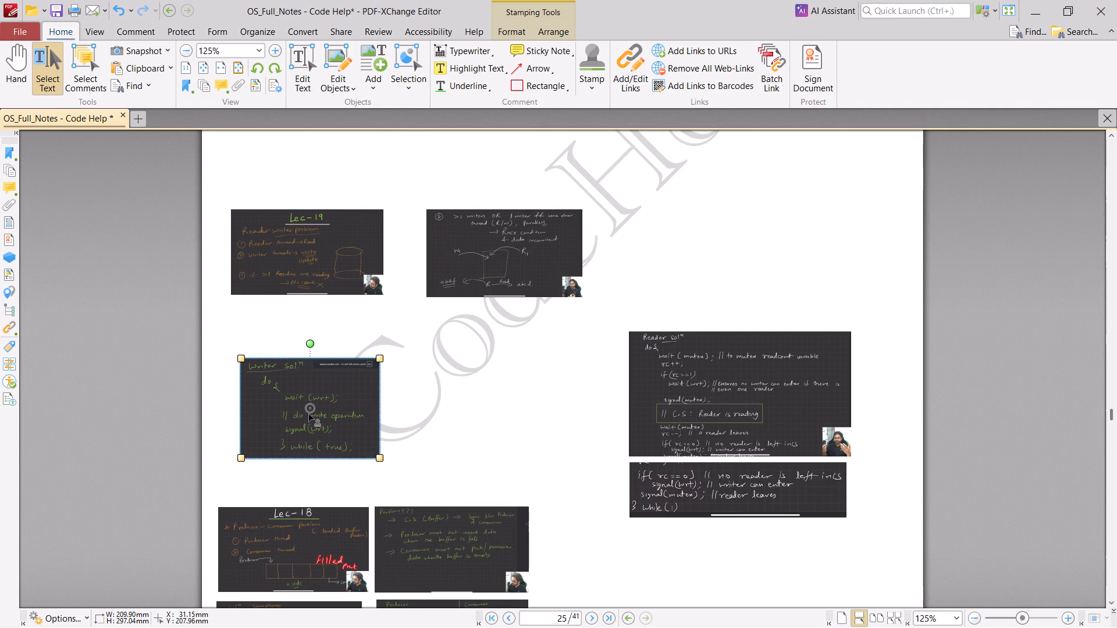
pyautogui.moveTo(309, 409); pyautogui.dragTo(491, 395)
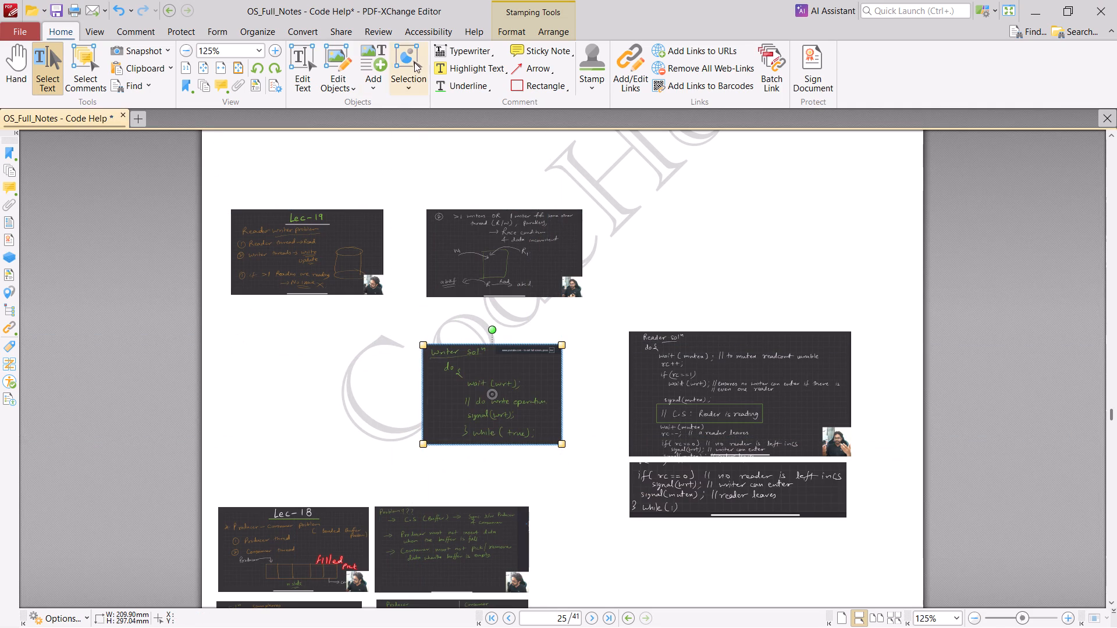
pyautogui.click(385, 90)
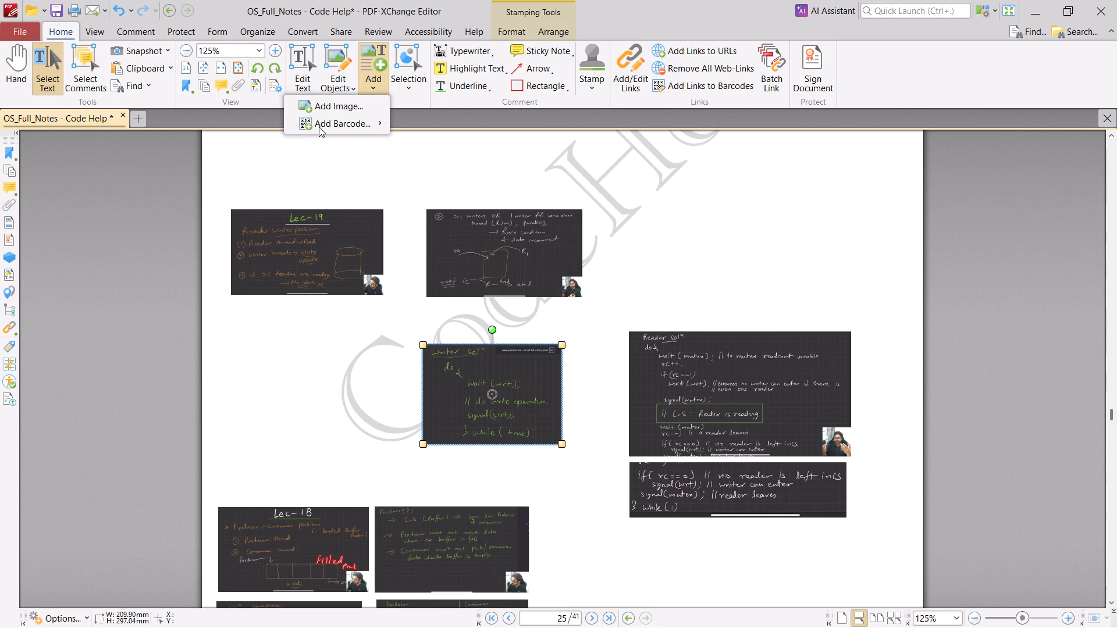
pyautogui.click(320, 104)
pyautogui.moveTo(230, 348); pyautogui.dragTo(358, 422)
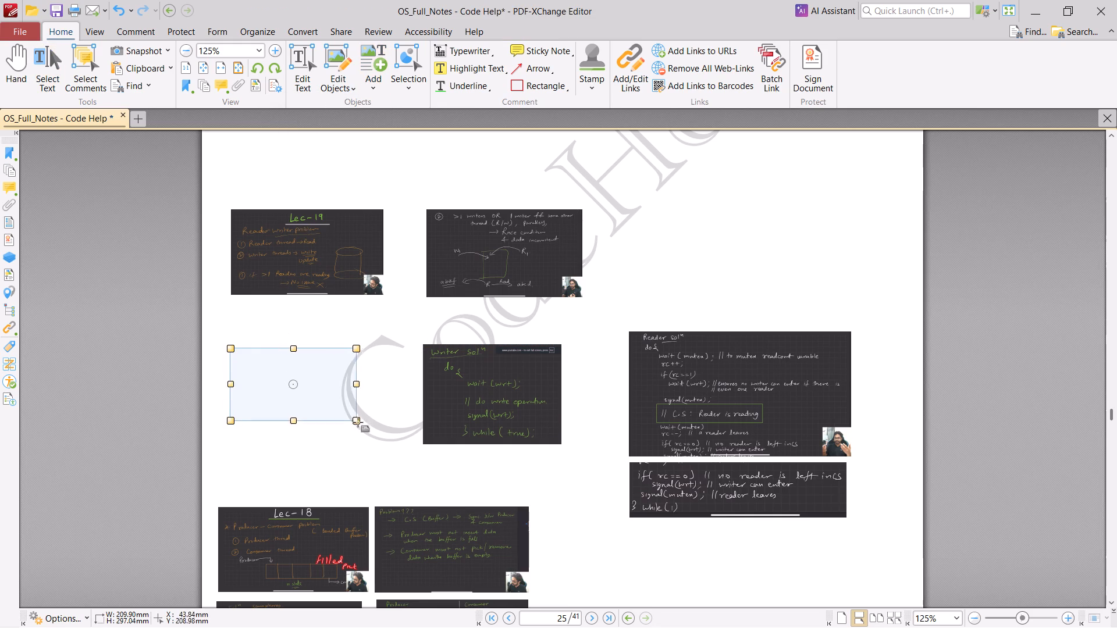
pyautogui.moveTo(358, 422); pyautogui.dragTo(387, 461)
pyautogui.scroll(-2, 414, 357)
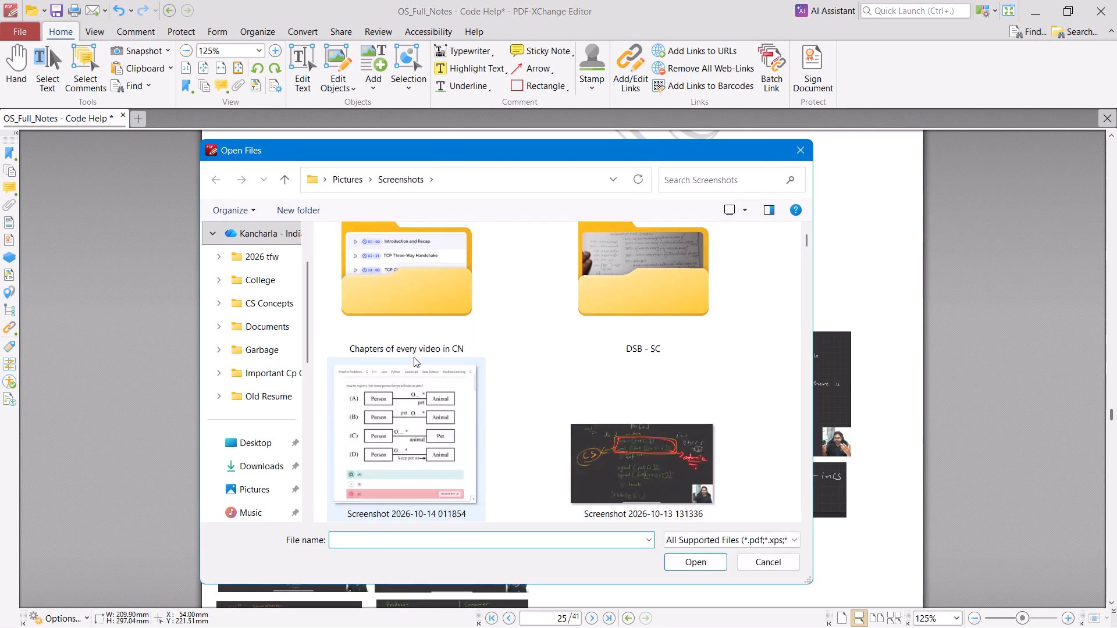
pyautogui.scroll(-4, 414, 357)
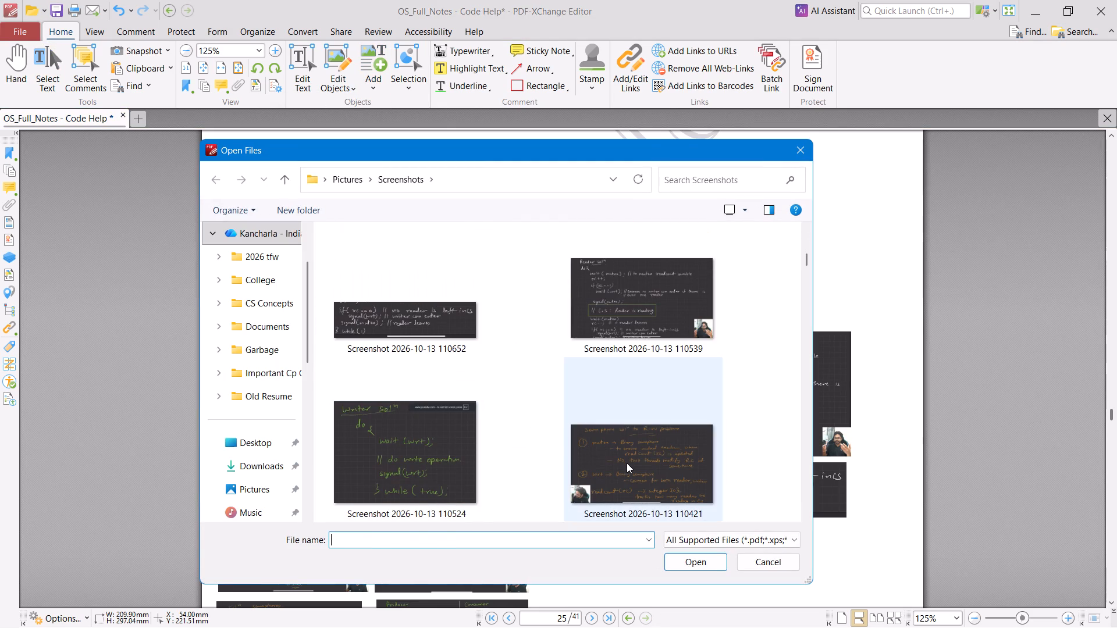
pyautogui.click(627, 463)
pyautogui.click(699, 572)
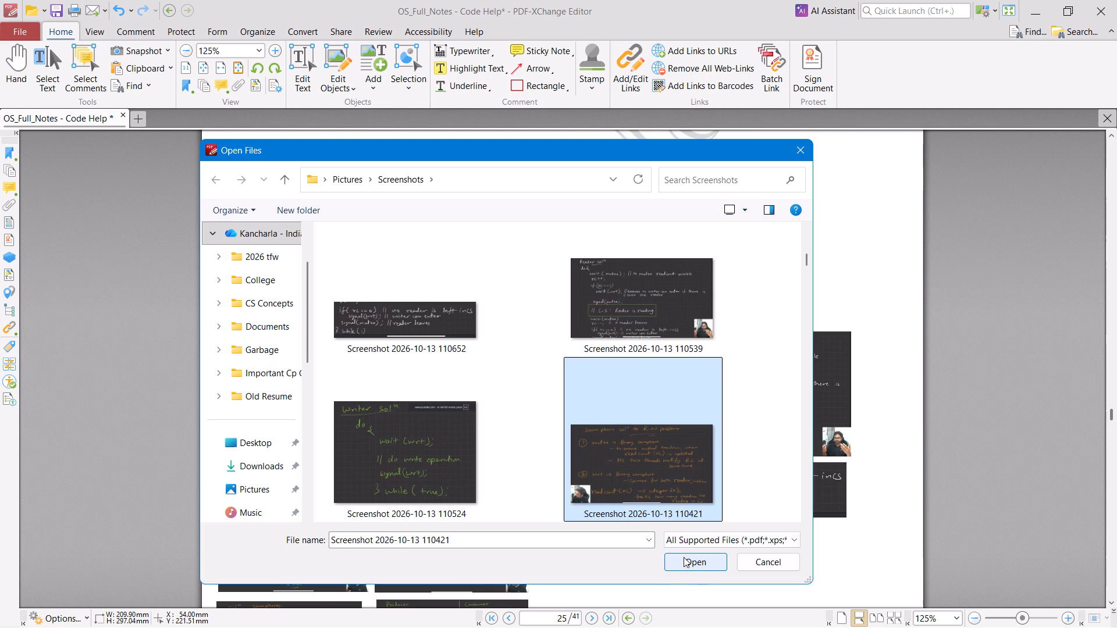
pyautogui.click(684, 557)
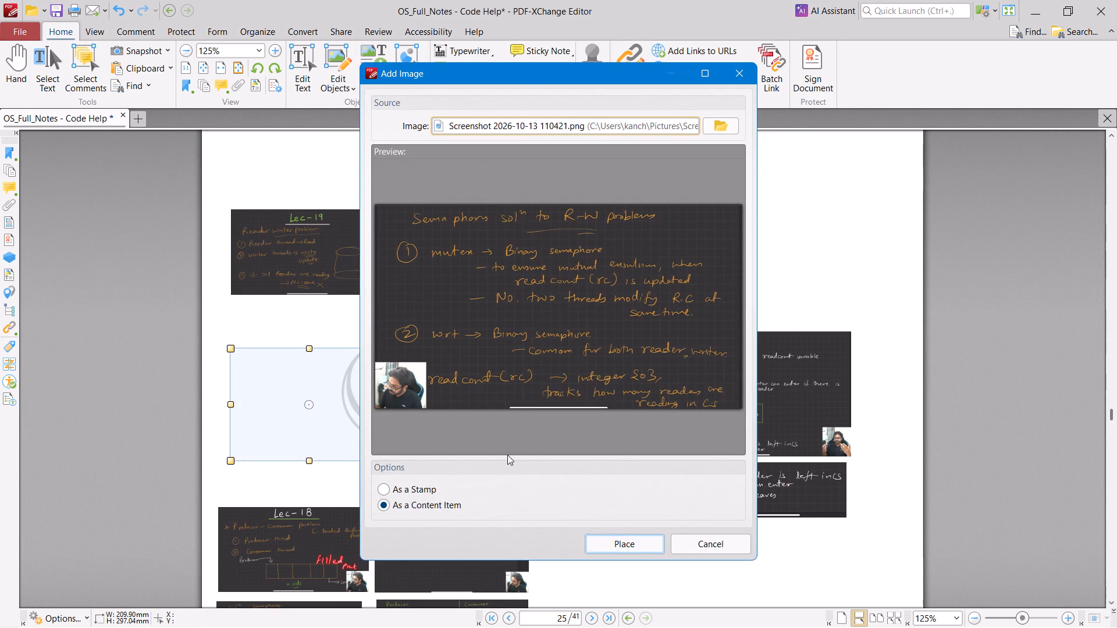
pyautogui.click(431, 490)
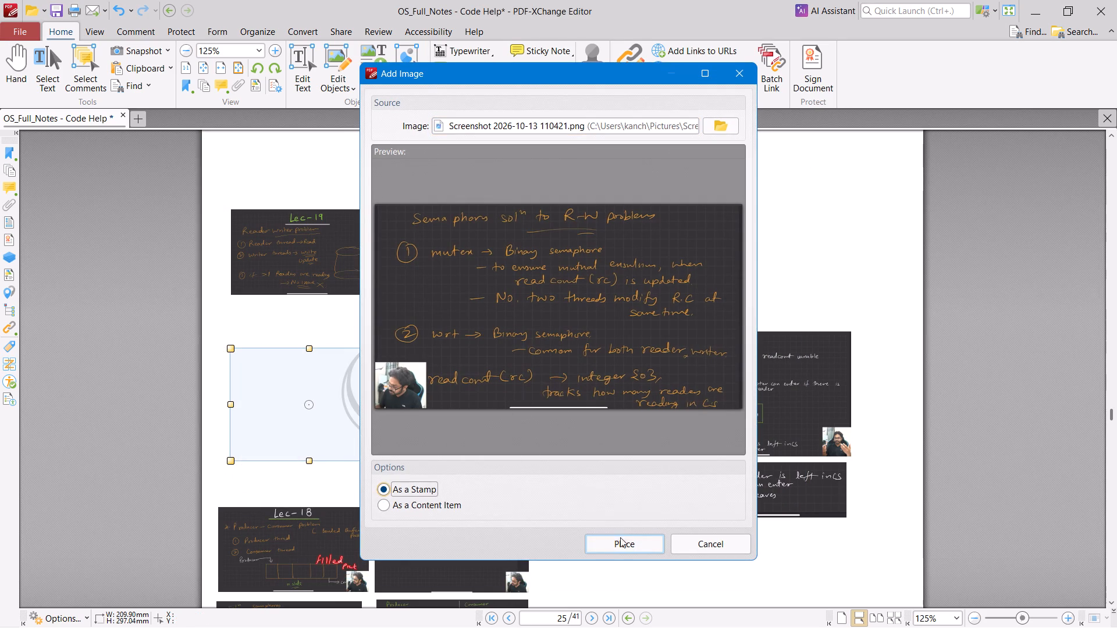
pyautogui.click(625, 543)
# Enlarge the semaphore-solution stamp and reposition it so it sits just left of the Writer solution image.
pyautogui.click(314, 392)
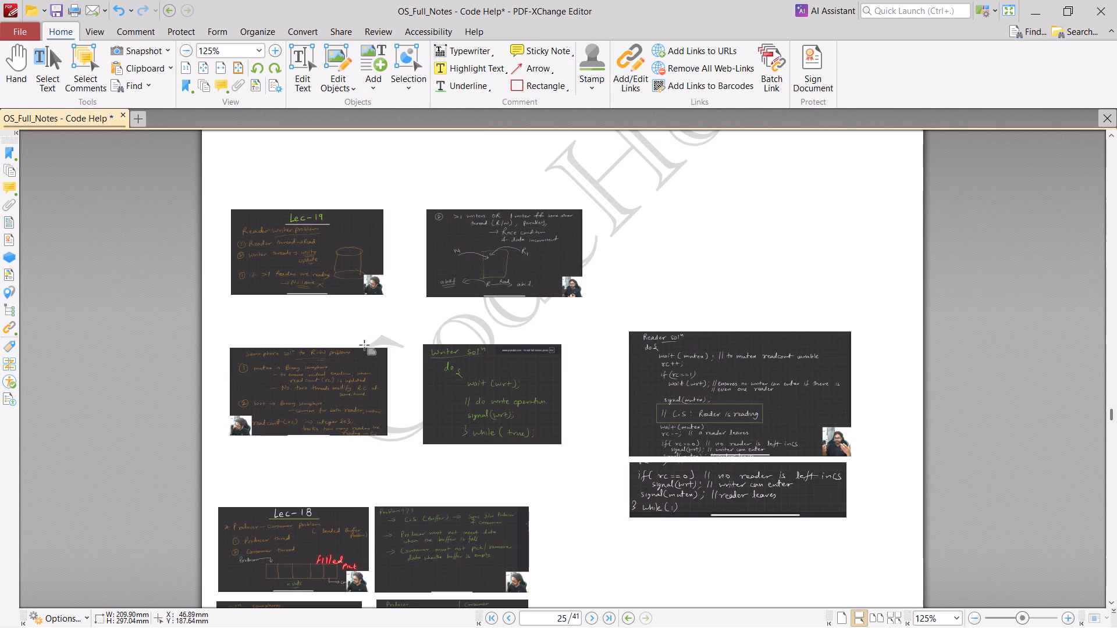
pyautogui.click(267, 386)
pyautogui.click(41, 70)
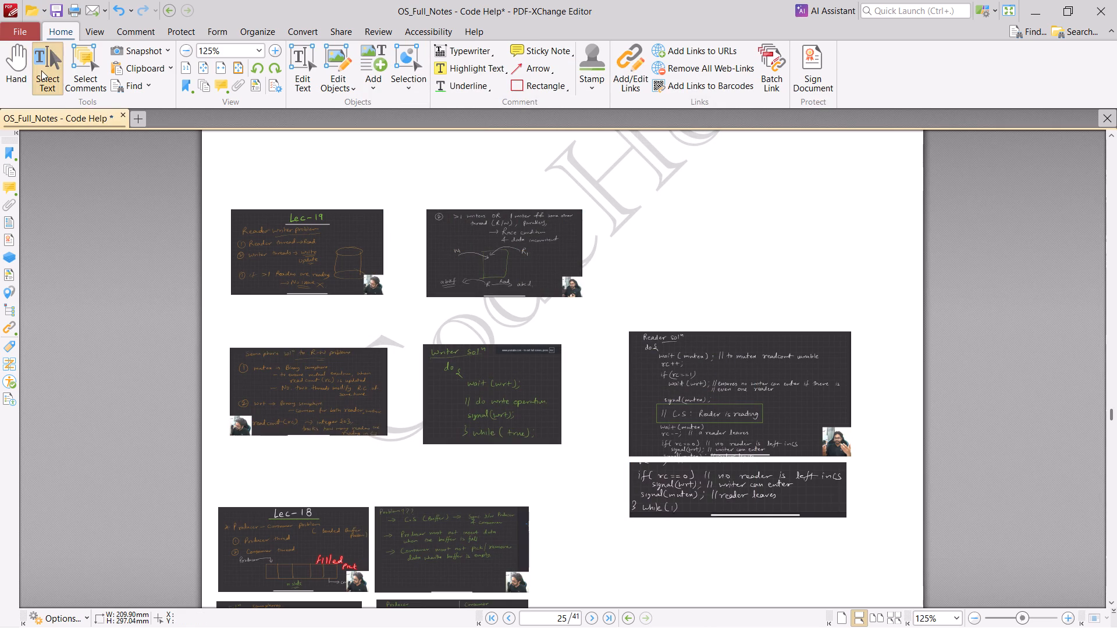
pyautogui.click(289, 382)
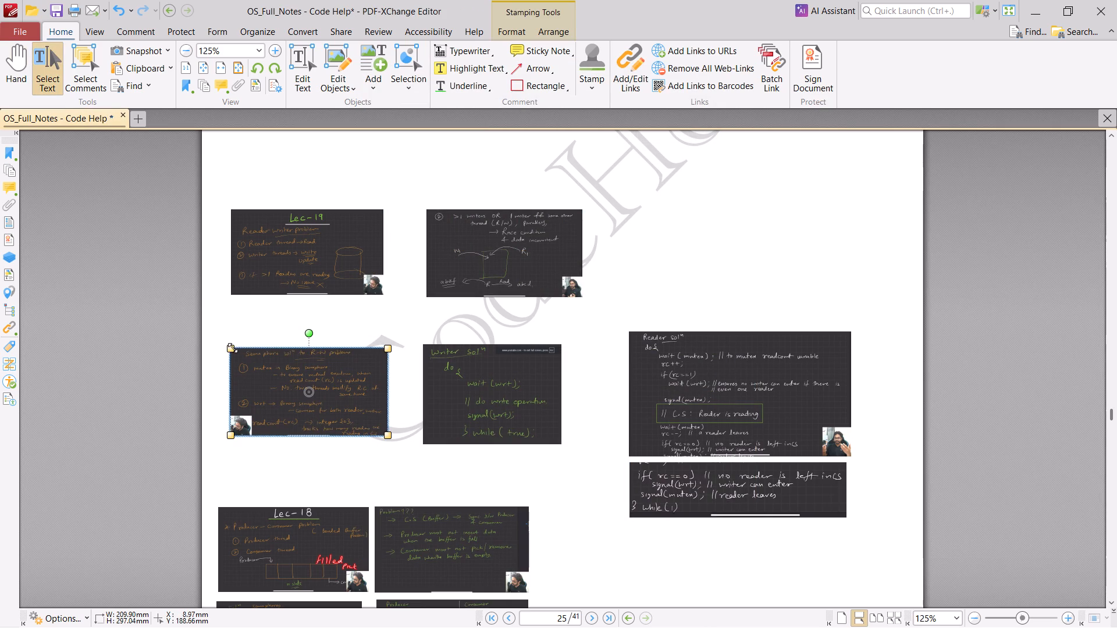
pyautogui.moveTo(232, 348); pyautogui.dragTo(244, 333)
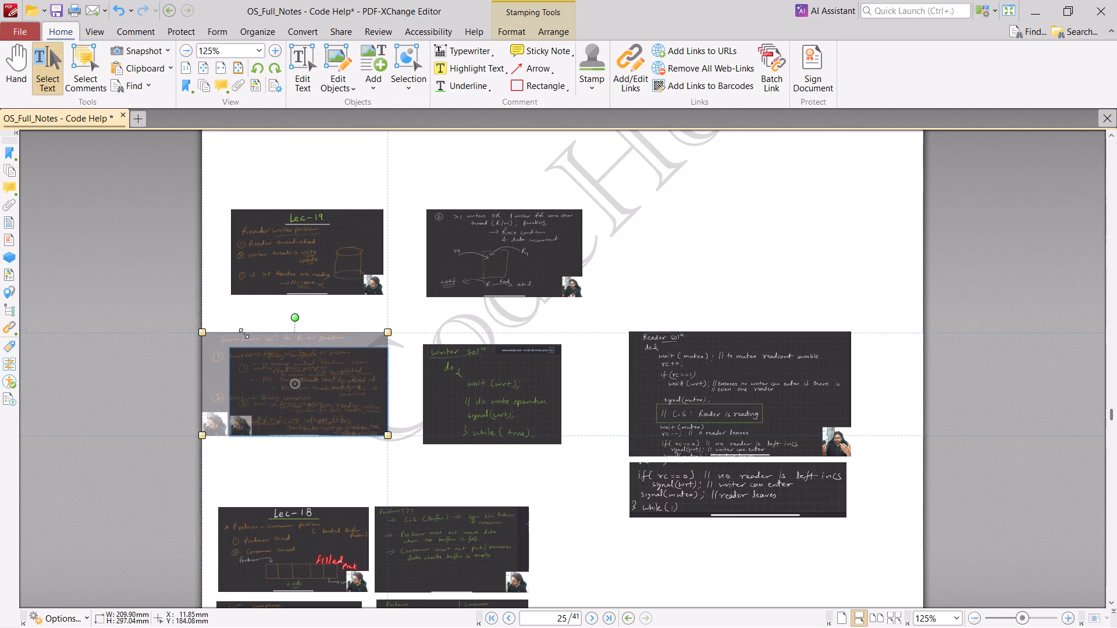
pyautogui.moveTo(244, 333); pyautogui.dragTo(248, 335)
pyautogui.moveTo(301, 382); pyautogui.dragTo(315, 382)
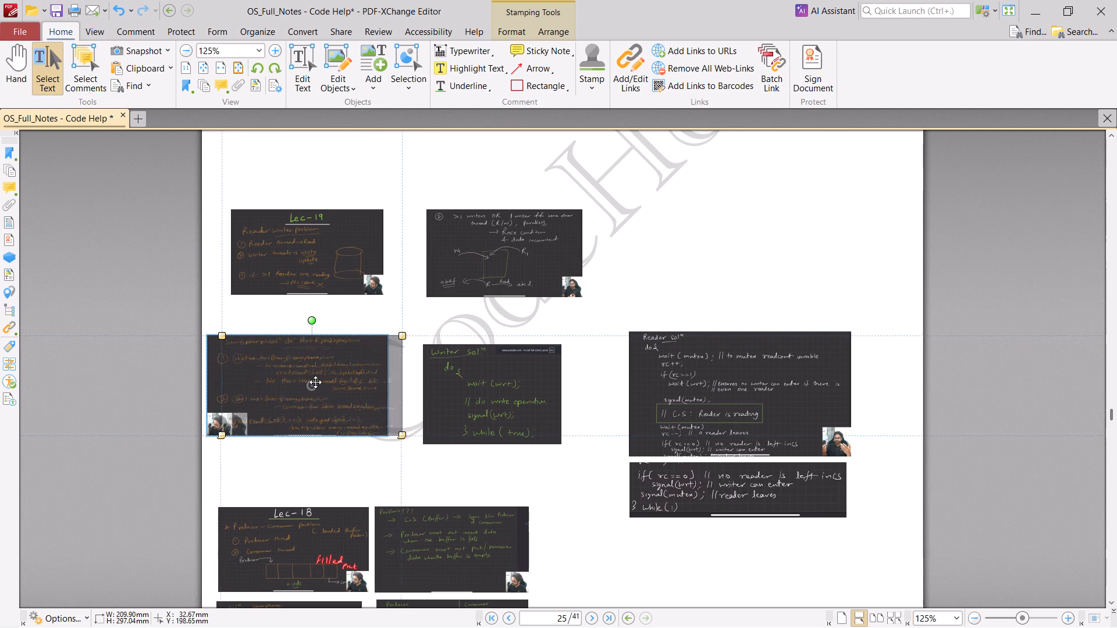
pyautogui.moveTo(315, 382); pyautogui.dragTo(321, 382)
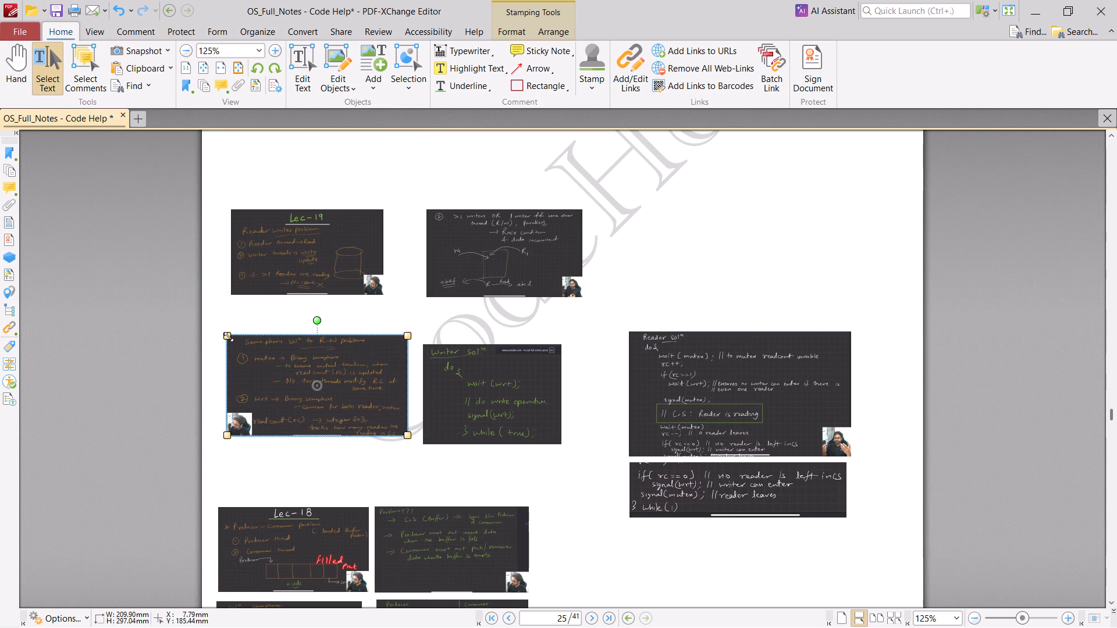
pyautogui.moveTo(229, 337); pyautogui.dragTo(236, 326)
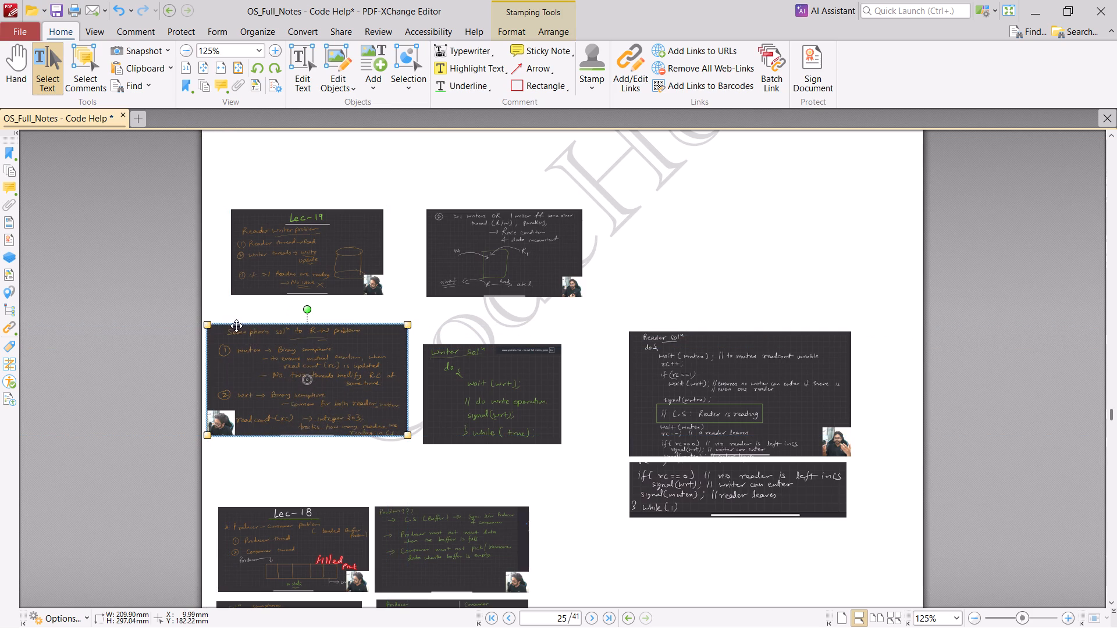
pyautogui.moveTo(304, 381); pyautogui.dragTo(316, 386)
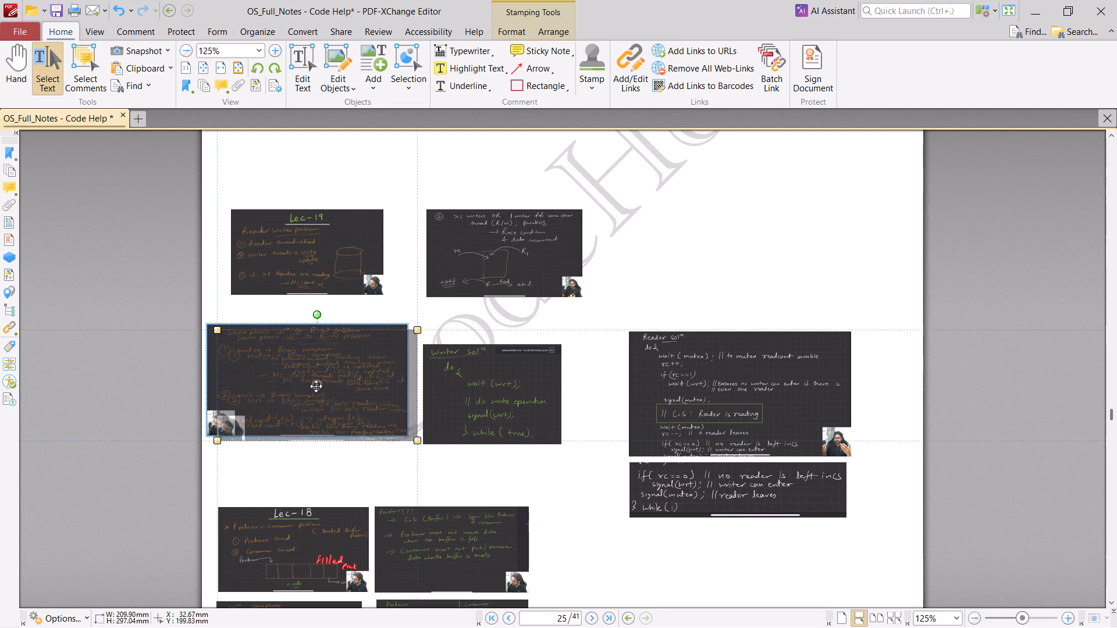
pyautogui.moveTo(316, 386); pyautogui.dragTo(318, 392)
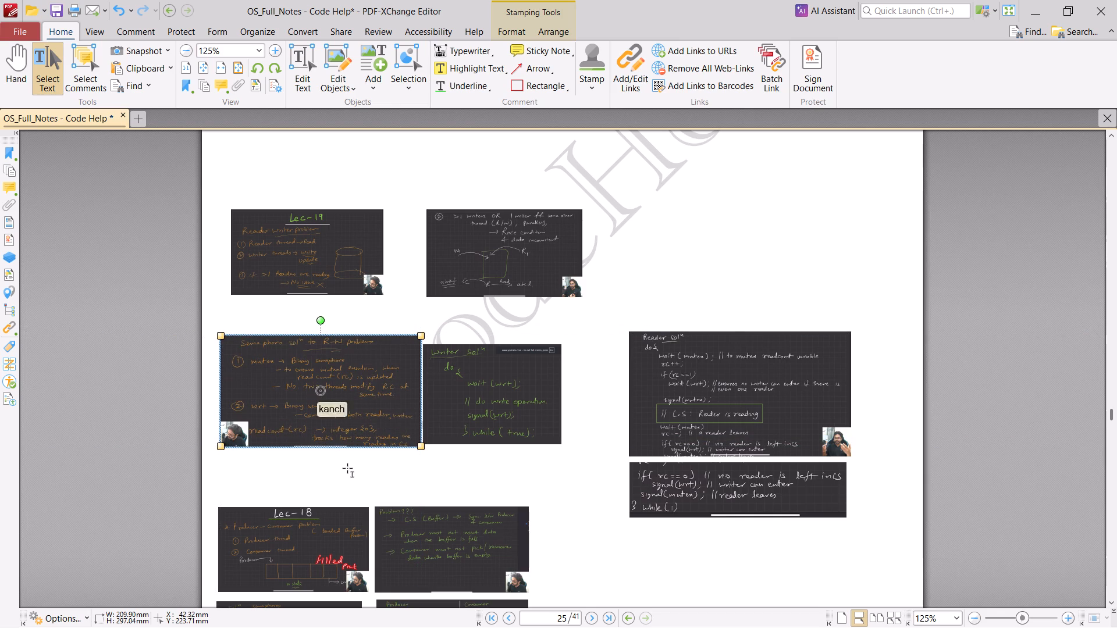
pyautogui.click(347, 468)
# Select all six Lec-19 stamps, including both reader-solution images, and move them up together, away from the Lec-18 grid.
pyautogui.keyDown('ctrl'); pyautogui.scroll(-2, 347, 468); pyautogui.keyUp('ctrl')
pyautogui.scroll(1, 347, 468)
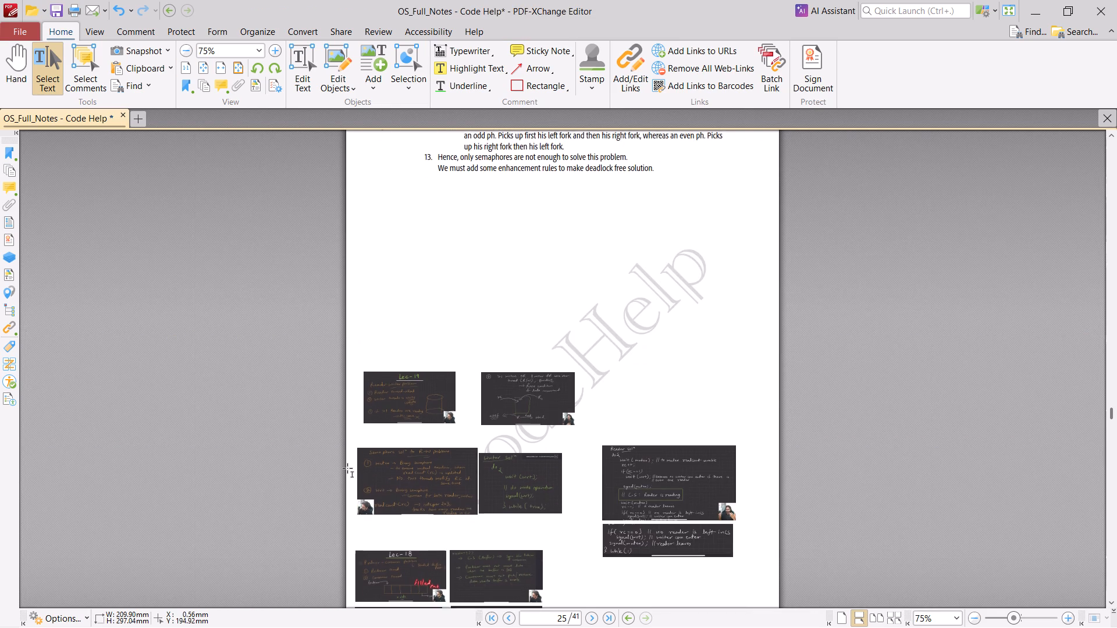
pyautogui.scroll(1, 347, 468)
pyautogui.scroll(-1, 369, 419)
pyautogui.keyDown('ctrl'); pyautogui.scroll(1, 369, 419); pyautogui.keyUp('ctrl')
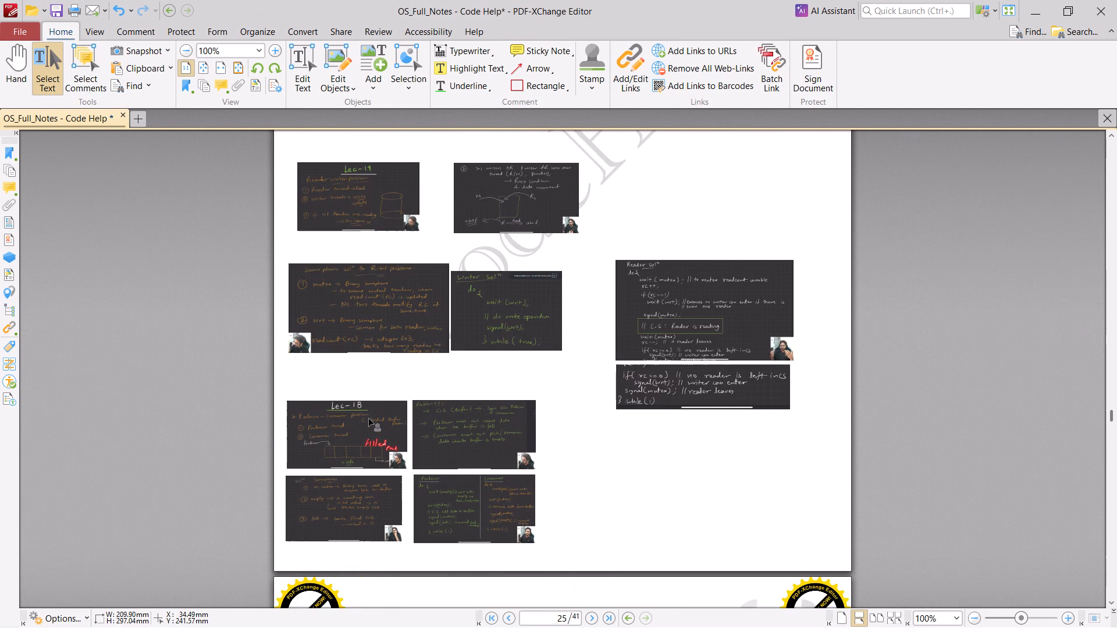
pyautogui.scroll(1, 369, 419)
pyautogui.scroll(-1, 369, 419)
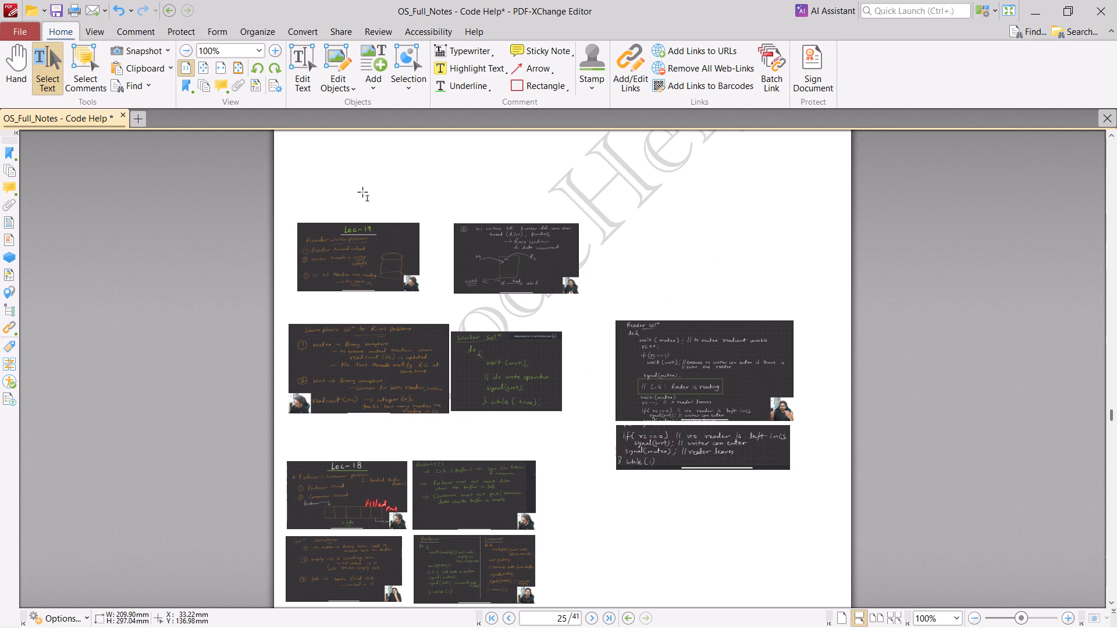
pyautogui.scroll(1, 421, 353)
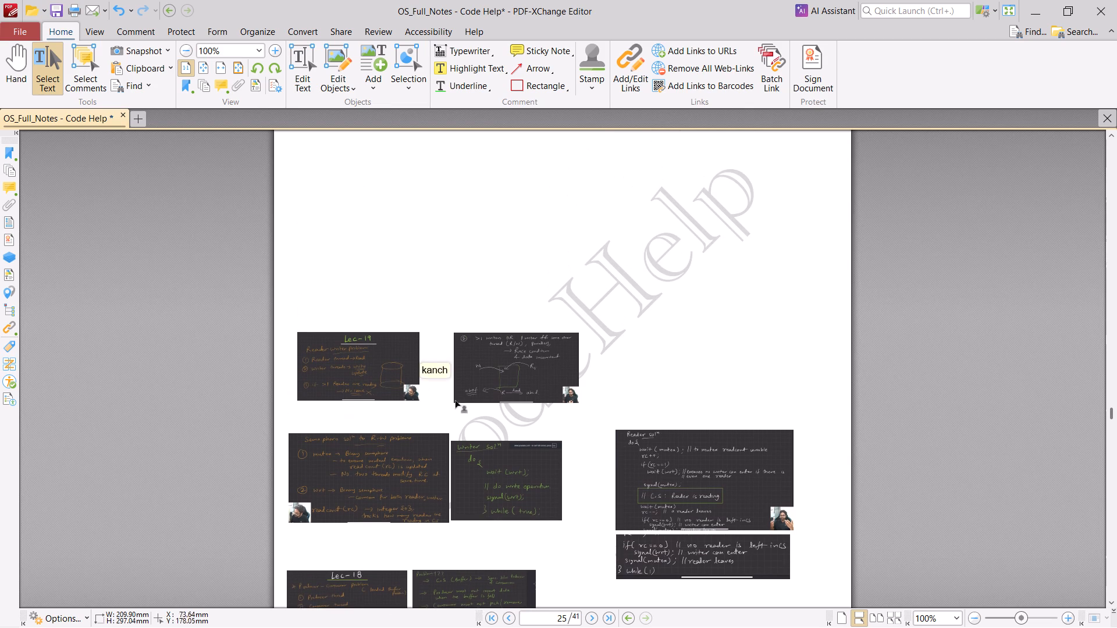
pyautogui.keyDown('ctrl'); pyautogui.click(361, 361); pyautogui.keyUp('ctrl')
pyautogui.keyDown('ctrl'); pyautogui.click(500, 379); pyautogui.keyUp('ctrl')
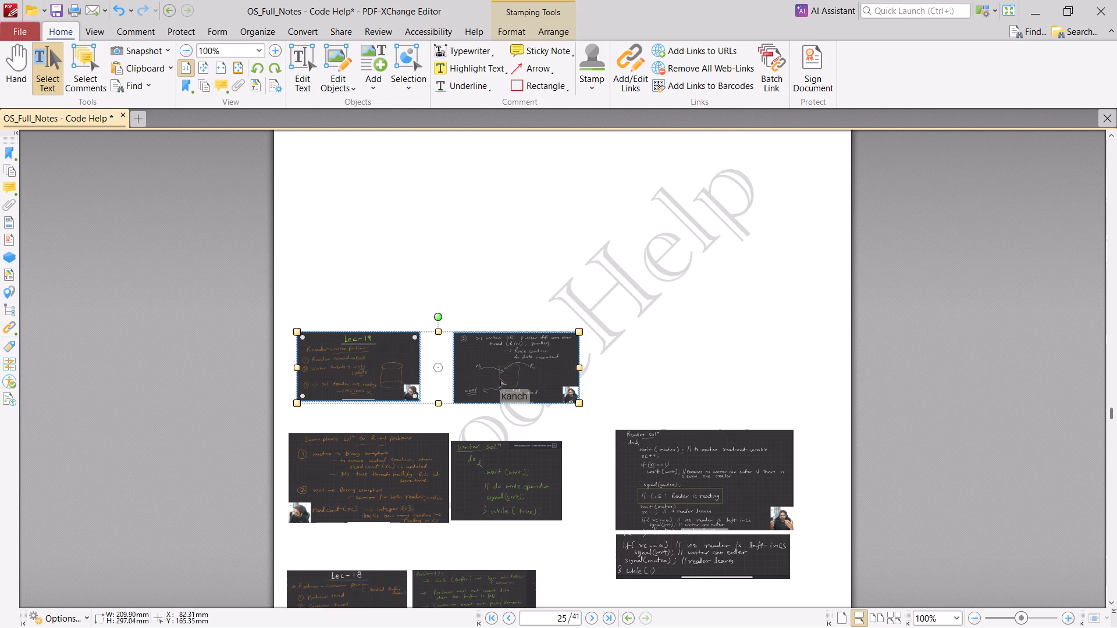
pyautogui.keyDown('ctrl'); pyautogui.click(426, 462); pyautogui.keyUp('ctrl')
pyautogui.keyDown('ctrl'); pyautogui.click(499, 480); pyautogui.keyUp('ctrl')
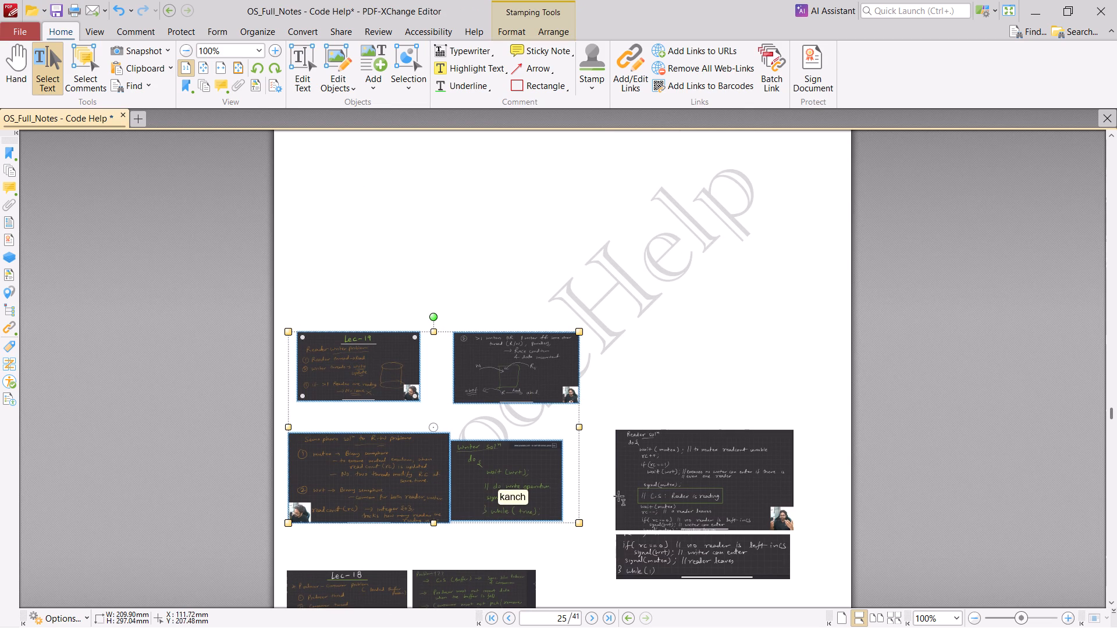
pyautogui.keyDown('ctrl'); pyautogui.click(707, 482); pyautogui.keyUp('ctrl')
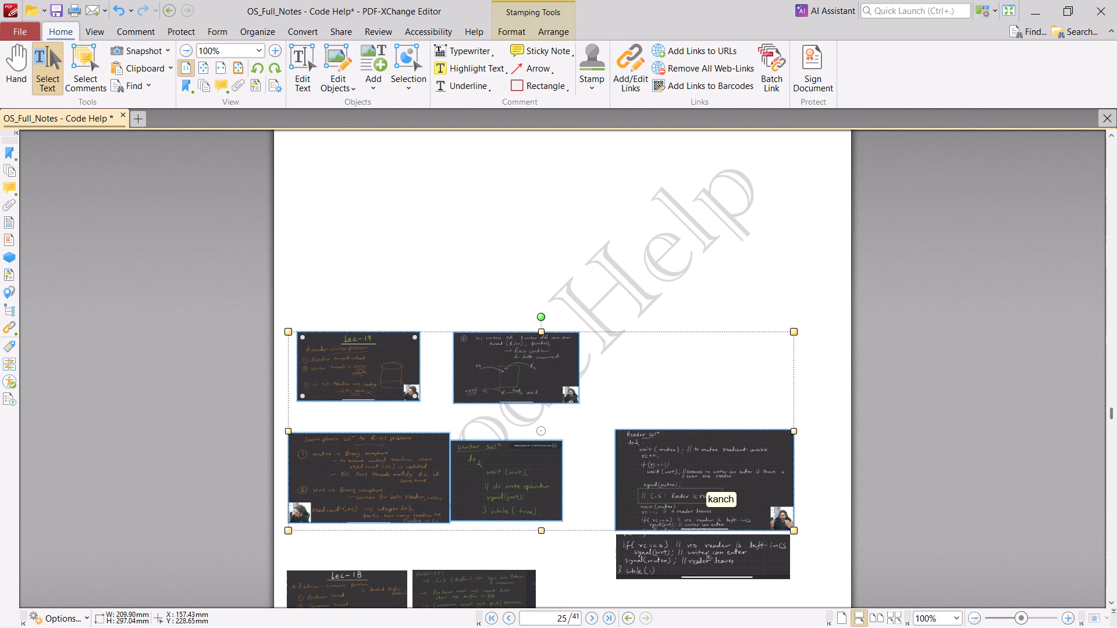
pyautogui.keyDown('ctrl'); pyautogui.click(707, 553); pyautogui.keyUp('ctrl')
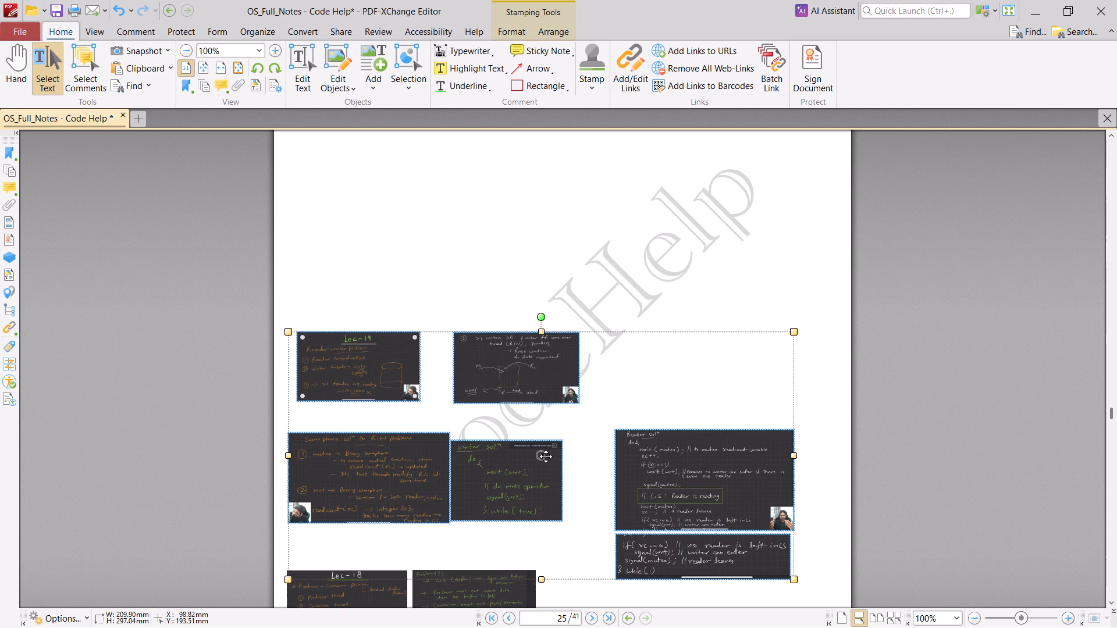
pyautogui.moveTo(540, 456); pyautogui.dragTo(540, 450)
pyautogui.moveTo(540, 450); pyautogui.dragTo(540, 349)
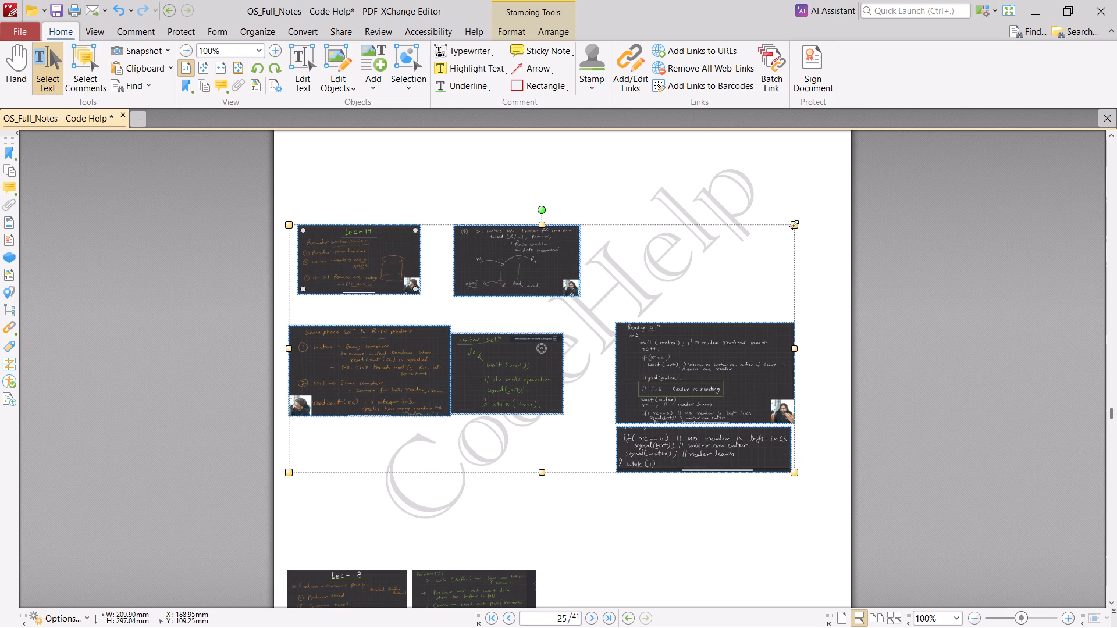
# Enlarge the six selected Lec-19 stamps together upward and rightward until the group reaches the page's right edge.
pyautogui.moveTo(794, 225); pyautogui.dragTo(808, 211)
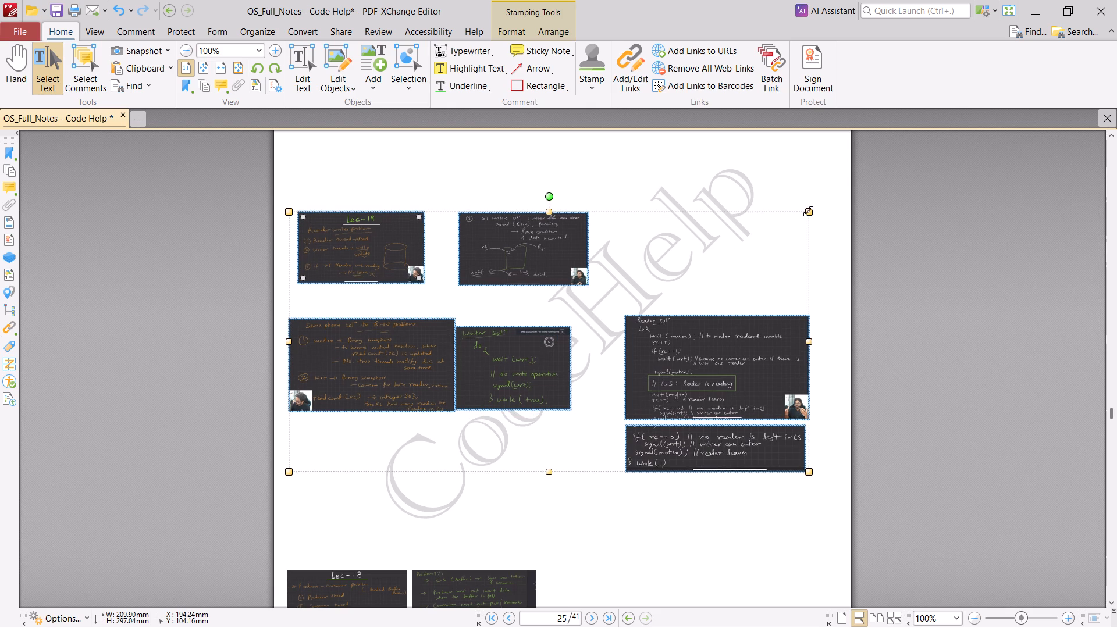
pyautogui.moveTo(806, 213); pyautogui.dragTo(823, 203)
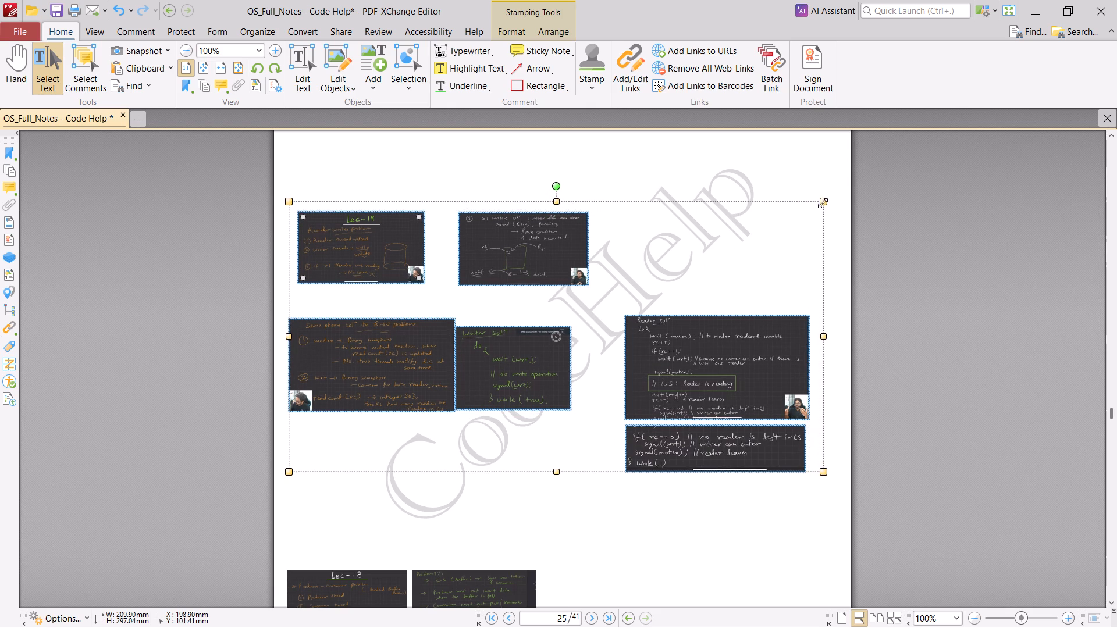
pyautogui.moveTo(823, 203); pyautogui.dragTo(833, 197)
pyautogui.moveTo(833, 197); pyautogui.dragTo(842, 191)
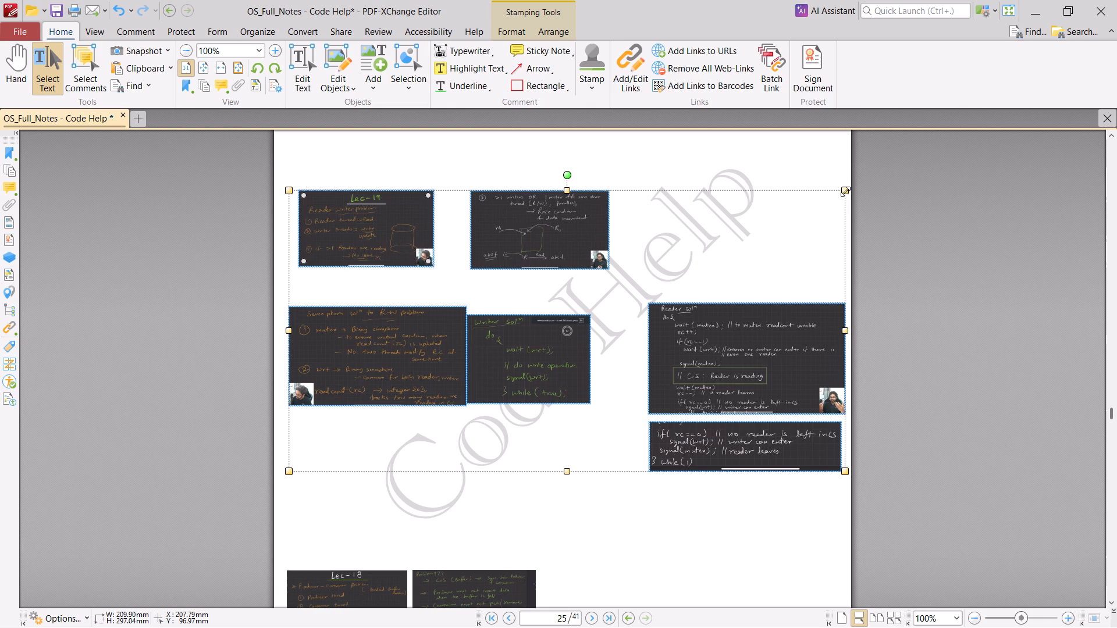
pyautogui.click(845, 191)
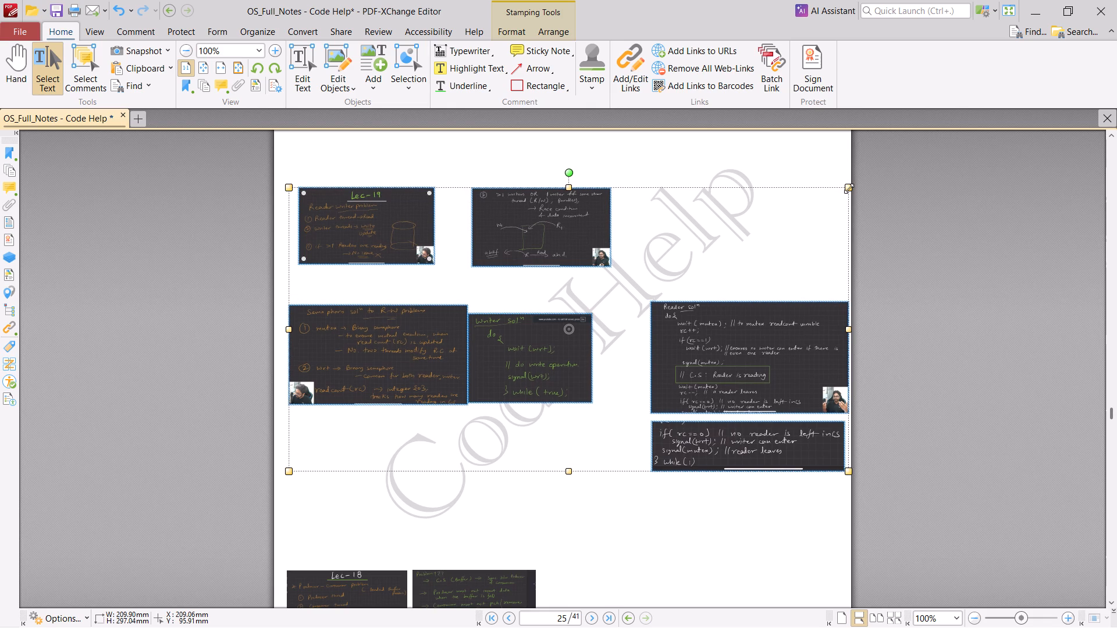
# Shift the Writer solution stamp right to leave a gap from the semaphore-solution image, staying below the race-condition image.
pyautogui.click(545, 368)
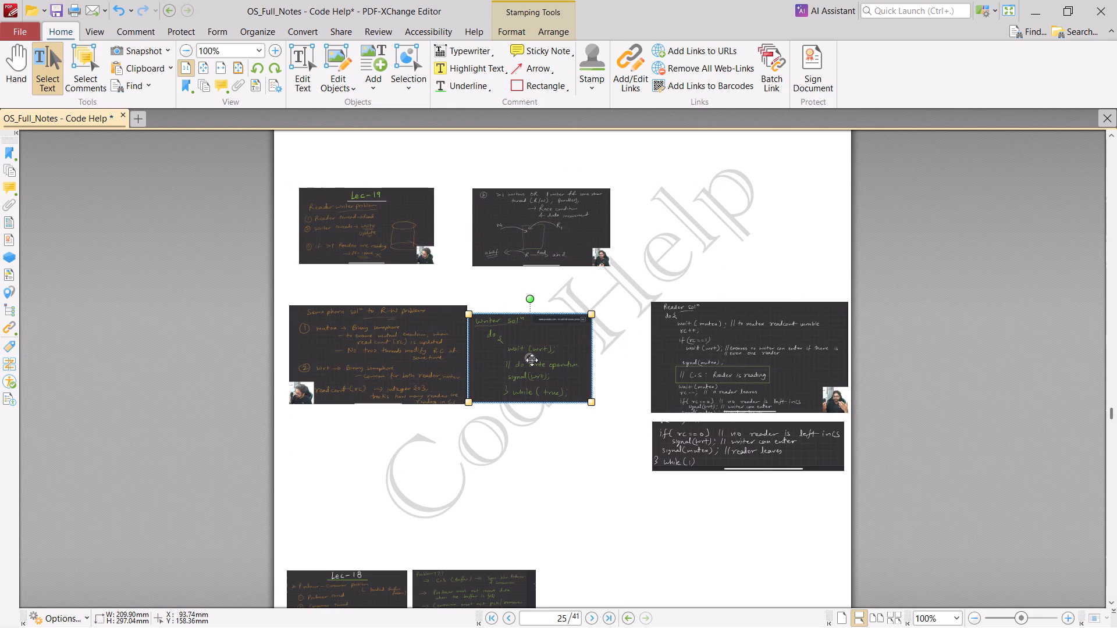
pyautogui.moveTo(532, 360); pyautogui.dragTo(550, 360)
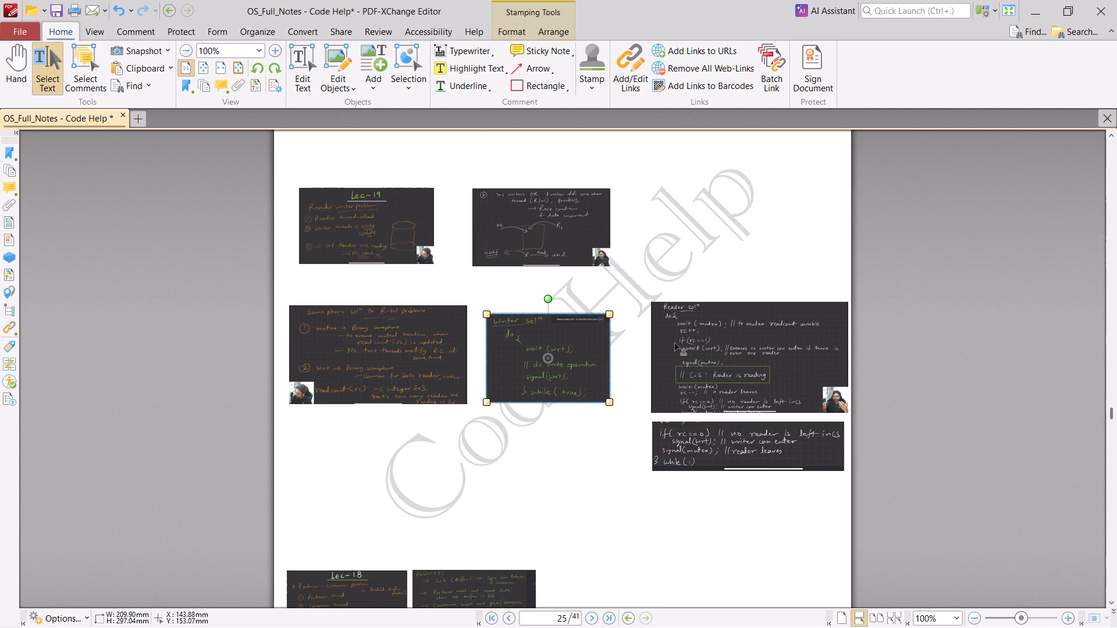
# Select both reader-solution stamps and enlarge them together up and left toward the Writer solution image.
pyautogui.click(686, 343)
pyautogui.keyDown('ctrl'); pyautogui.click(698, 445); pyautogui.keyUp('ctrl')
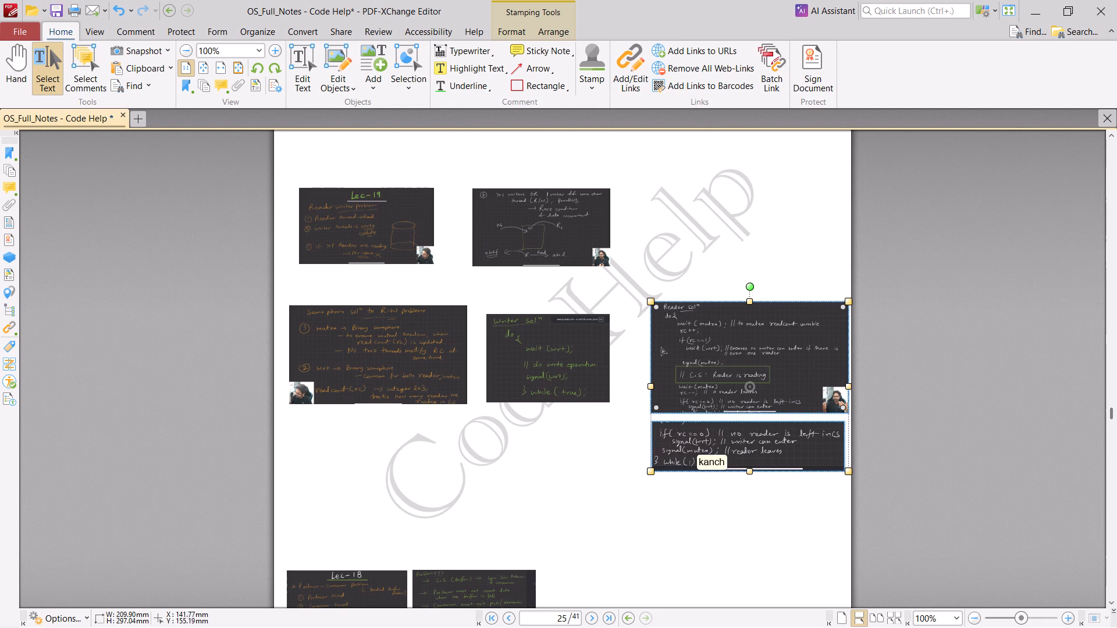
pyautogui.moveTo(650, 302); pyautogui.dragTo(630, 293)
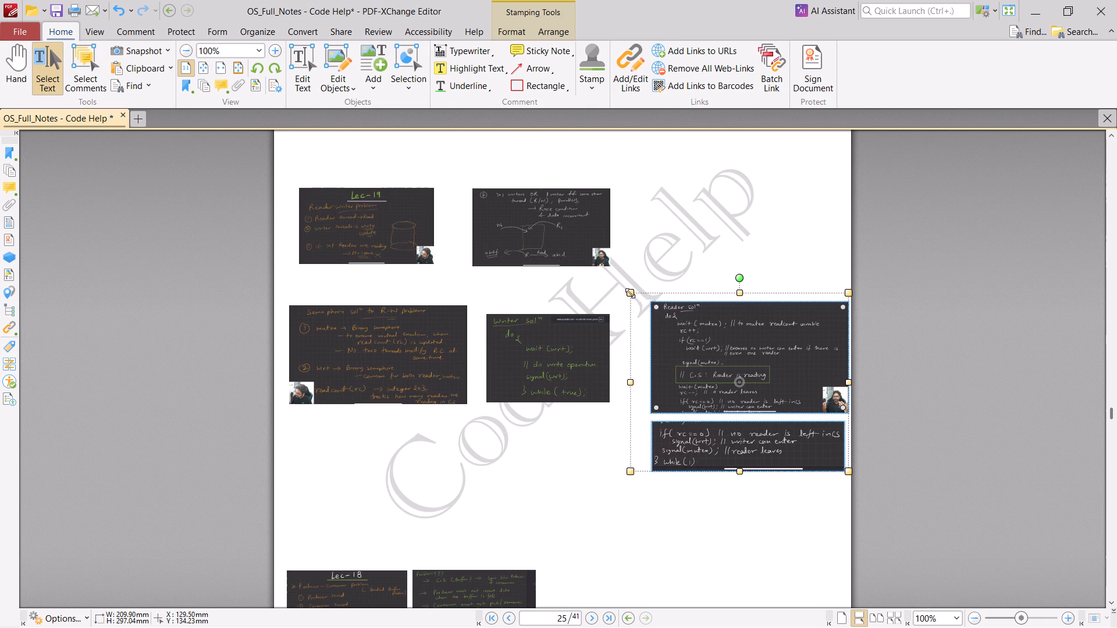
pyautogui.moveTo(630, 293); pyautogui.dragTo(624, 281)
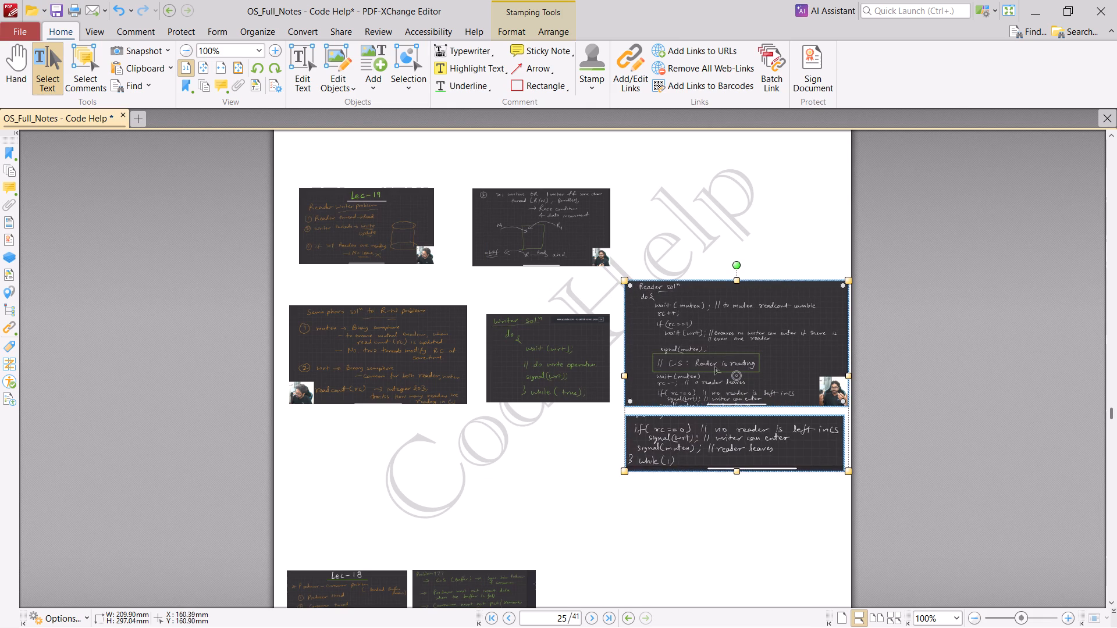
# Enlarge the Writer solution stamp slightly up and left toward the semaphore-solution image.
pyautogui.click(507, 373)
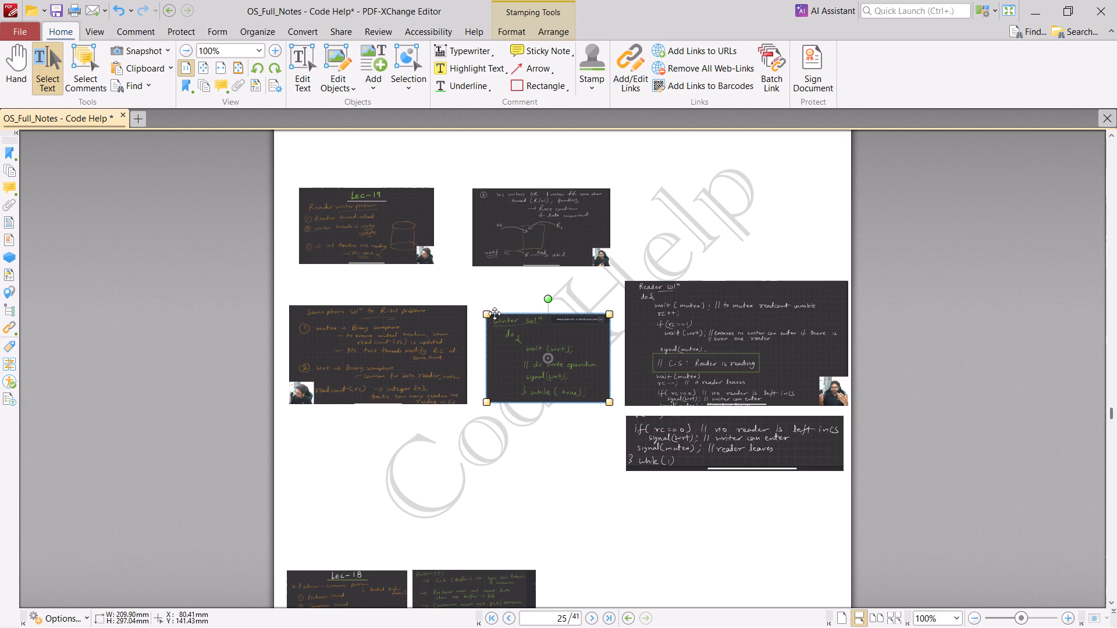
pyautogui.moveTo(485, 313); pyautogui.dragTo(481, 307)
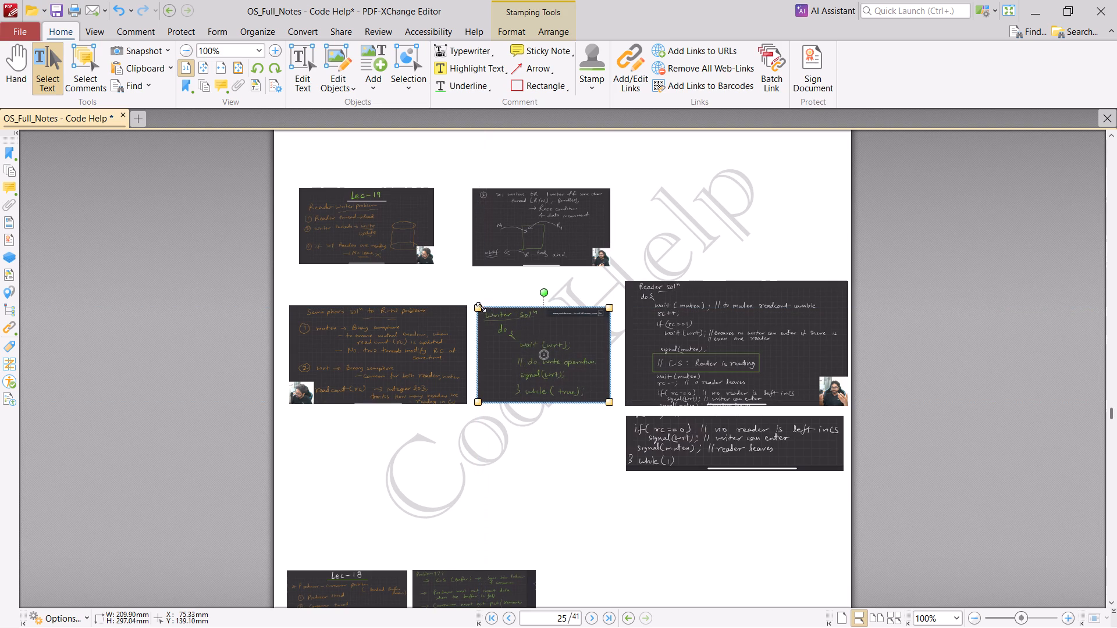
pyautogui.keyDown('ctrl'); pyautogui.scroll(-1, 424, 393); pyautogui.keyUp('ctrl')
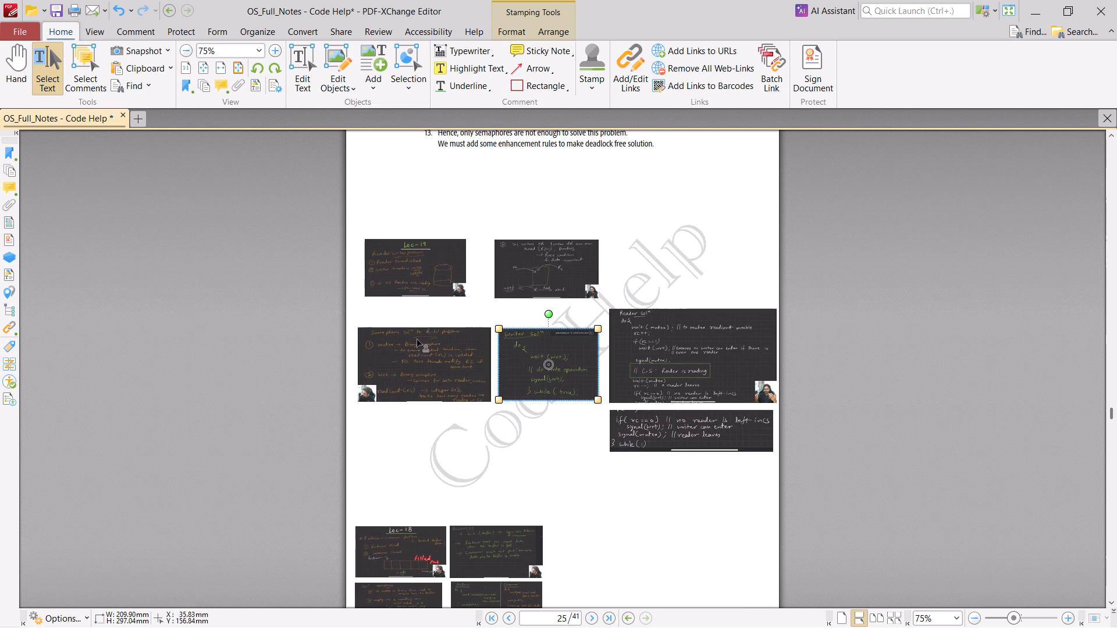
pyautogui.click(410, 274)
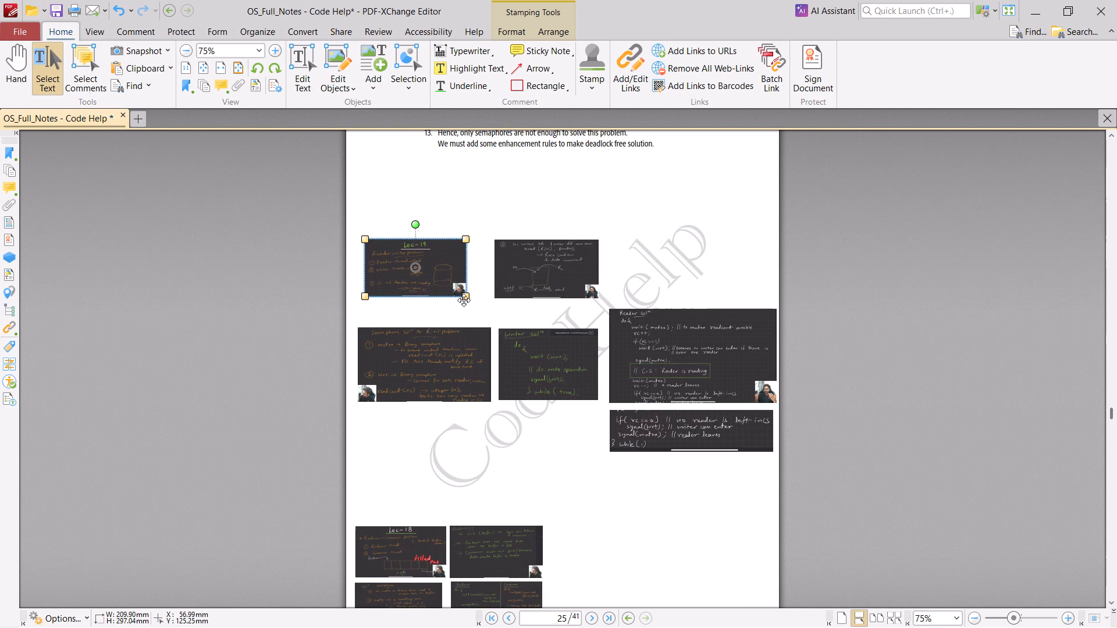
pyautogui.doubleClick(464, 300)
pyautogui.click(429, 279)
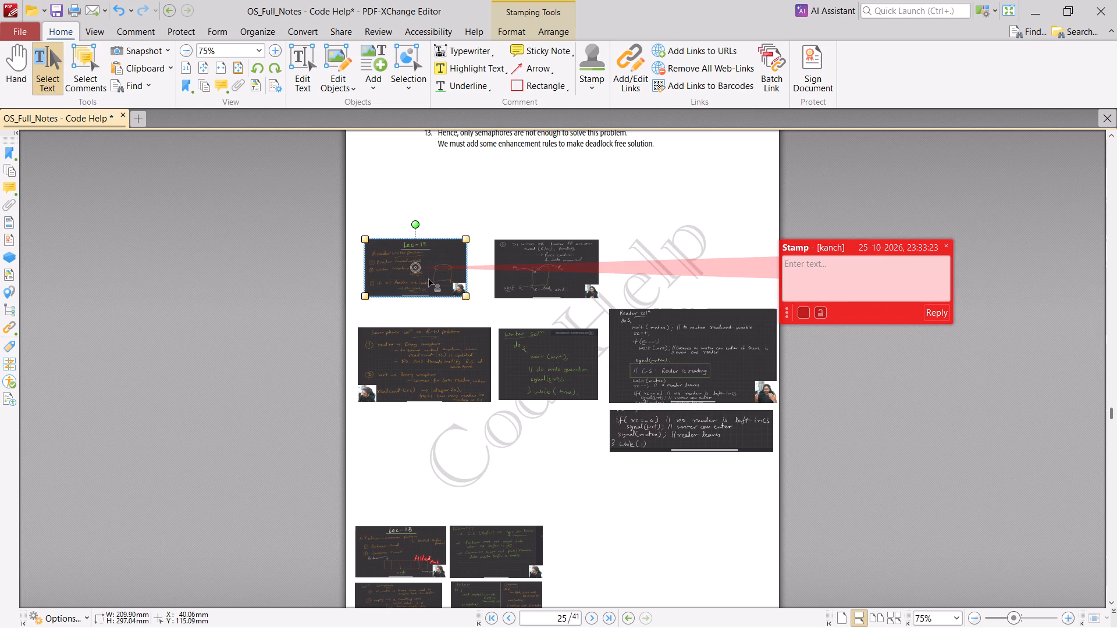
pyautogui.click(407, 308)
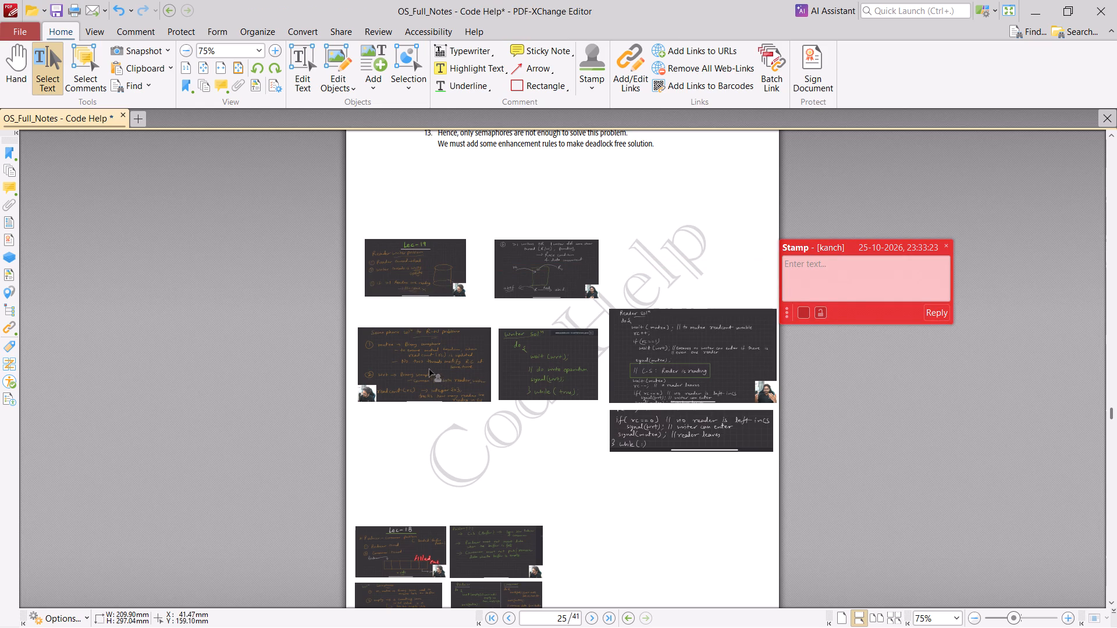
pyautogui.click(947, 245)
# Enlarge the Lec-19 title stamp and shift it left toward the page margin, above the semaphore-solution image.
pyautogui.keyDown('ctrl'); pyautogui.scroll(2, 405, 247); pyautogui.keyUp('ctrl')
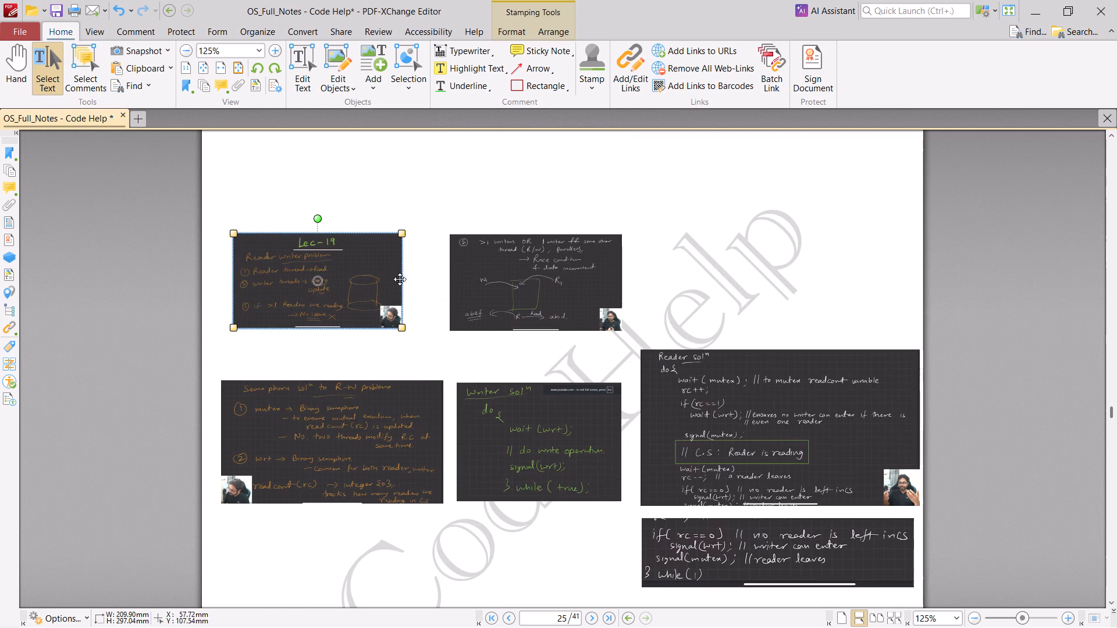
pyautogui.moveTo(401, 327); pyautogui.dragTo(401, 350)
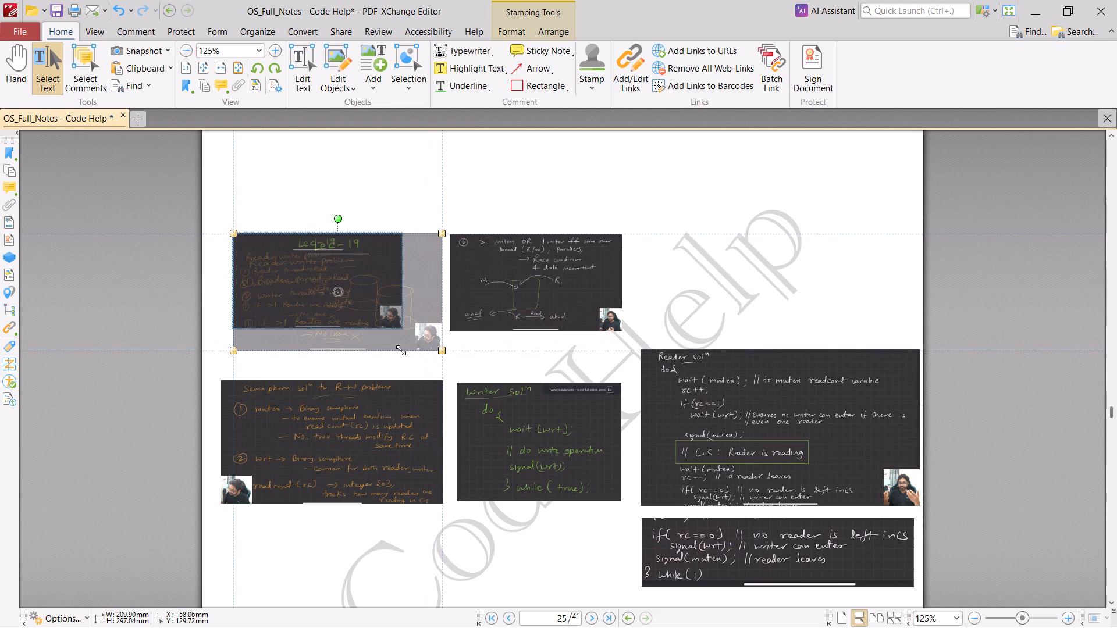
pyautogui.moveTo(401, 350); pyautogui.dragTo(400, 350)
pyautogui.moveTo(340, 289); pyautogui.dragTo(316, 289)
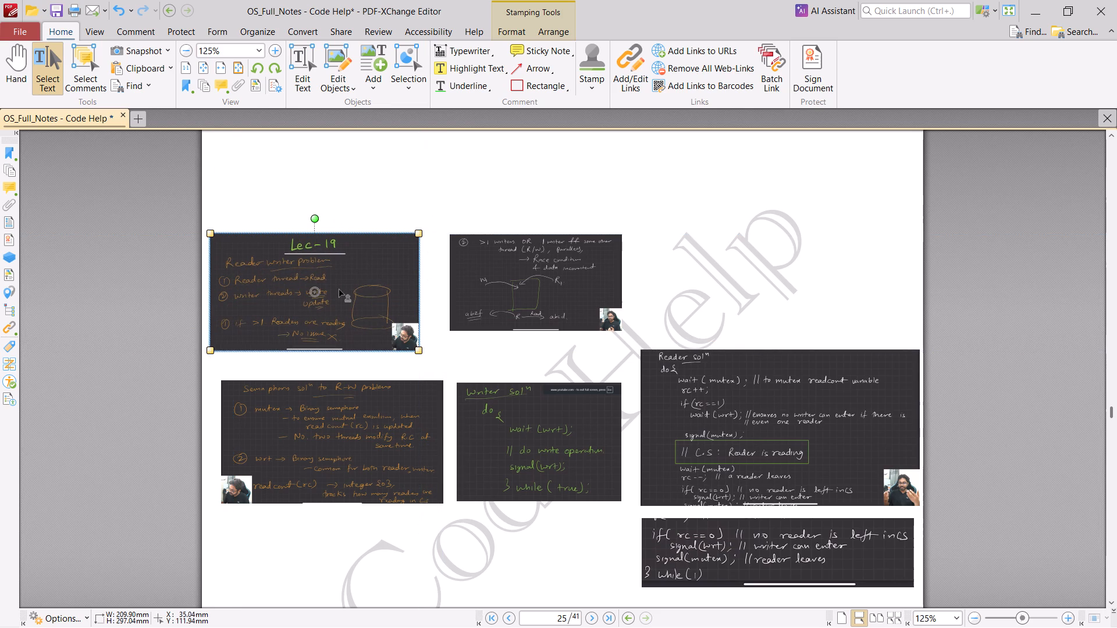
# Enlarge the race-condition stamp down and left until it meets the Lec-19 title image.
pyautogui.click(532, 280)
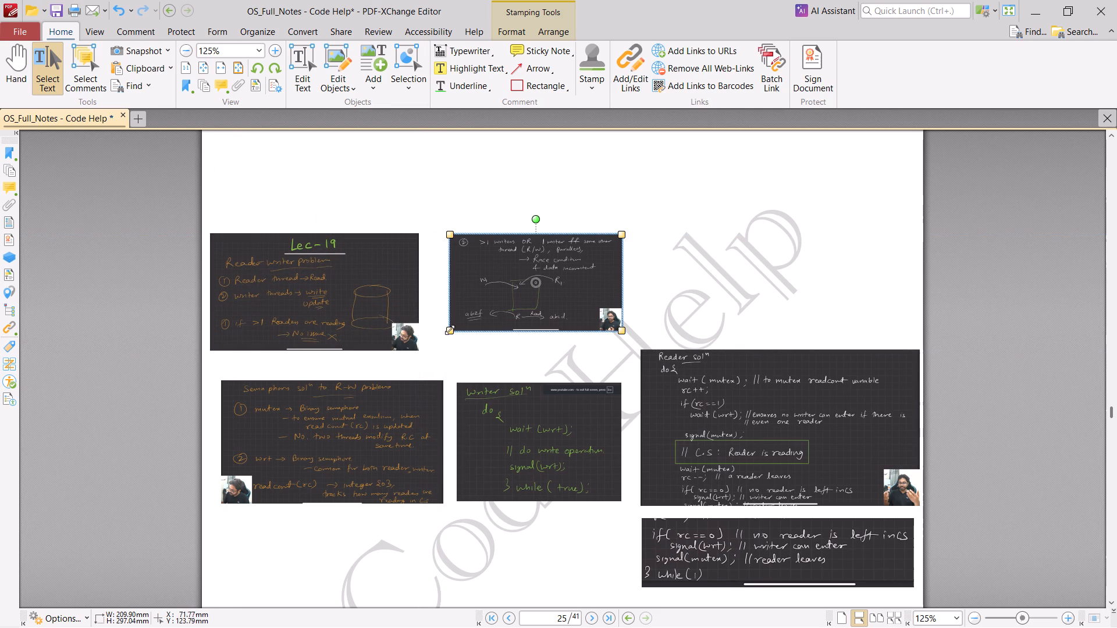
pyautogui.moveTo(450, 327); pyautogui.dragTo(443, 344)
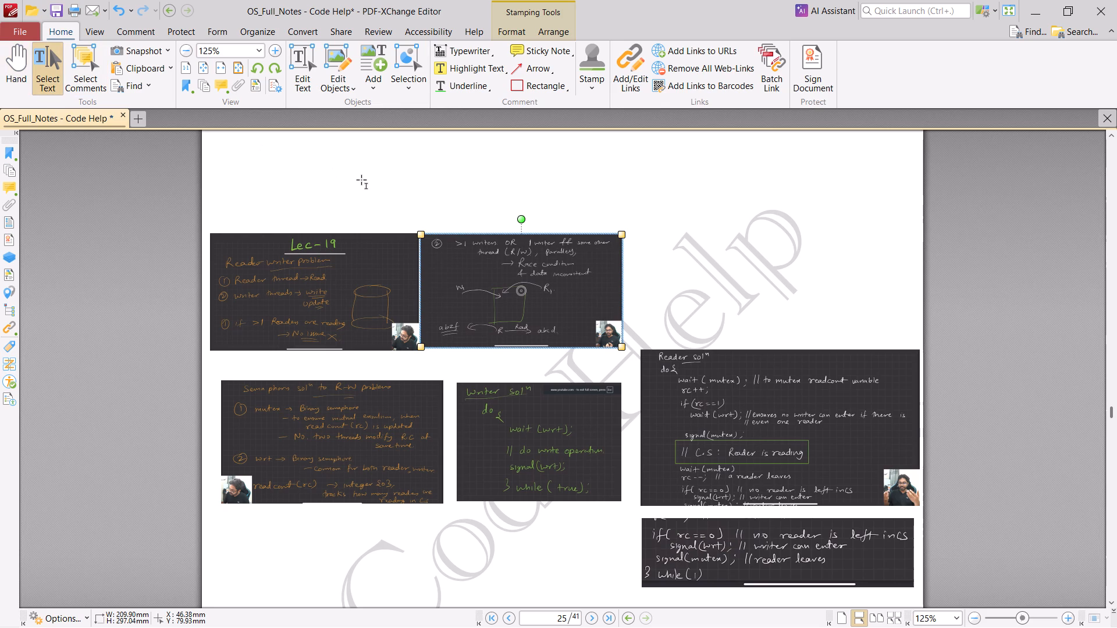
# Deselect the stamp and save the OS_Full_Notes document.
pyautogui.moveTo(0, 53); pyautogui.dragTo(274, 206)
pyautogui.click(274, 206)
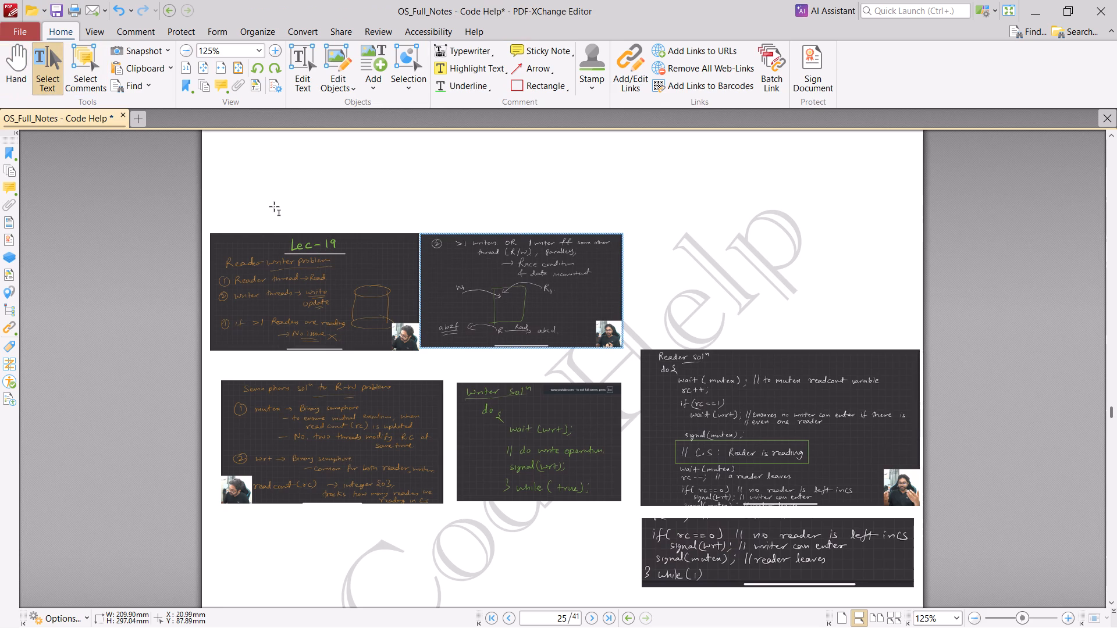
pyautogui.hotkey('ctrl', 's')
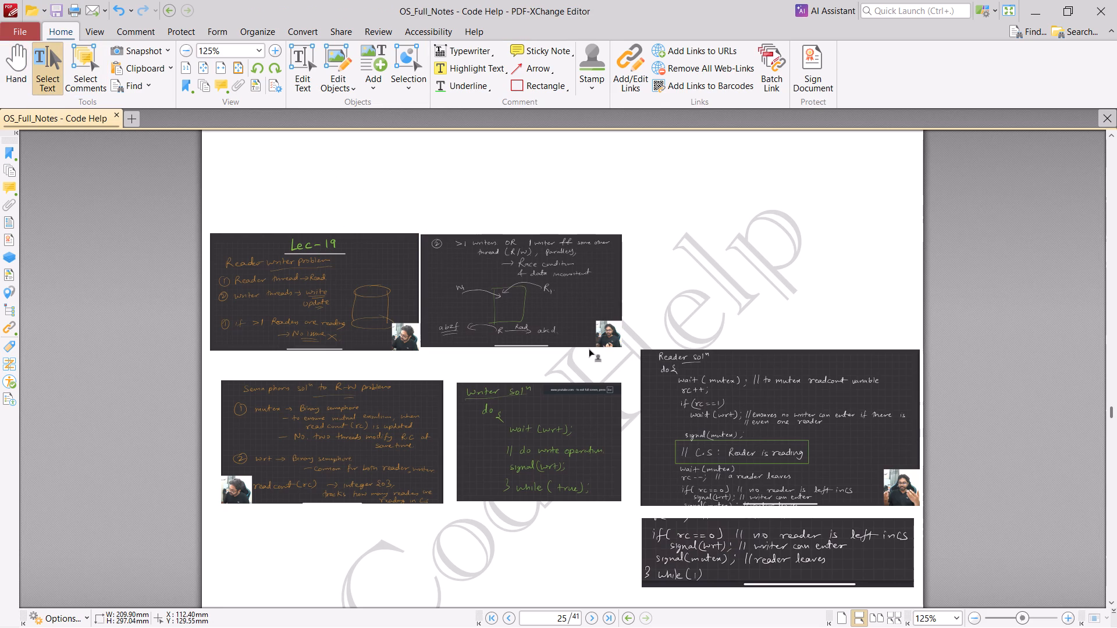
# Select all four Lec-18 stamps at the bottom of page 25 and enlarge them together up and right.
pyautogui.keyDown('ctrl'); pyautogui.scroll(-2, 589, 349); pyautogui.keyUp('ctrl')
pyautogui.scroll(-2, 589, 349)
pyautogui.scroll(1, 589, 349)
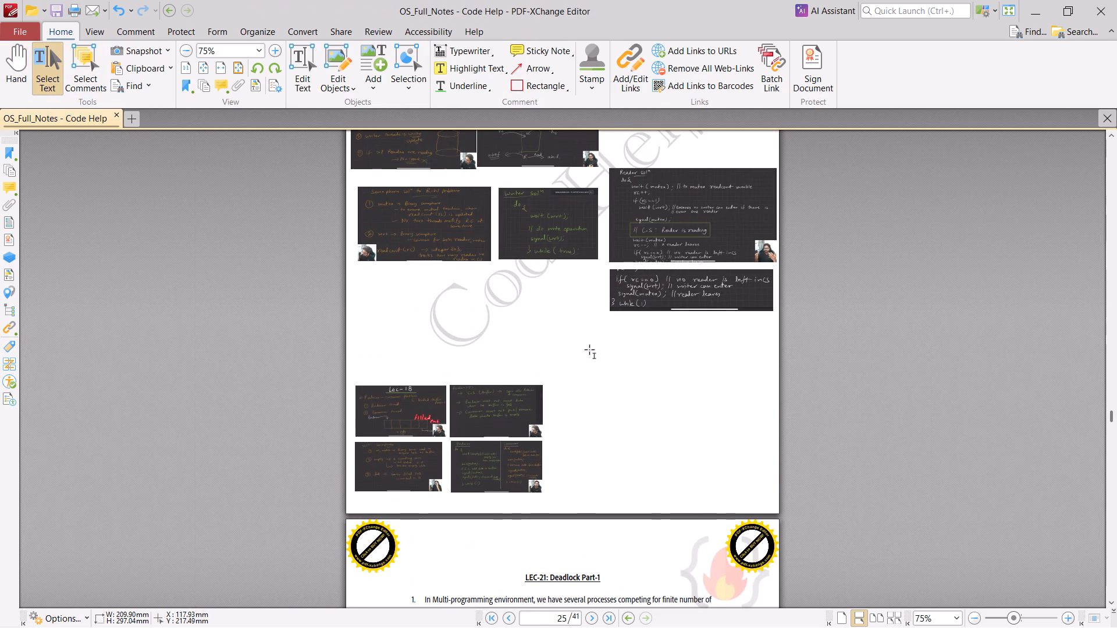
pyautogui.scroll(1, 589, 349)
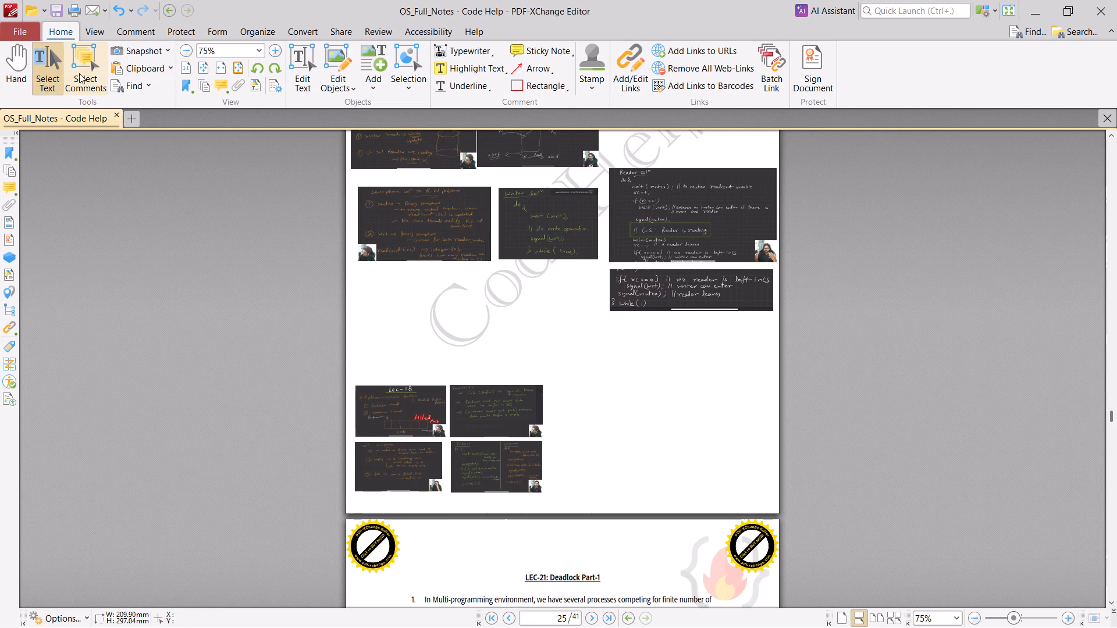
pyautogui.click(58, 73)
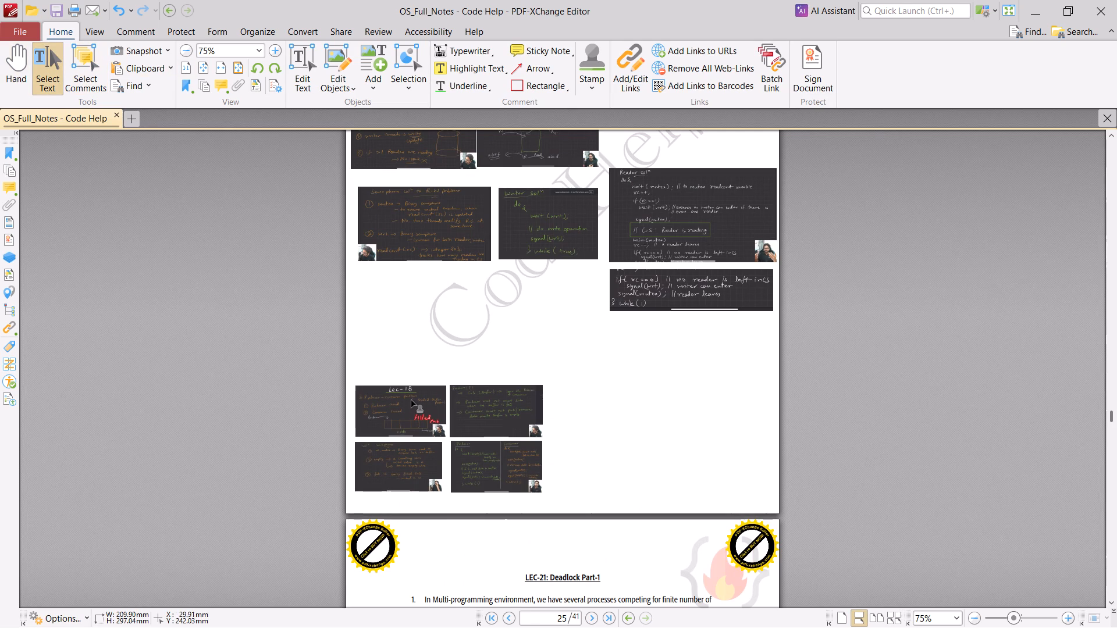
pyautogui.click(412, 400)
pyautogui.keyDown('ctrl'); pyautogui.click(501, 422); pyautogui.keyUp('ctrl')
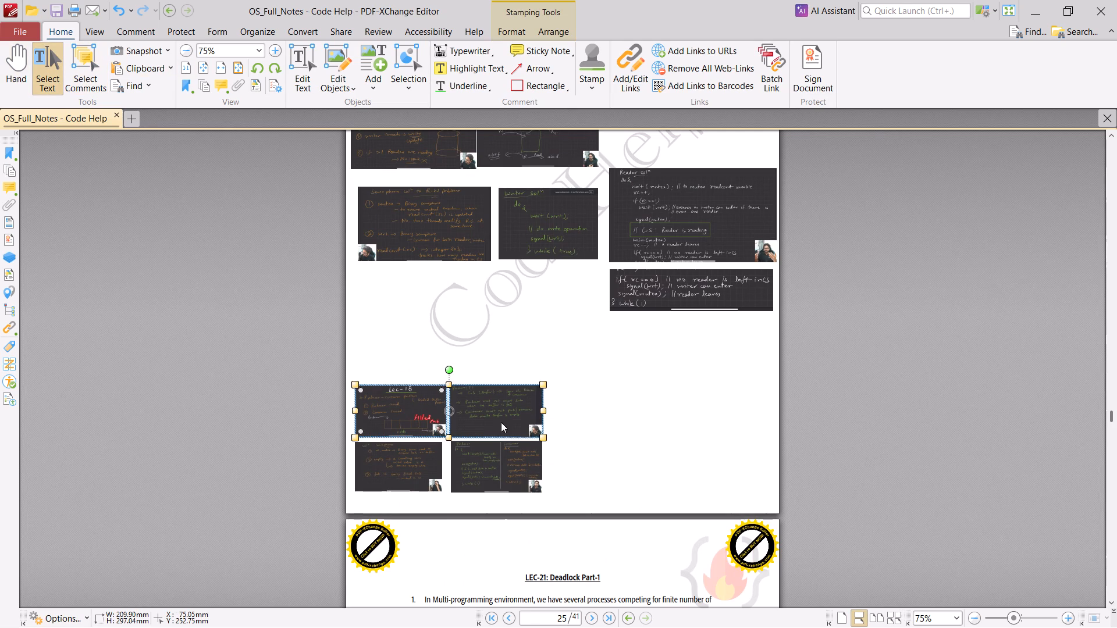
pyautogui.keyDown('ctrl'); pyautogui.click(422, 462); pyautogui.keyUp('ctrl')
pyautogui.keyDown('ctrl'); pyautogui.click(483, 486); pyautogui.keyUp('ctrl')
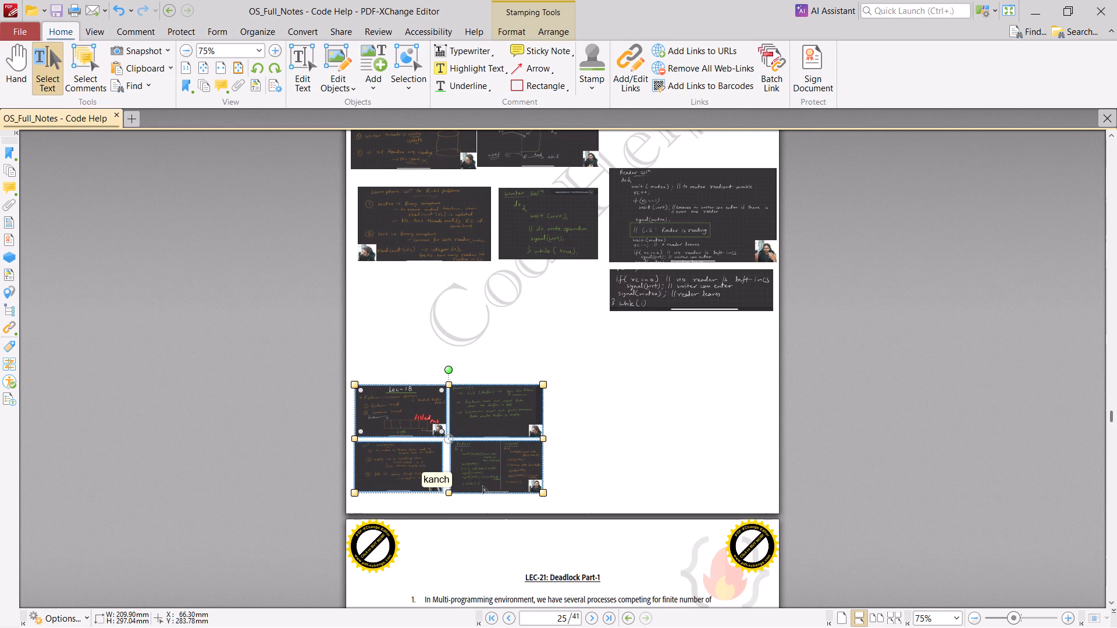
pyautogui.moveTo(543, 384); pyautogui.dragTo(572, 372)
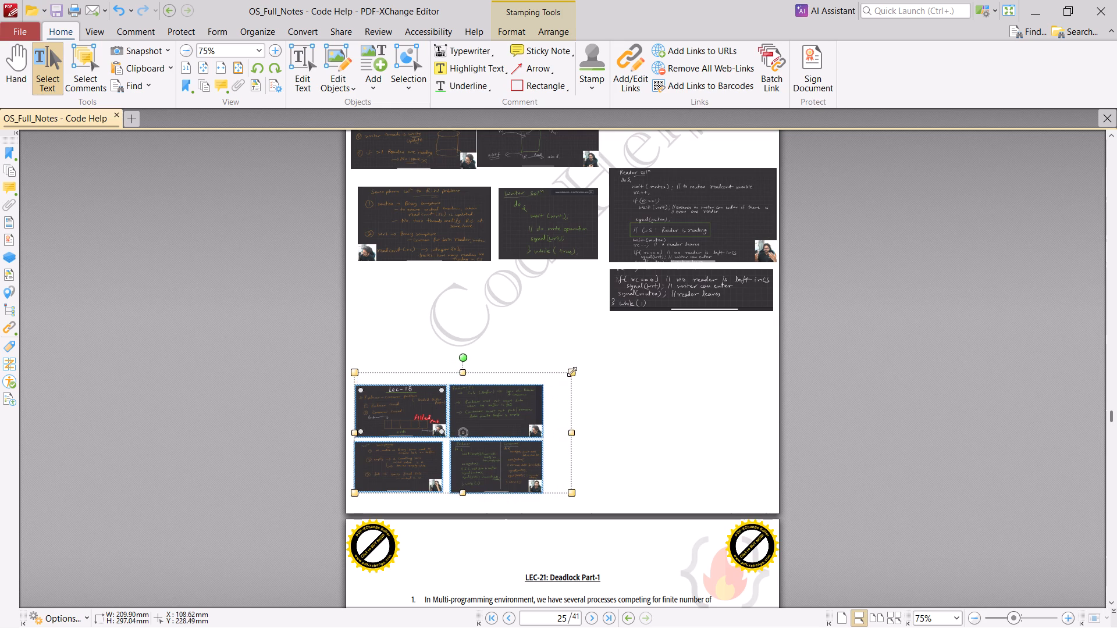
pyautogui.moveTo(572, 372); pyautogui.dragTo(603, 354)
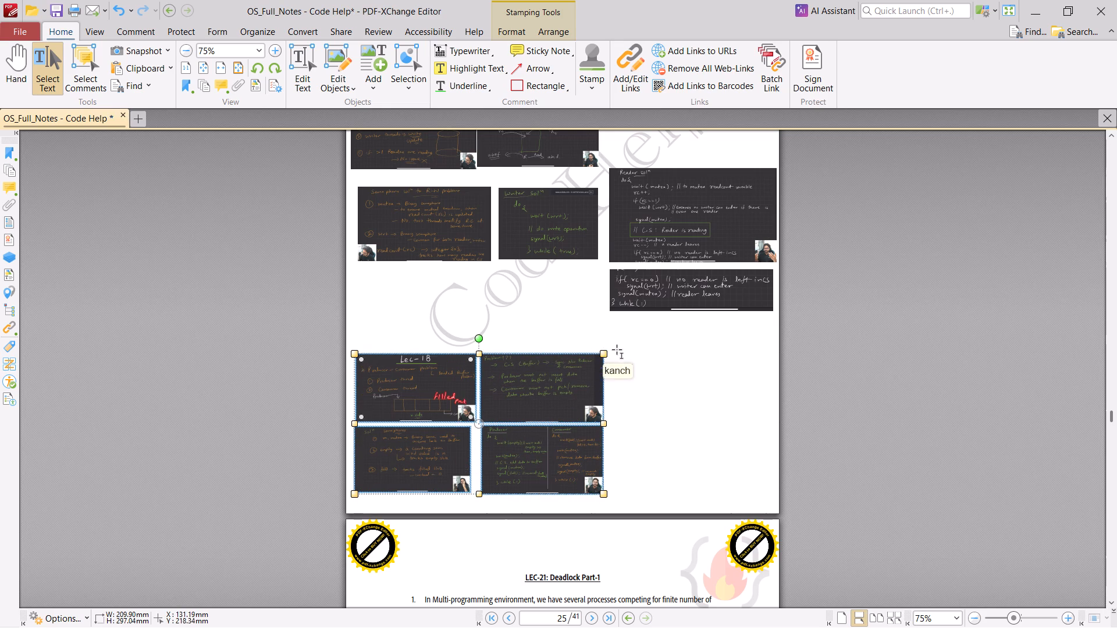
pyautogui.moveTo(602, 355); pyautogui.dragTo(624, 343)
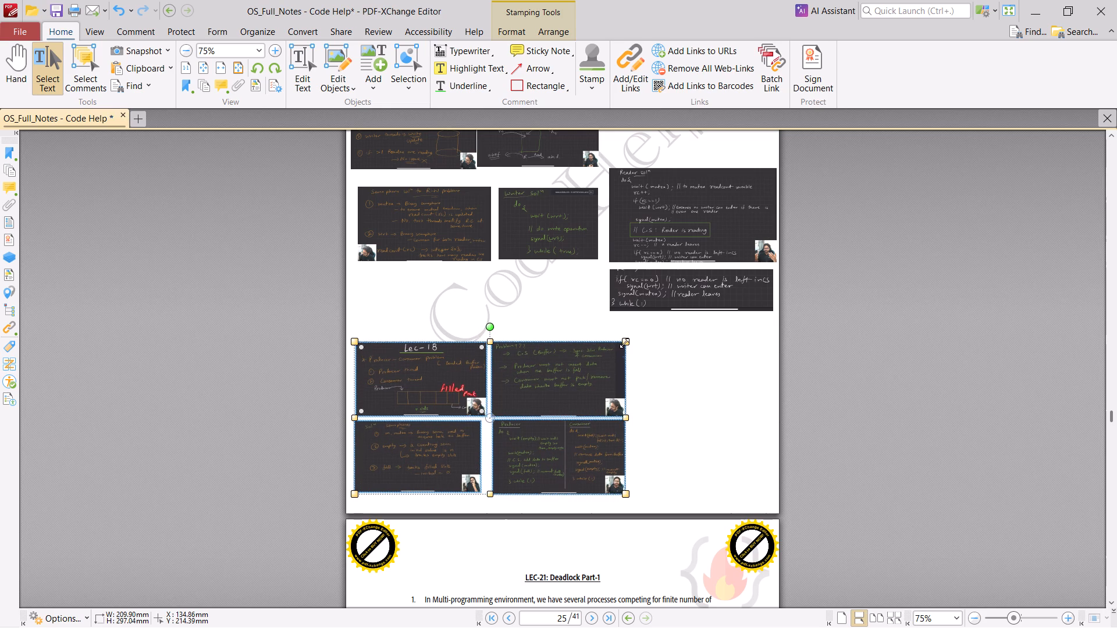
# Switch to the Hand tool and review the stamp layout on page 25 and the pages around it.
pyautogui.scroll(1, 577, 316)
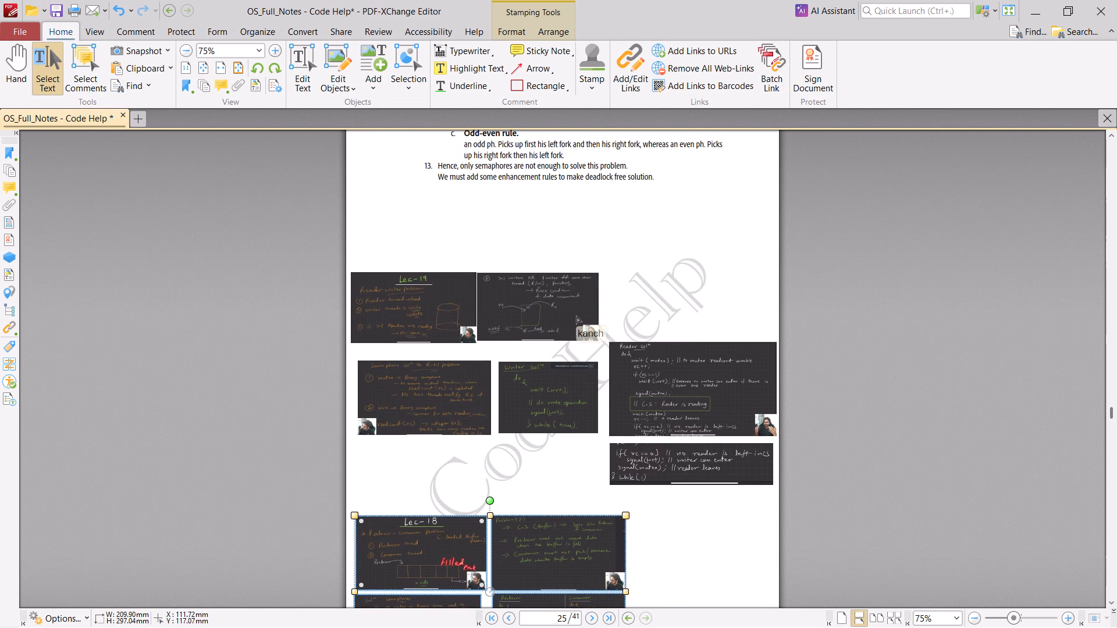
pyautogui.keyDown('ctrl'); pyautogui.scroll(-1, 532, 383); pyautogui.keyUp('ctrl')
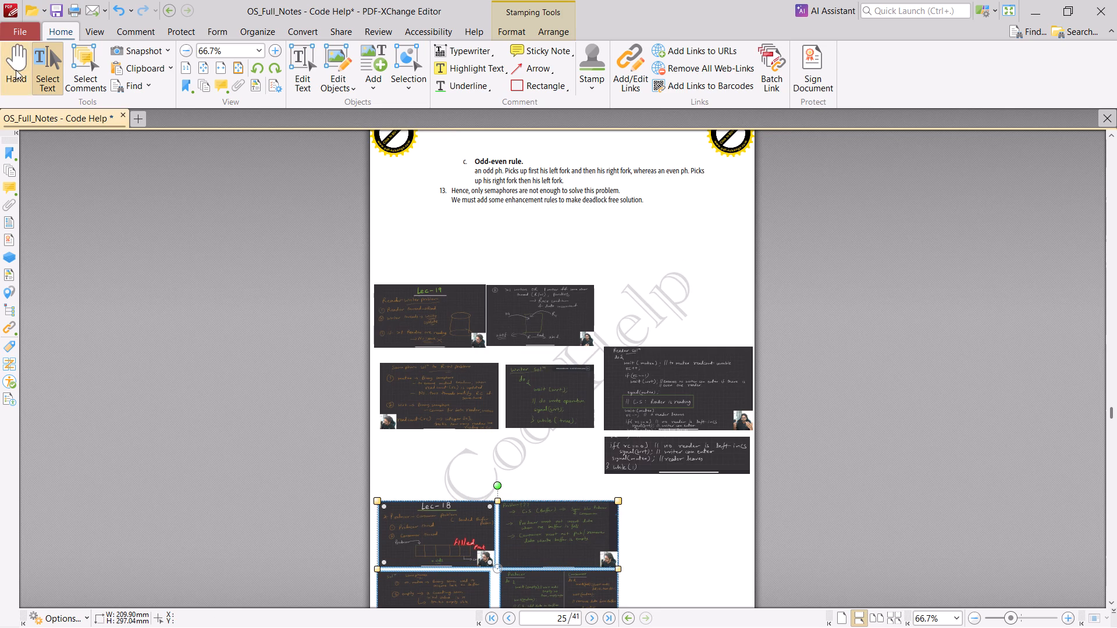
pyautogui.click(16, 70)
pyautogui.click(633, 242)
pyautogui.scroll(1, 633, 242)
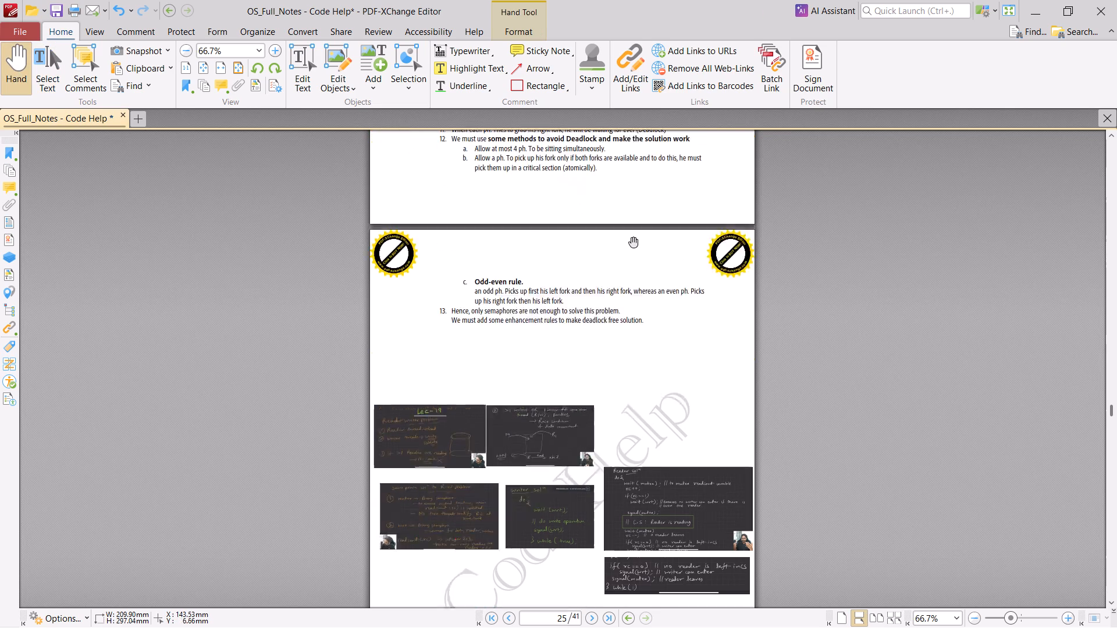
pyautogui.scroll(2, 633, 242)
pyautogui.scroll(-2, 633, 242)
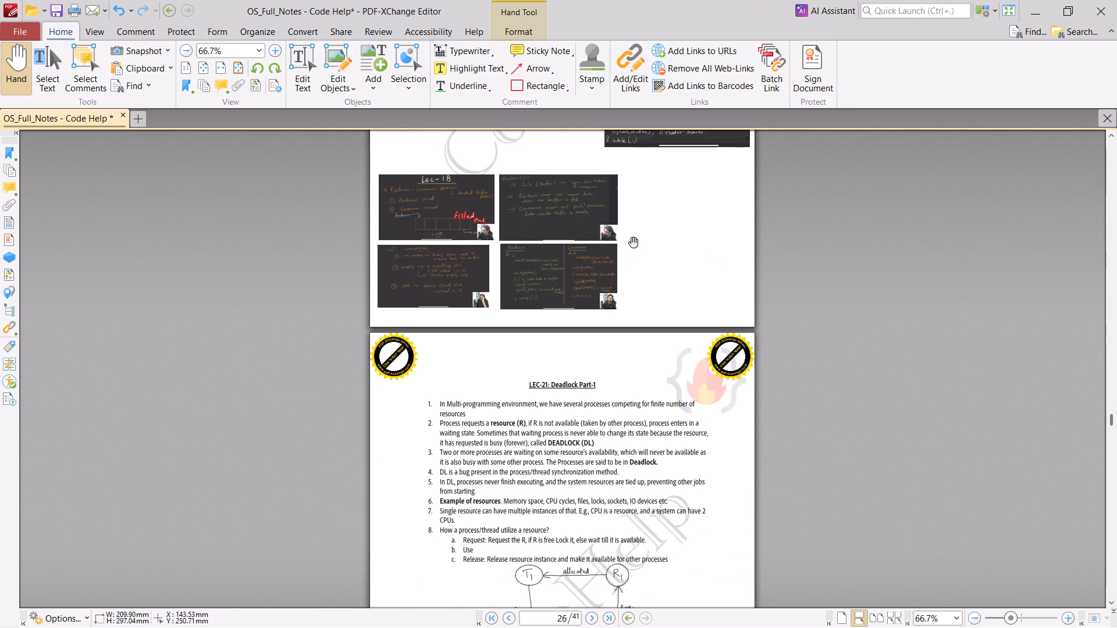
pyautogui.scroll(-1, 633, 242)
# Save the document with the enlarged Lec-18 stamps.
pyautogui.hotkey('ctrl', 's')
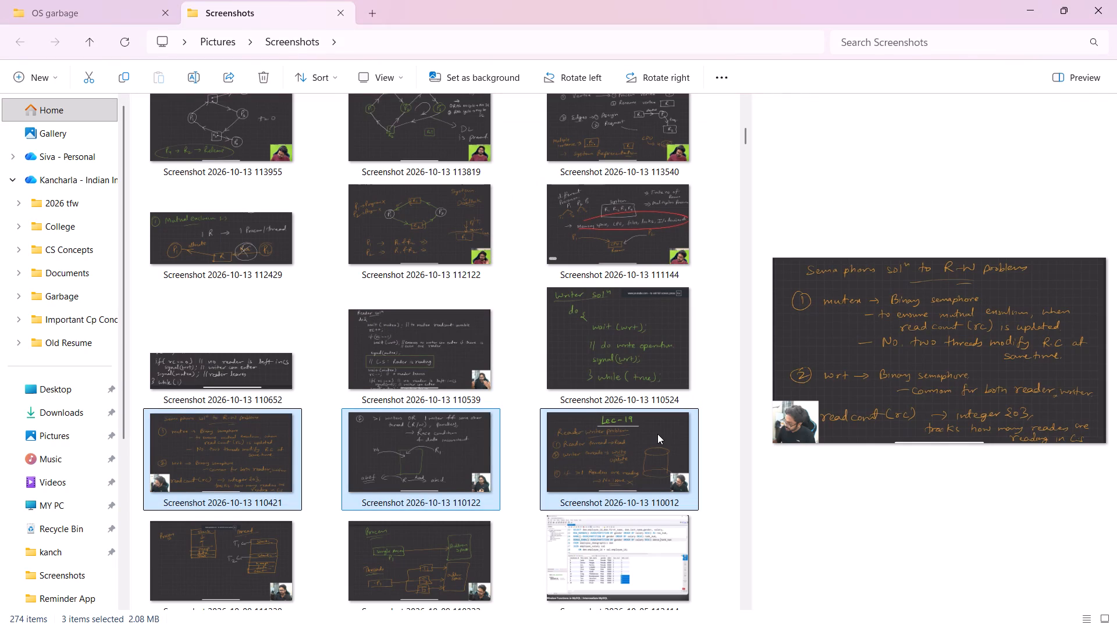
# Move the six Lec-19 captures, 110012 through 110652 of 2026-10-13, from the Screenshots folder into the OS garbage folder.
pyautogui.click(657, 434)
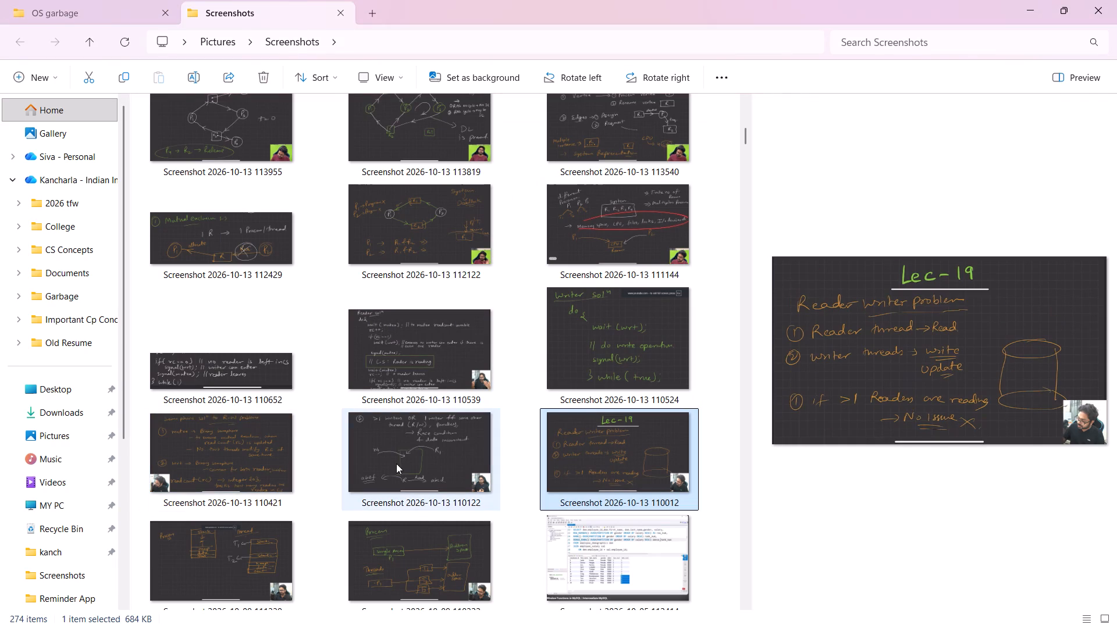
pyautogui.keyDown('ctrl'); pyautogui.click(396, 463); pyautogui.keyUp('ctrl')
pyautogui.keyDown('ctrl'); pyautogui.click(205, 461); pyautogui.keyUp('ctrl')
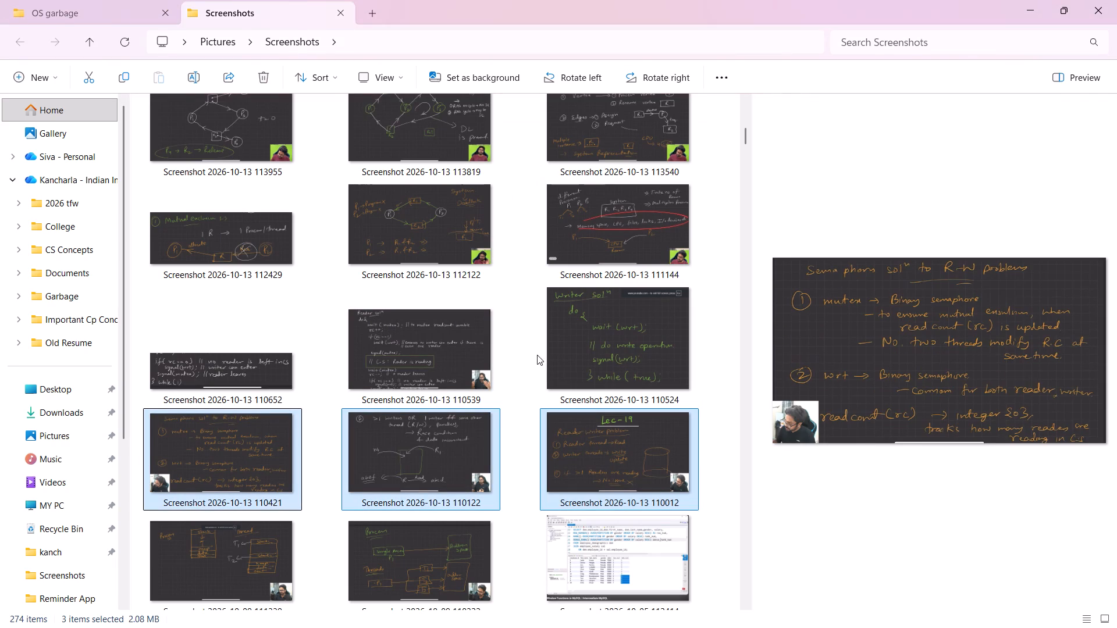
pyautogui.keyDown('ctrl'); pyautogui.click(609, 342); pyautogui.keyUp('ctrl')
pyautogui.keyDown('ctrl'); pyautogui.click(444, 347); pyautogui.keyUp('ctrl')
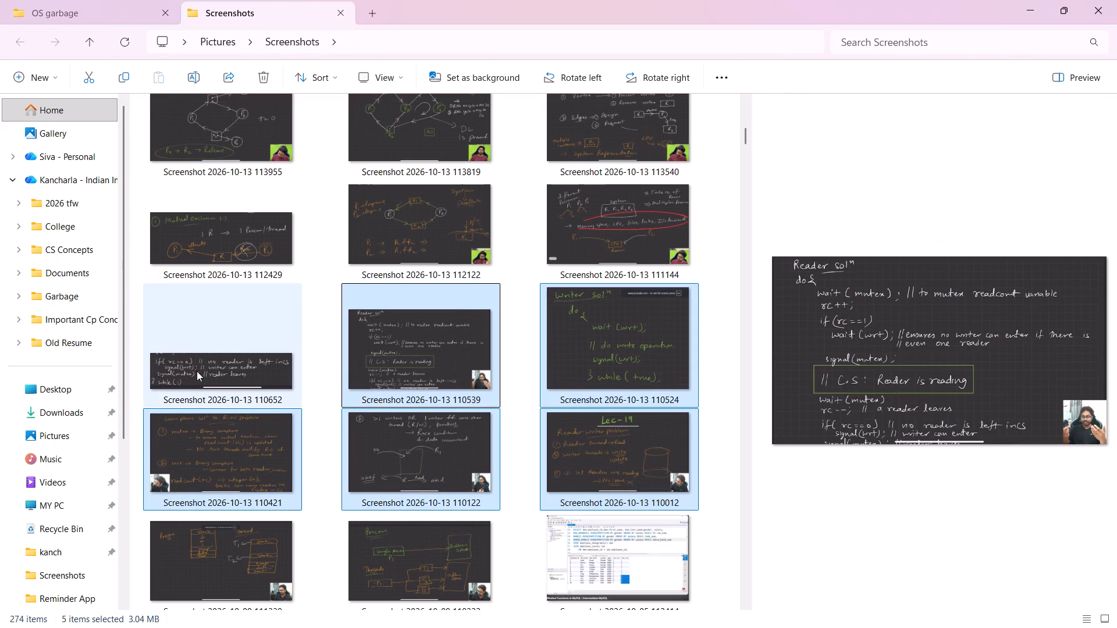
pyautogui.keyDown('ctrl'); pyautogui.click(192, 371); pyautogui.keyUp('ctrl')
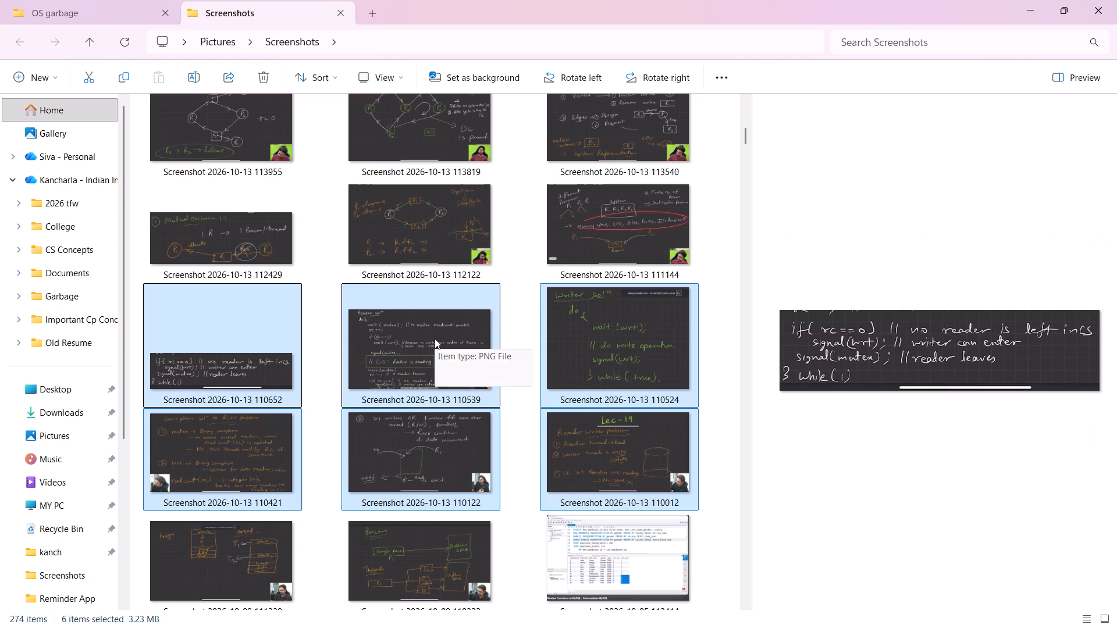
pyautogui.hotkey('ctrl', 'x')
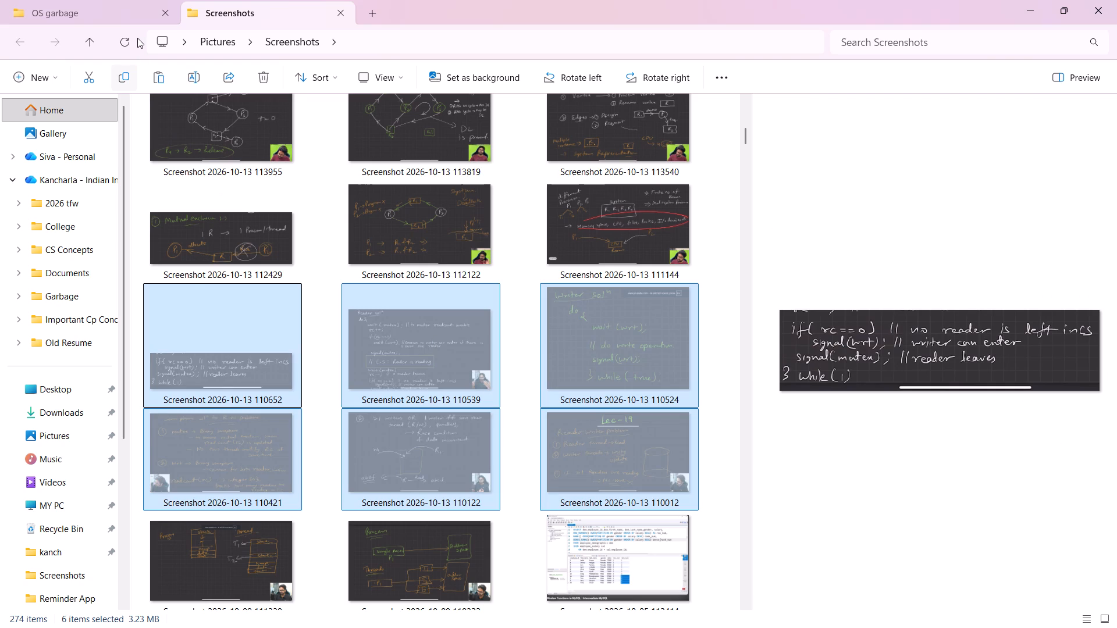
pyautogui.hotkey('ctrl', '1')
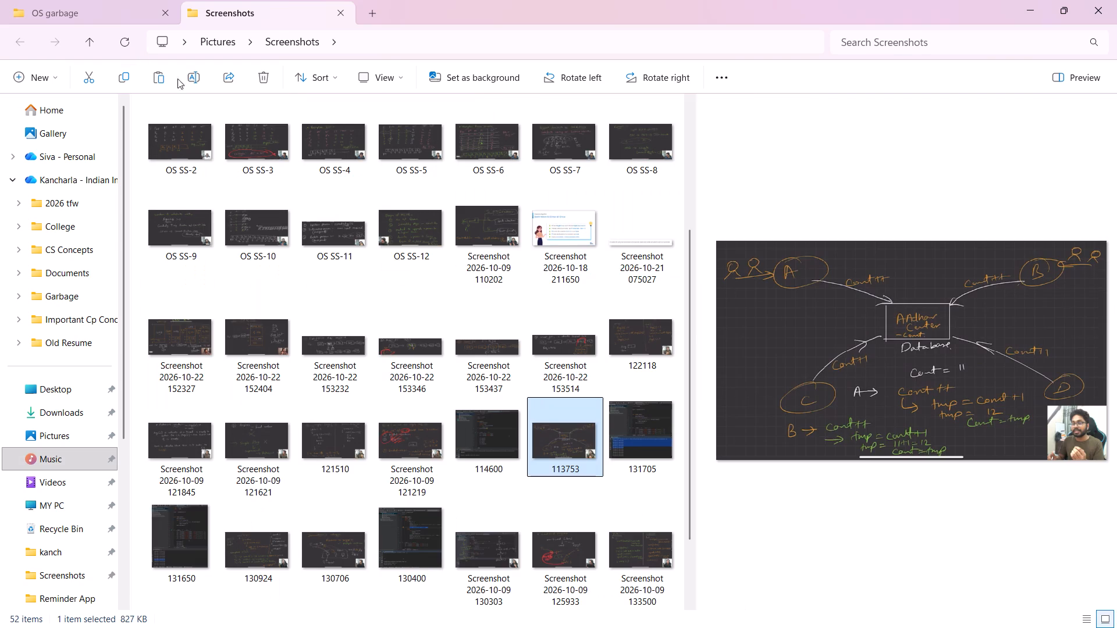
pyautogui.scroll(-5, 365, 364)
pyautogui.click(496, 586)
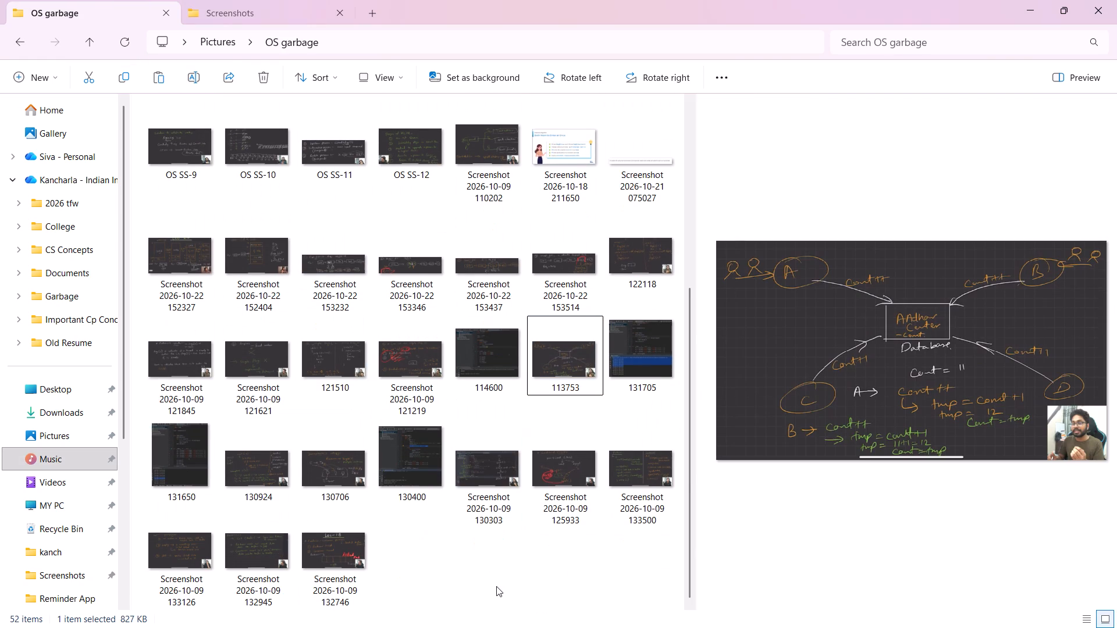
pyautogui.hotkey('ctrl', 'v')
pyautogui.scroll(-2, 410, 502)
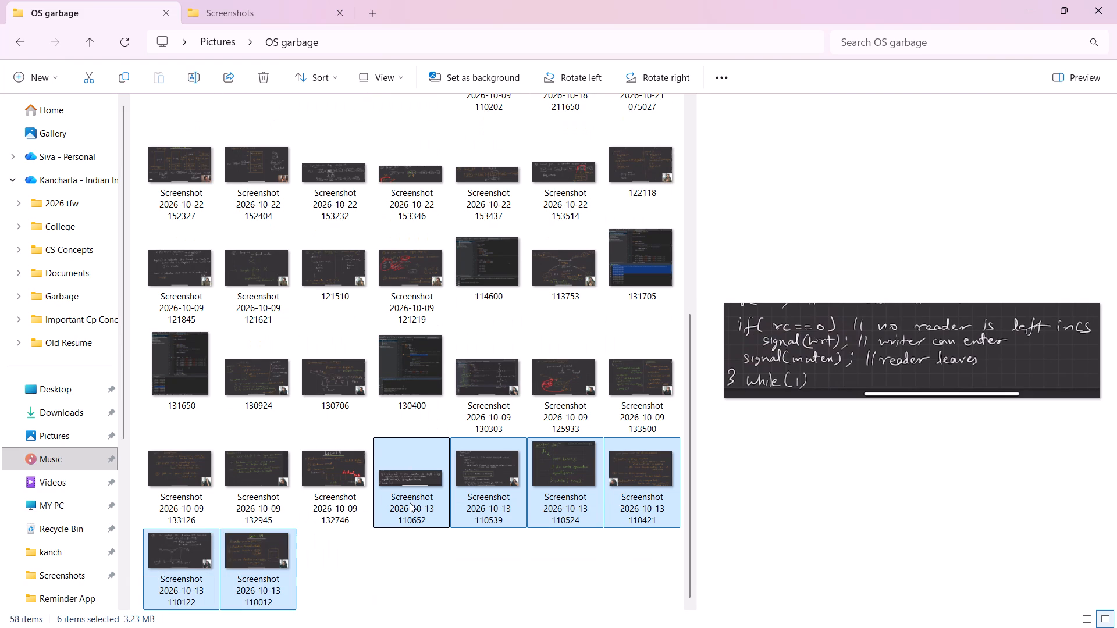
pyautogui.click(430, 606)
# Return to the Screenshots folder and look through the remaining lecture captures.
pyautogui.click(276, 0)
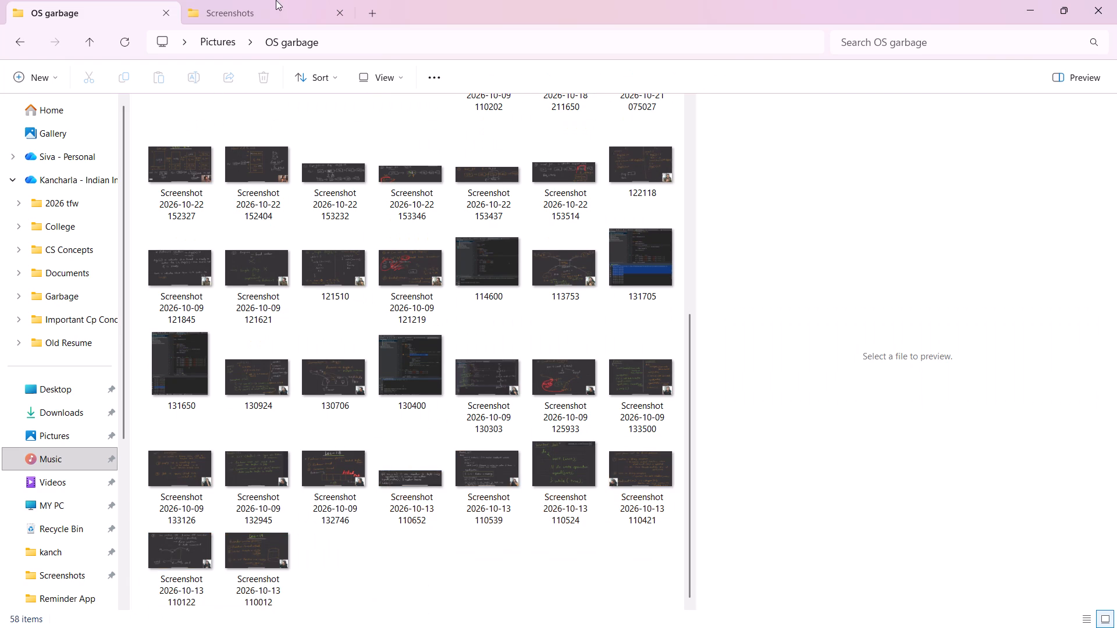
pyautogui.click(276, 18)
pyautogui.scroll(2, 419, 295)
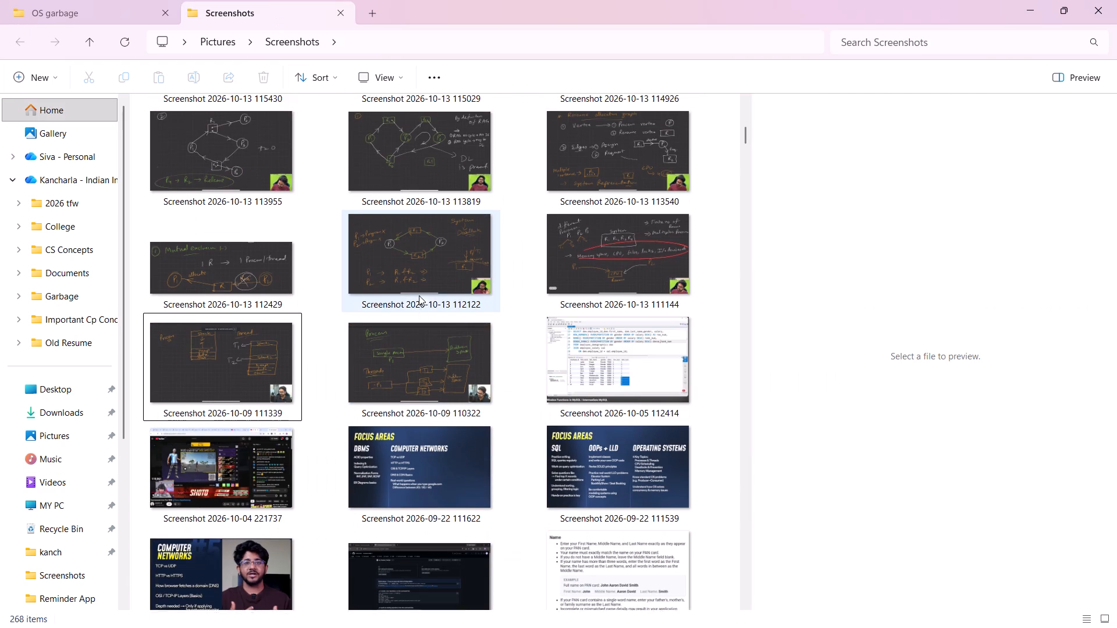
pyautogui.scroll(5, 419, 295)
pyautogui.scroll(-4, 419, 295)
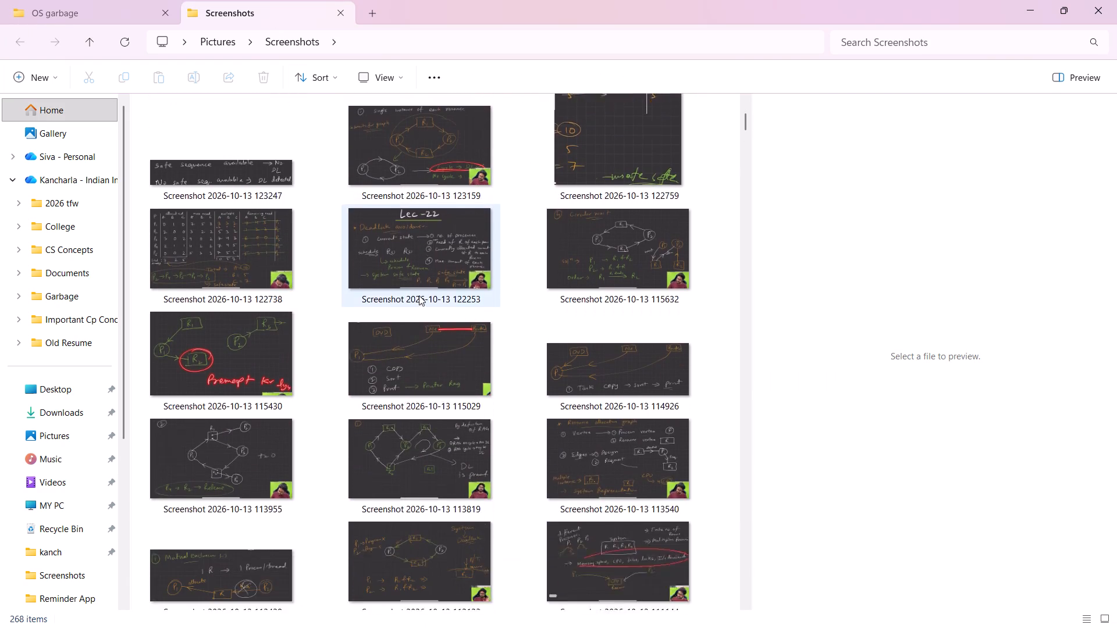
pyautogui.scroll(-3, 419, 295)
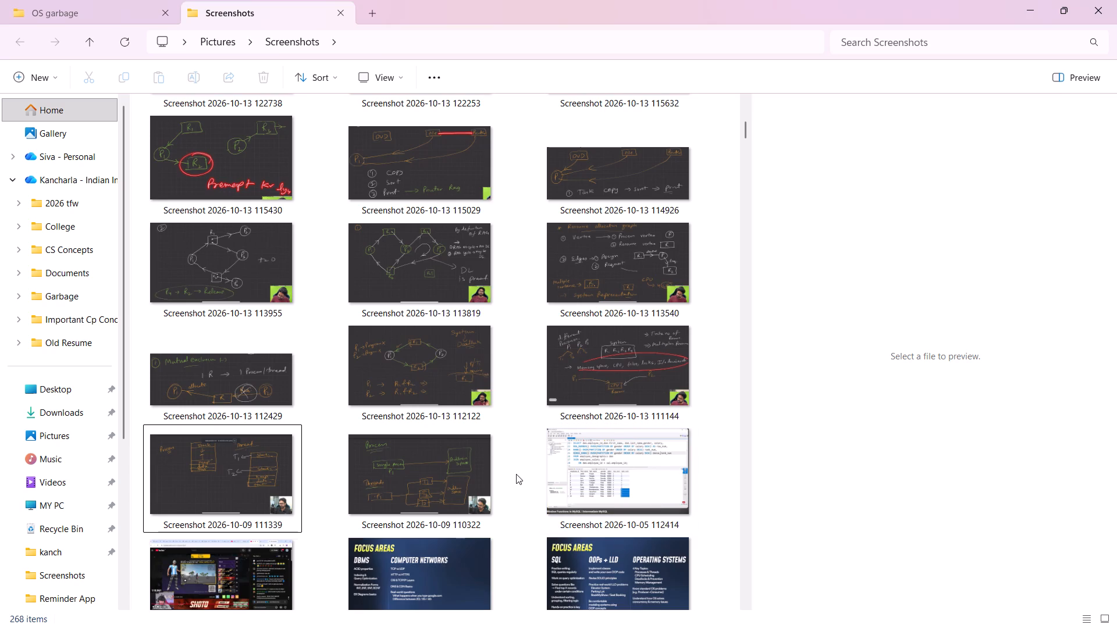
pyautogui.scroll(-9, 516, 474)
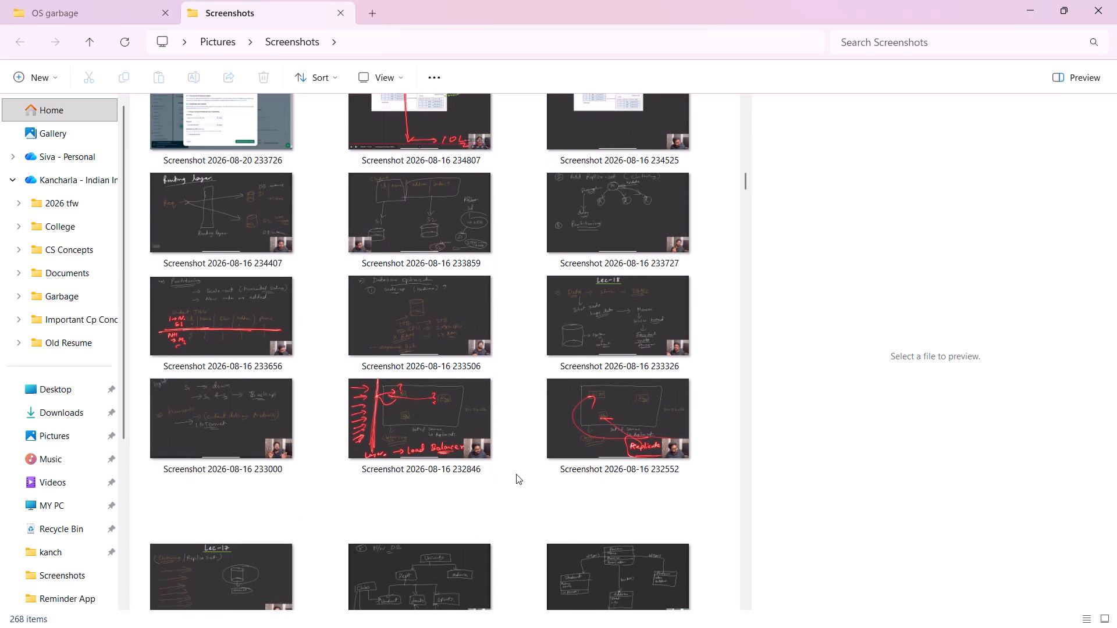
pyautogui.keyDown('ctrl'); pyautogui.scroll(2, 516, 474); pyautogui.keyUp('ctrl')
# Preview the 2026-08-16 database captures, from the routing layer to partitioning, and look through the captures around them.
pyautogui.click(230, 212)
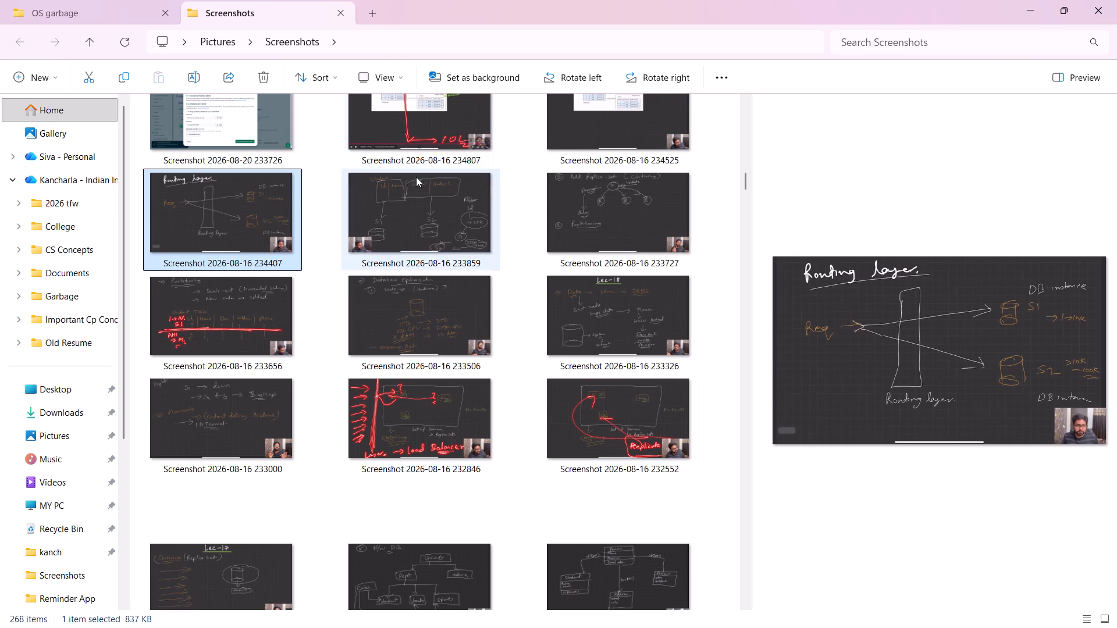
pyautogui.click(416, 240)
pyautogui.click(643, 231)
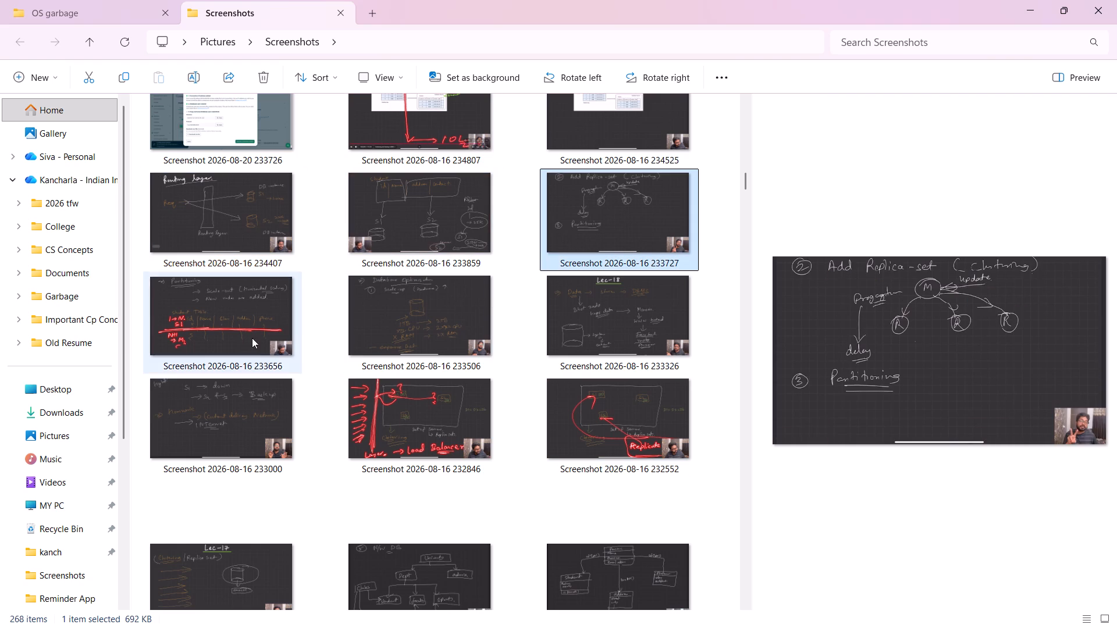
pyautogui.click(248, 329)
pyautogui.scroll(-5, 425, 373)
pyautogui.scroll(1, 425, 373)
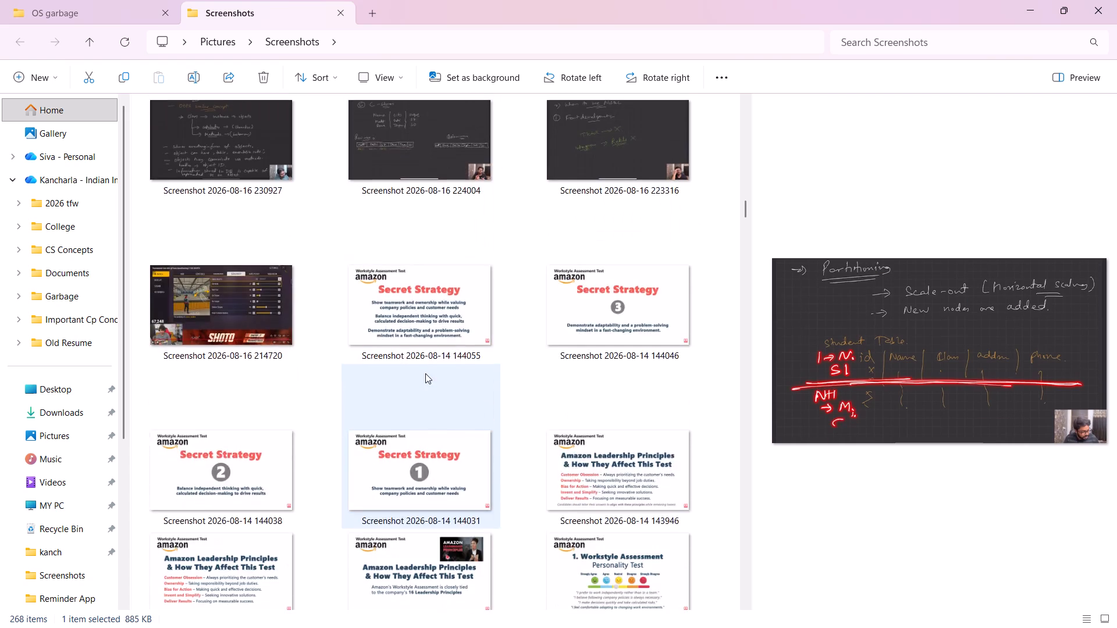
pyautogui.scroll(5, 425, 373)
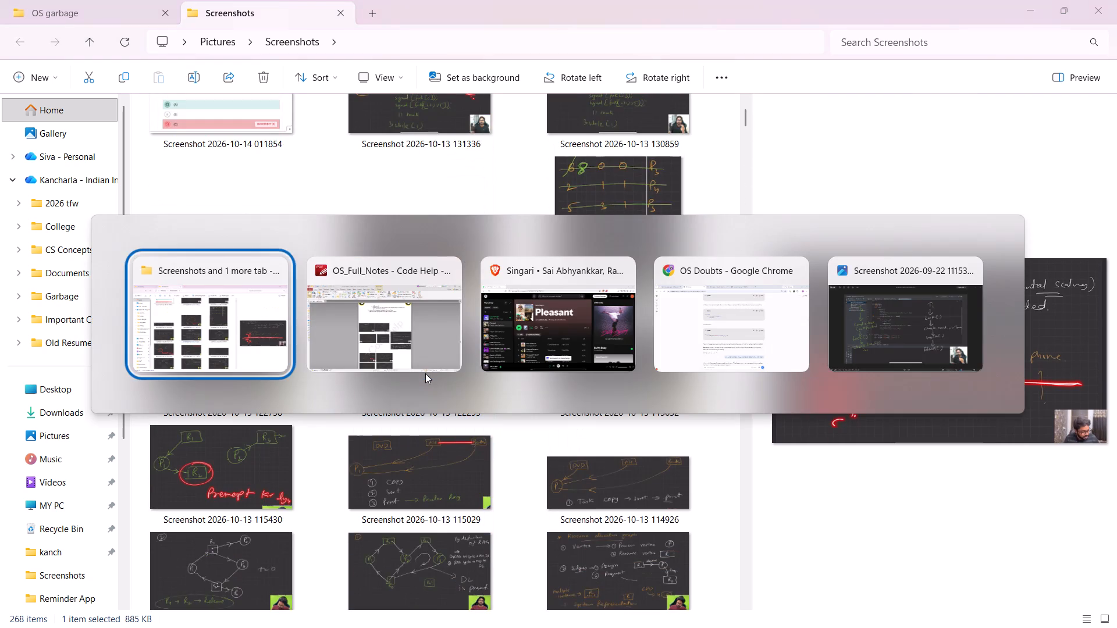
# Switch to PDF-XChange Editor, save the OS_Full_Notes document and close the editor.
pyautogui.click(686, 246)
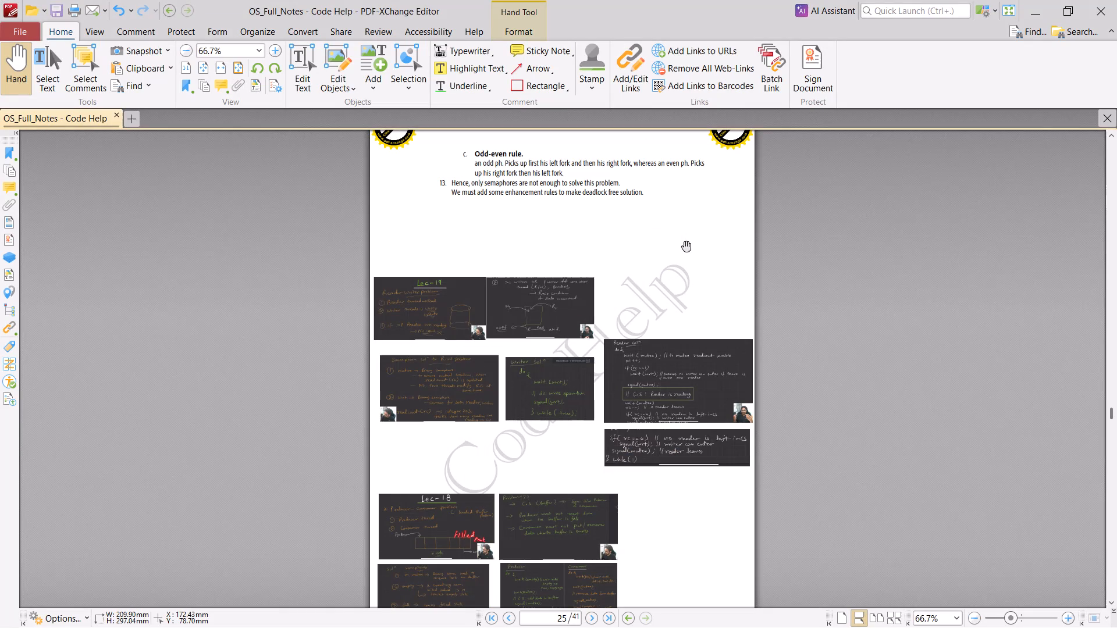
pyautogui.hotkey('ctrl', 's')
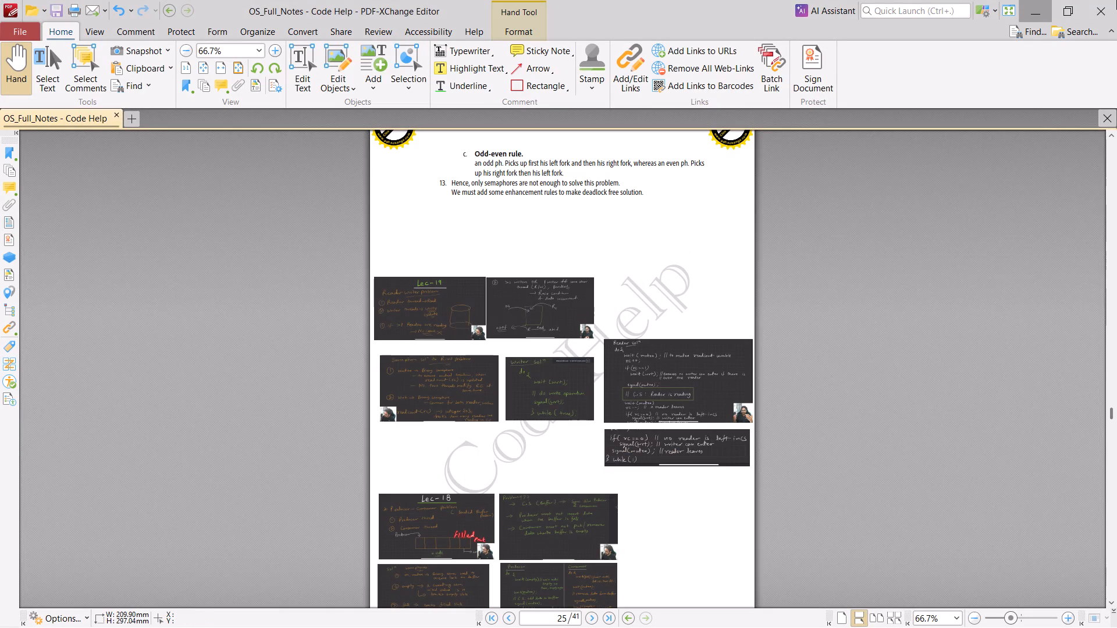
pyautogui.click(1116, 0)
# Minimise the file window, open the OS_Full_Notes PDF in Microsoft Edge and hide its table of contents.
pyautogui.click(1027, 2)
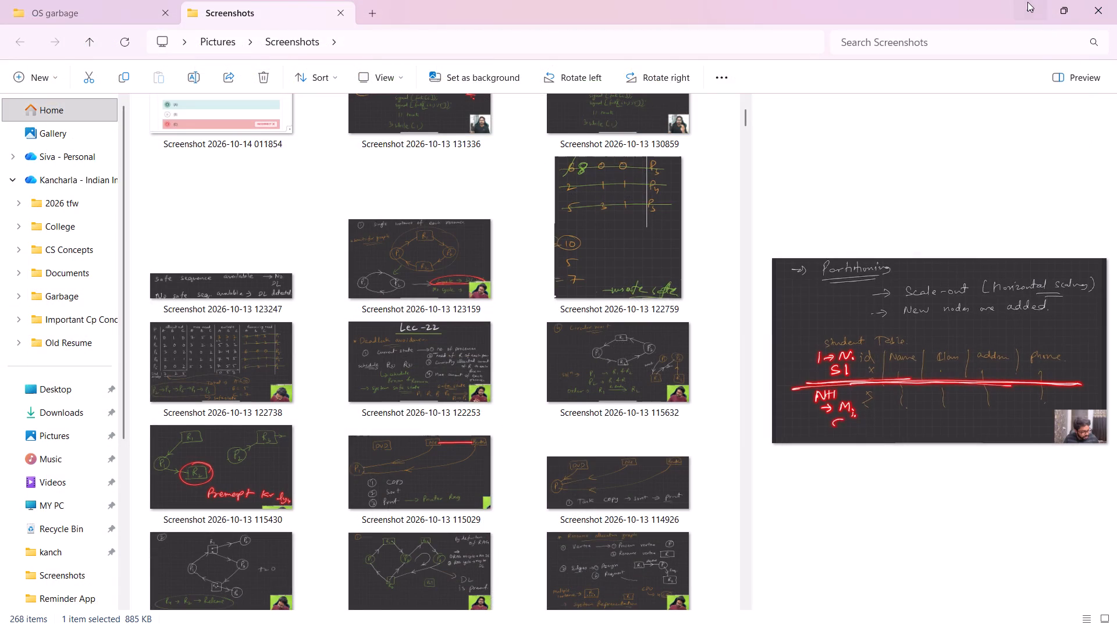
pyautogui.doubleClick(1024, 476)
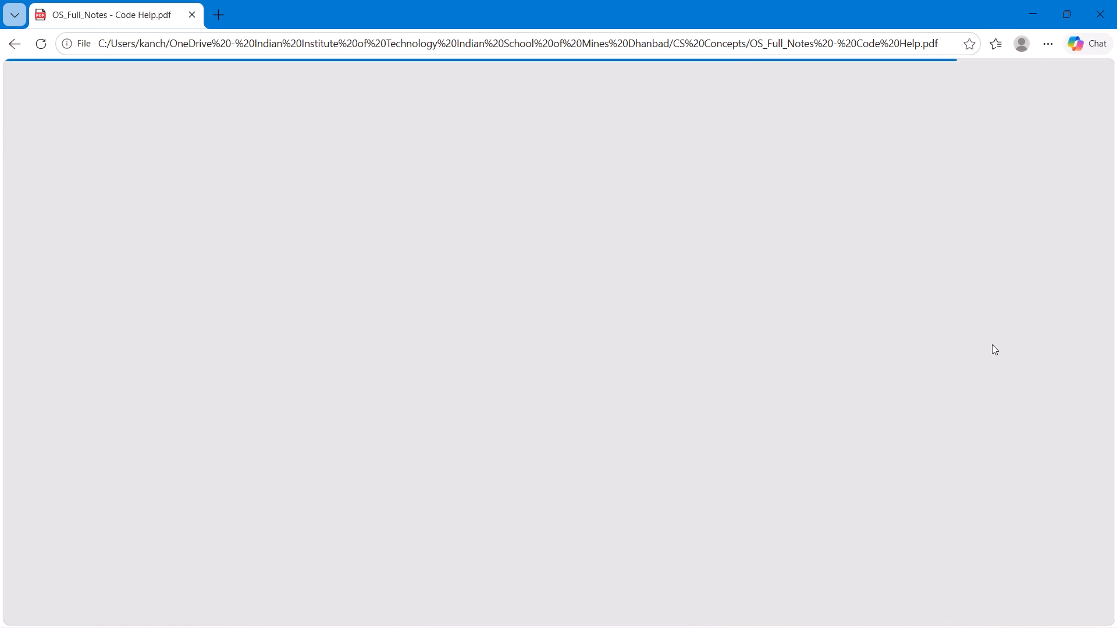
pyautogui.scroll(-5, 560, 332)
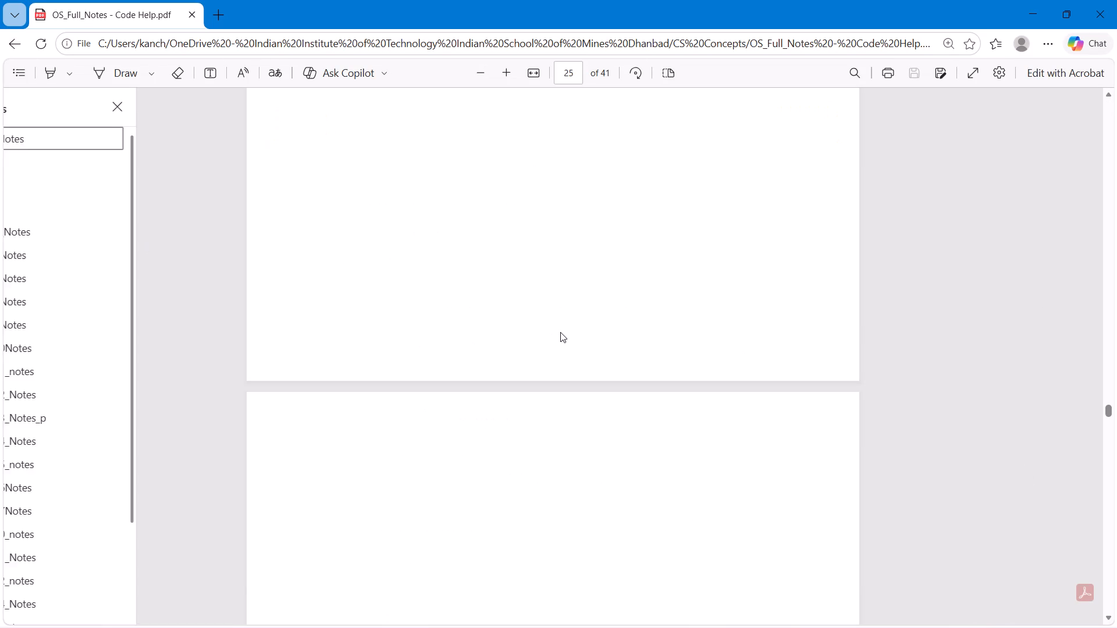
pyautogui.scroll(1, 560, 333)
pyautogui.click(215, 98)
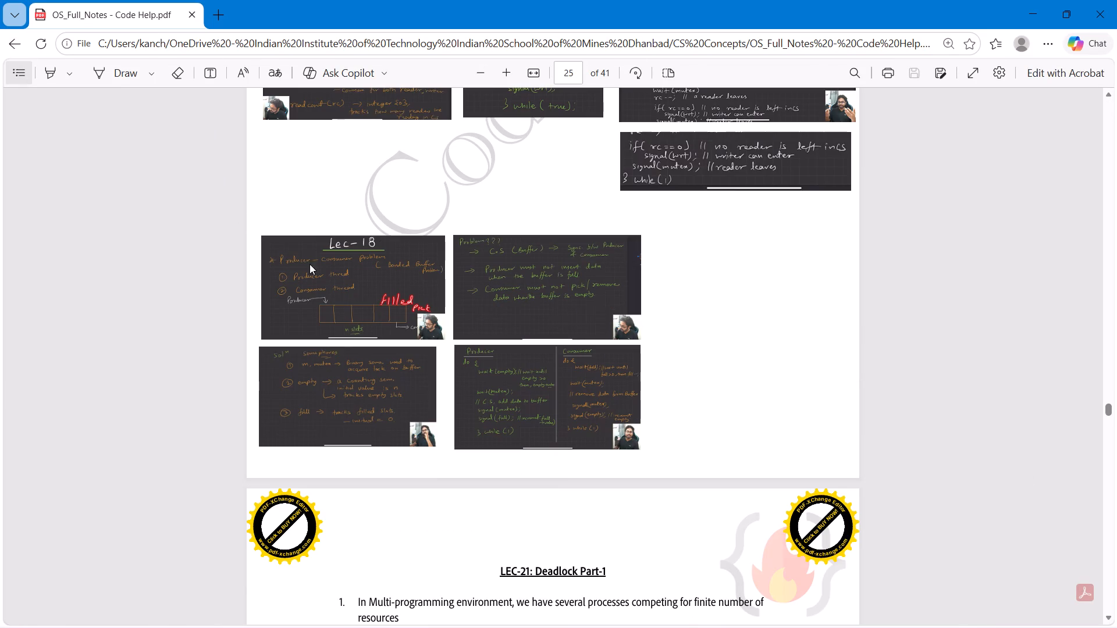
# Examine the Lec-19 and Lec-18 stamps on page 25 for legibility and layout at different magnifications.
pyautogui.scroll(5, 573, 359)
pyautogui.scroll(-2, 578, 359)
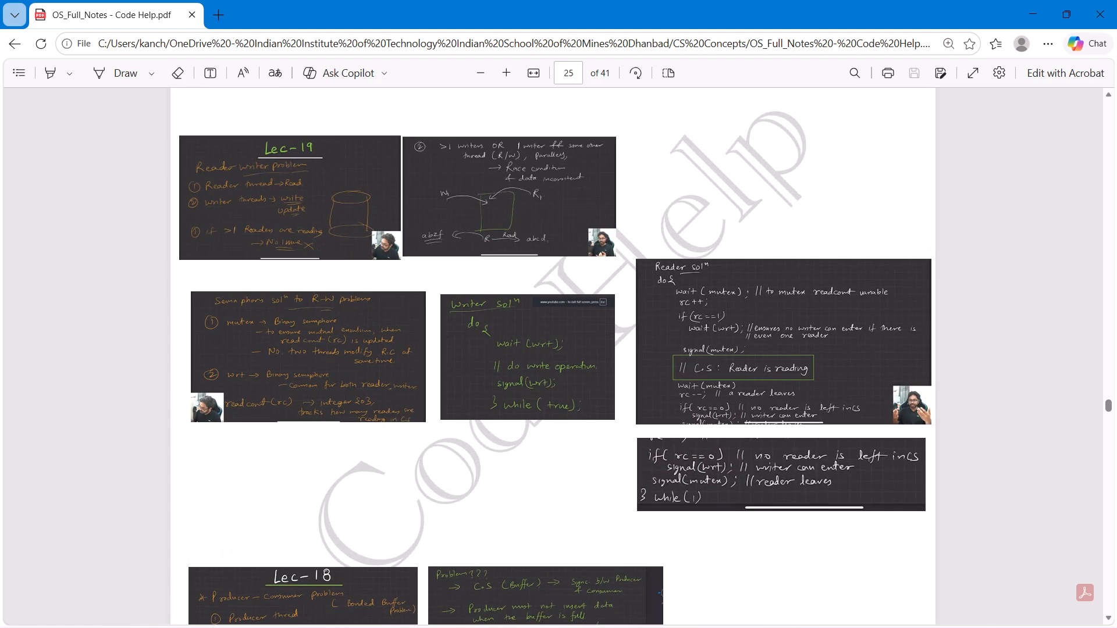
pyautogui.scroll(2, 493, 430)
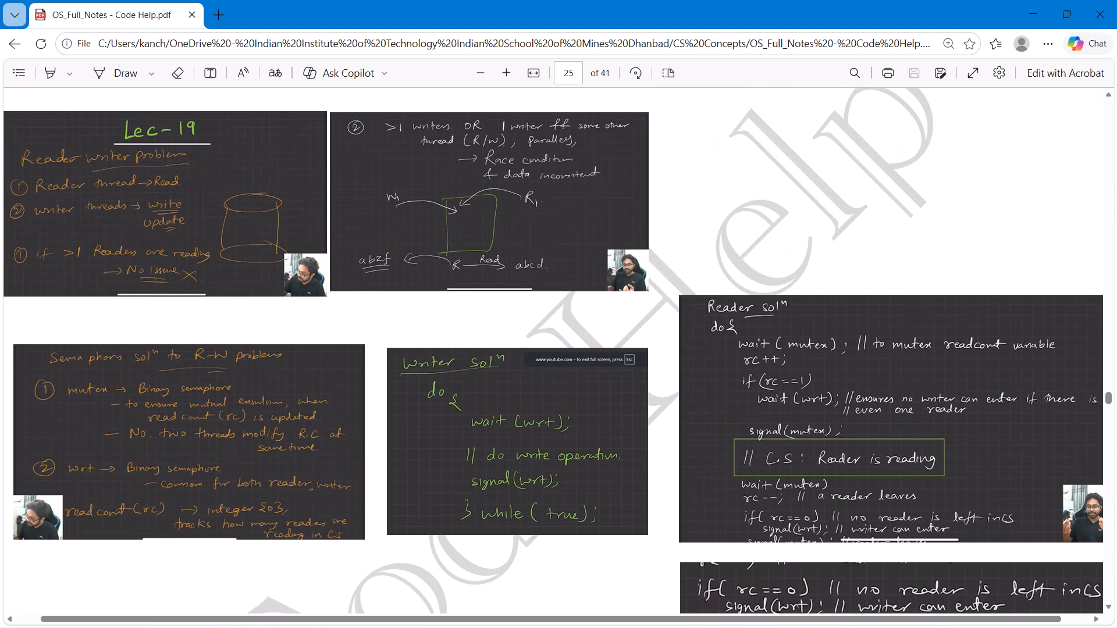
pyautogui.scroll(-3, 482, 429)
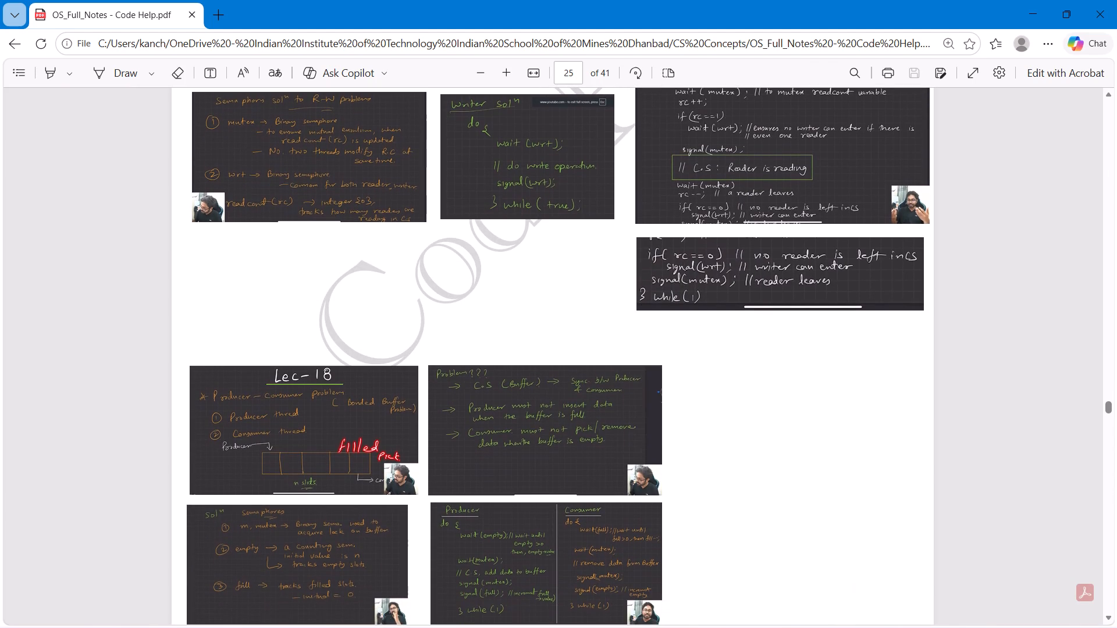
pyautogui.scroll(-2, 482, 430)
pyautogui.scroll(2, 482, 430)
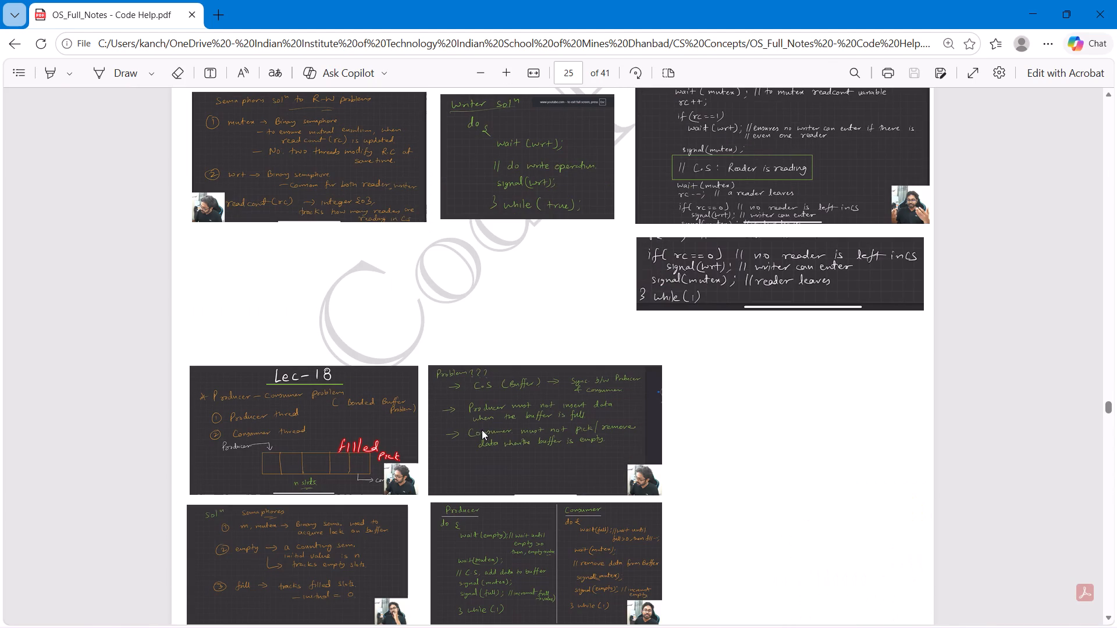
pyautogui.scroll(1, 482, 430)
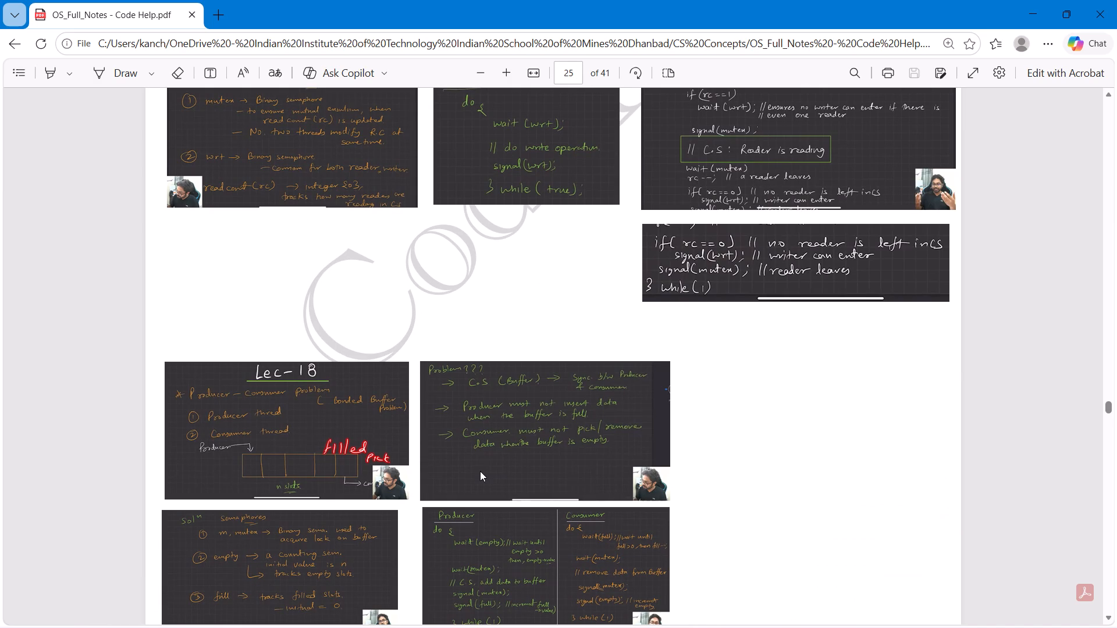
pyautogui.scroll(5, 480, 471)
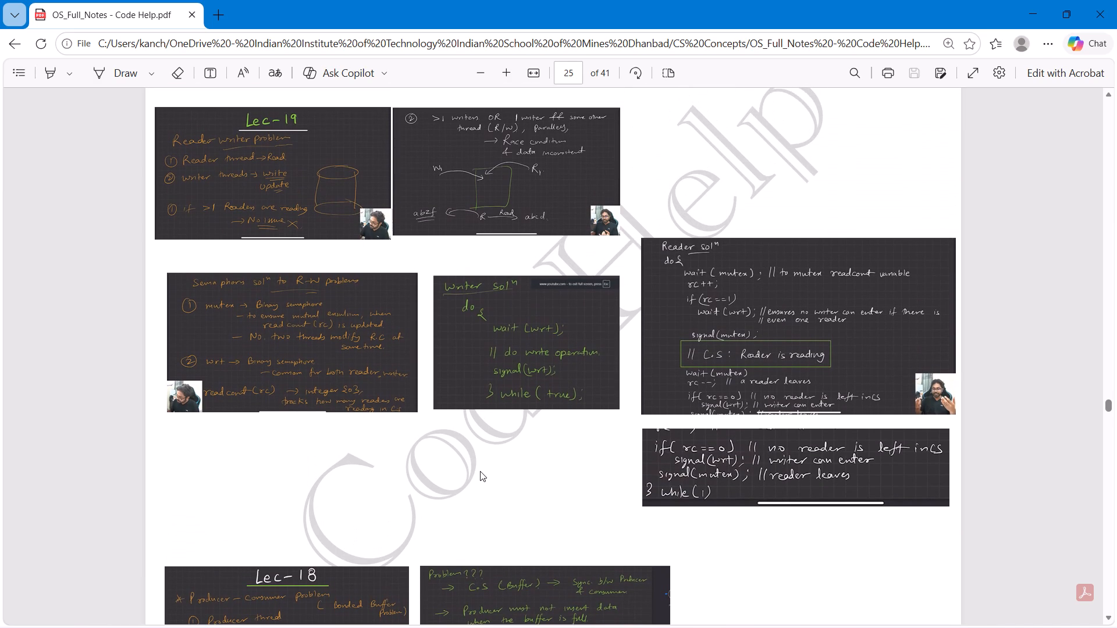
pyautogui.scroll(1, 480, 471)
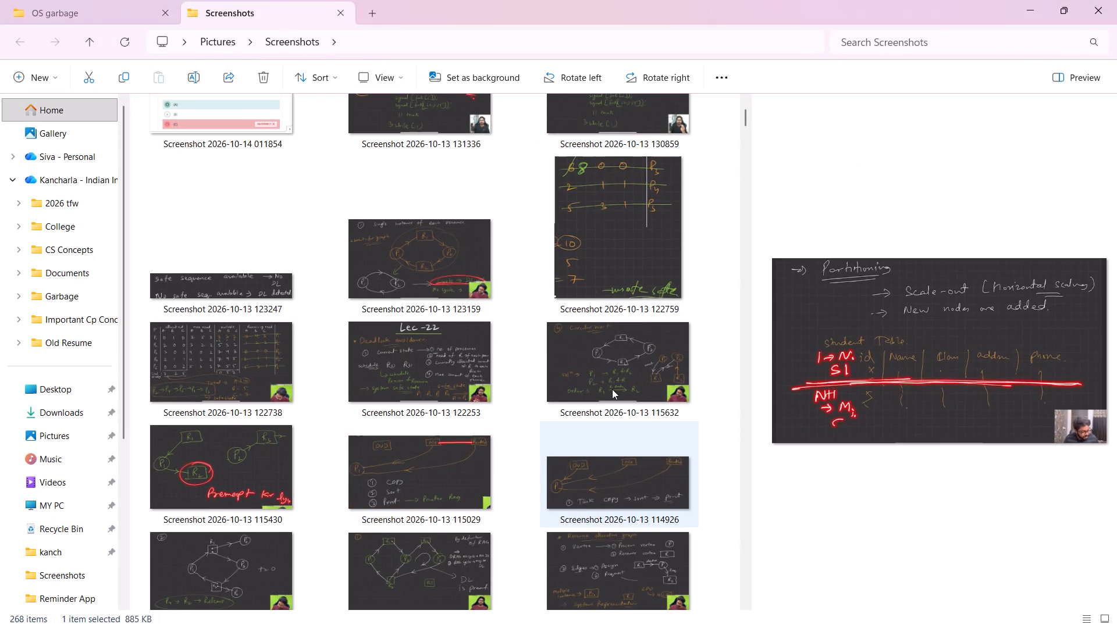
# Look over the remaining captures in the Screenshots folder, and review pages 24 to 26 of the PDF in Edge.
pyautogui.scroll(-1, 612, 389)
pyautogui.scroll(3, 612, 389)
pyautogui.scroll(-2, 553, 430)
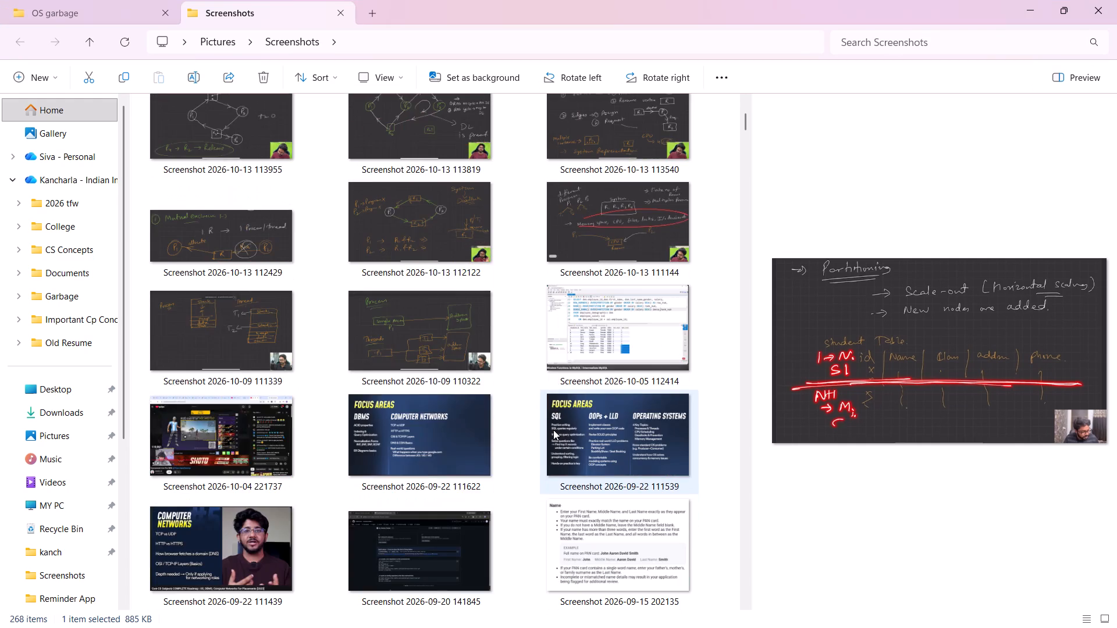
pyautogui.scroll(2, 553, 430)
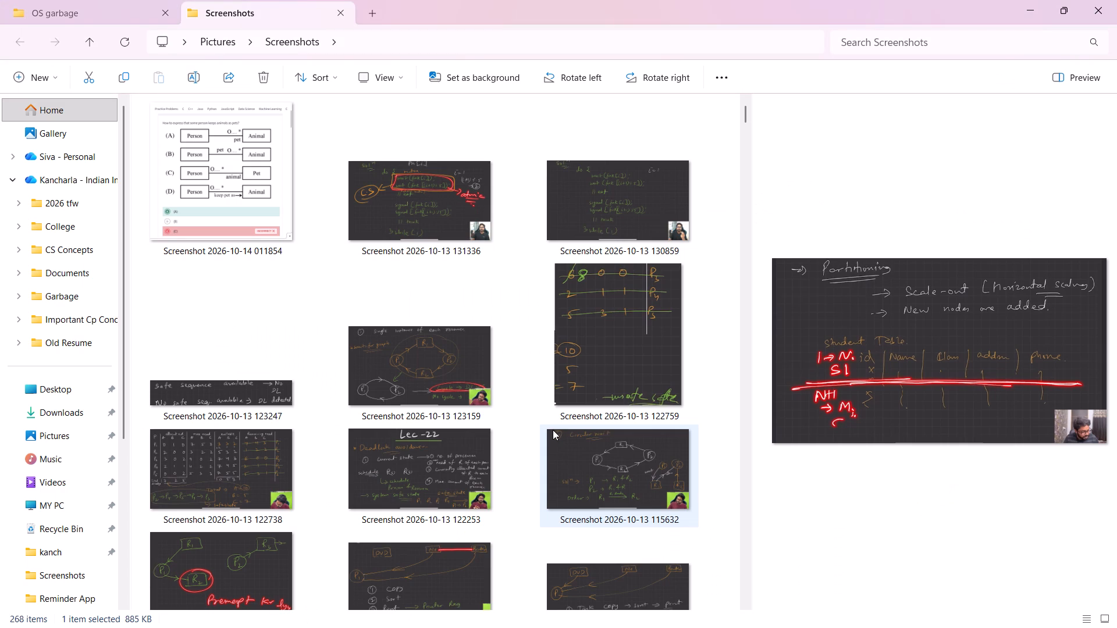
pyautogui.scroll(-4, 553, 431)
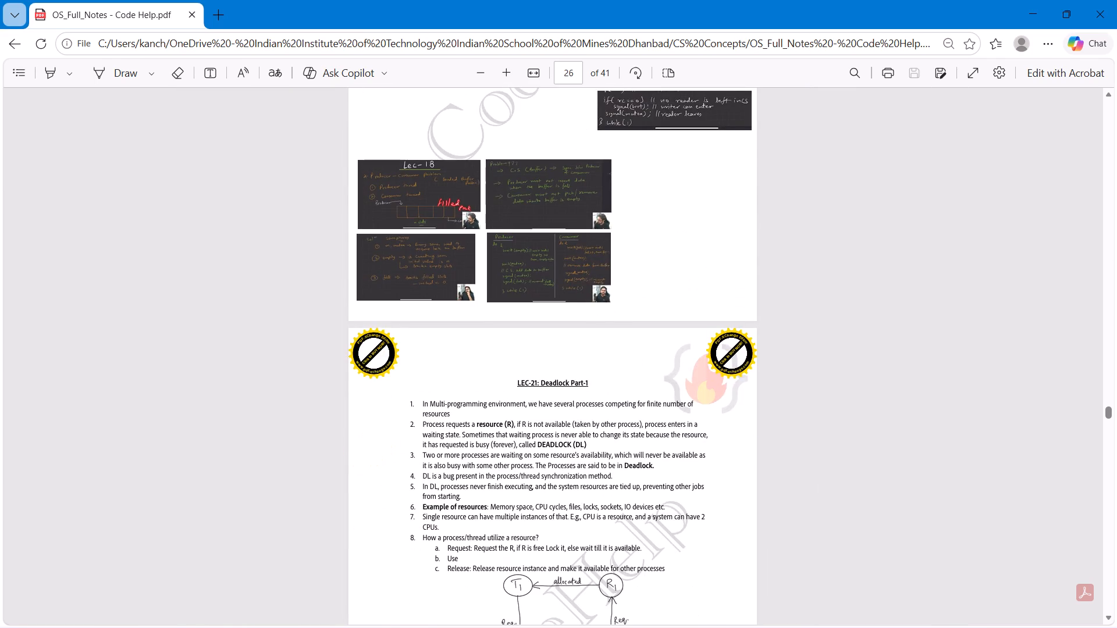
pyautogui.scroll(8, 553, 431)
pyautogui.scroll(-3, 553, 431)
pyautogui.scroll(3, 553, 431)
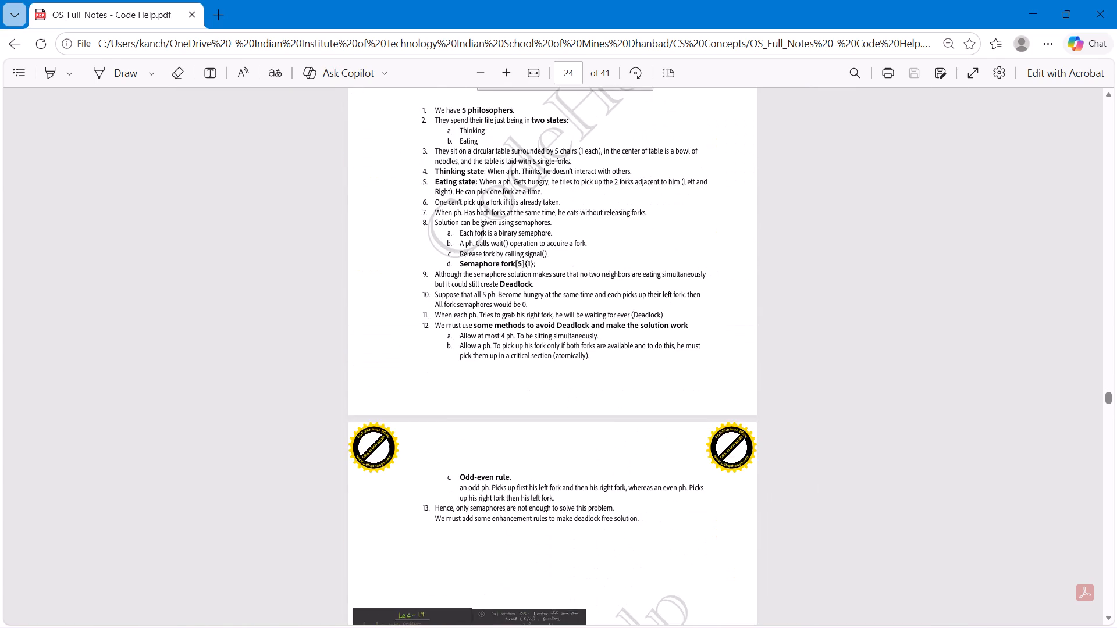
pyautogui.scroll(7, 553, 431)
pyautogui.scroll(-4, 553, 431)
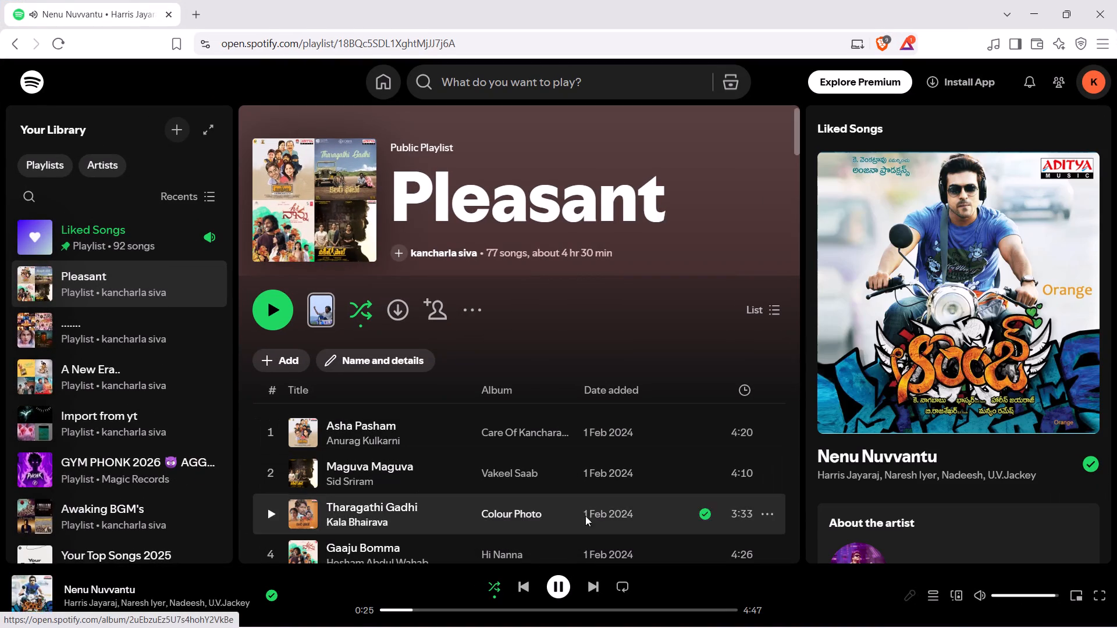
# Switch to Spotify in Brave and skip to the next song.
pyautogui.click(586, 583)
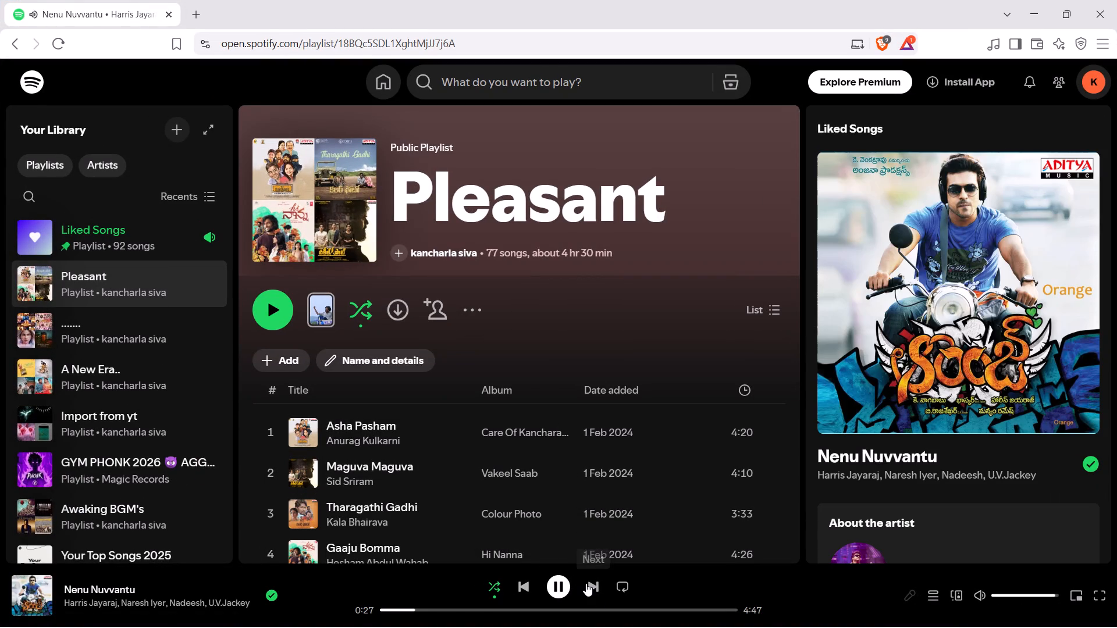
pyautogui.click(586, 583)
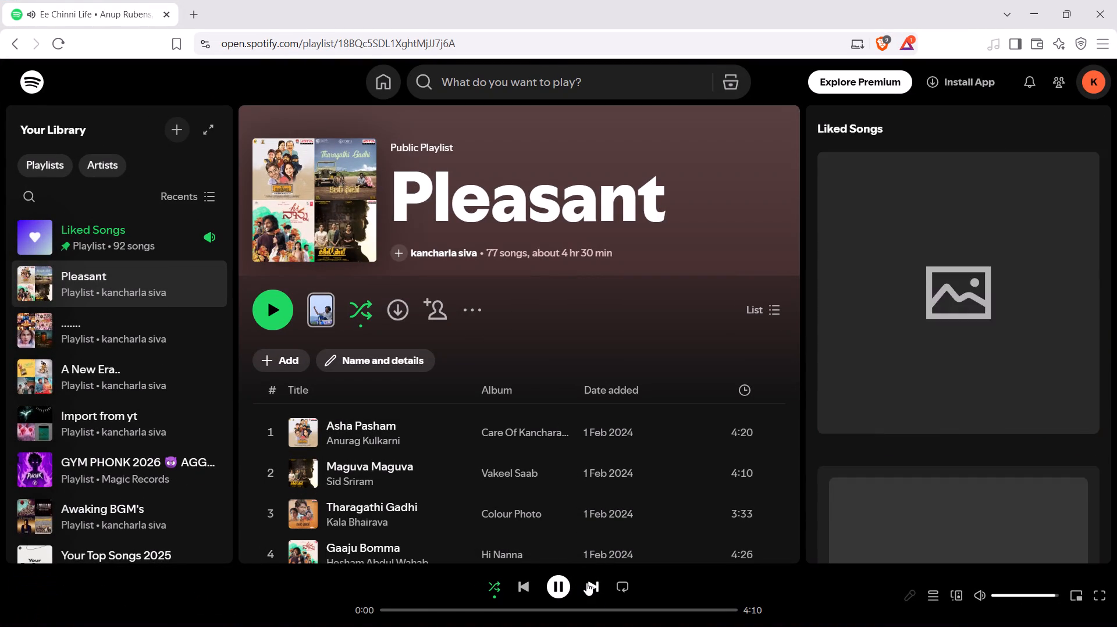